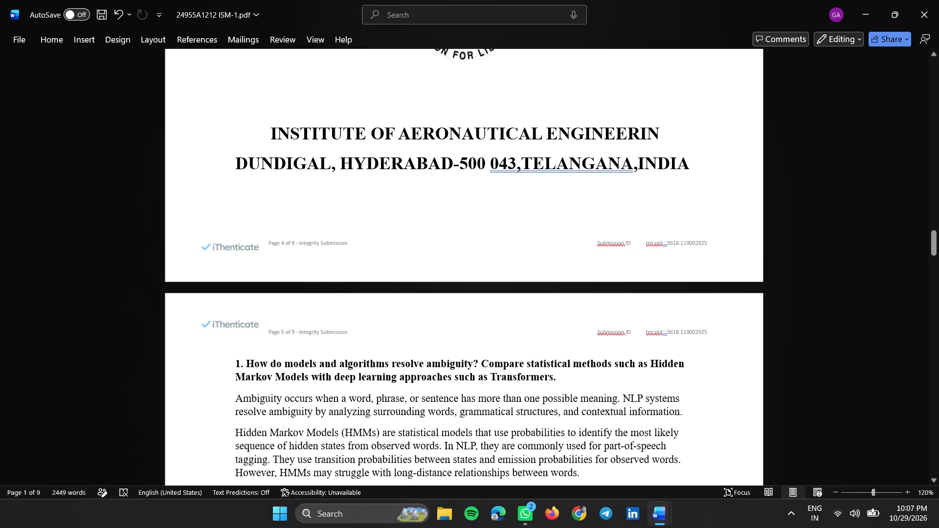
Delete all the NLP question-and-answer text from the question 1 heading to the end of the document.
left_click_drag(235, 367, 386, 527)
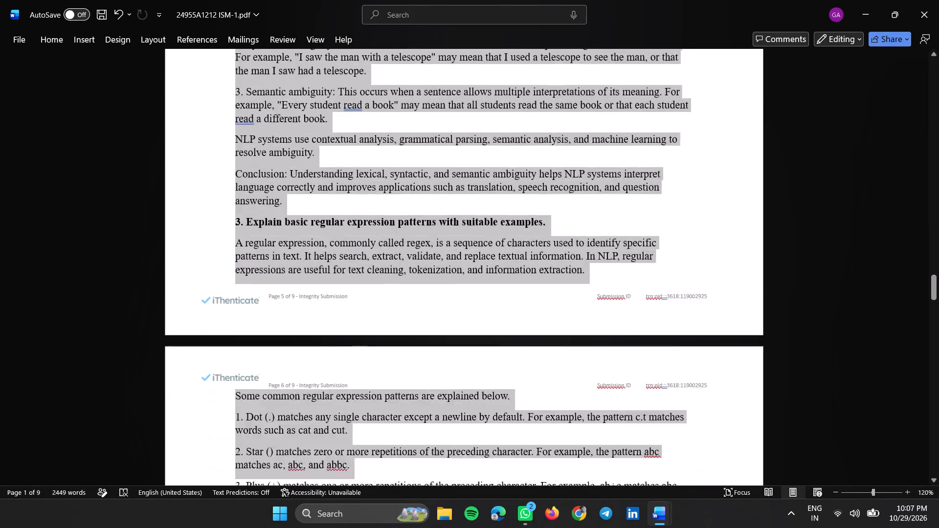
left_click_drag(386, 527, 590, 527)
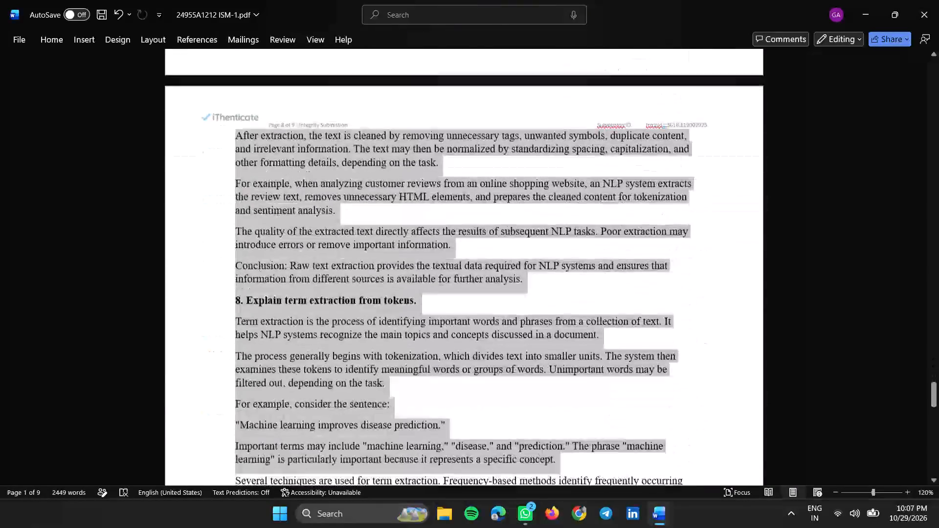
left_click_drag(590, 527, 608, 519)
key("BackSpace")
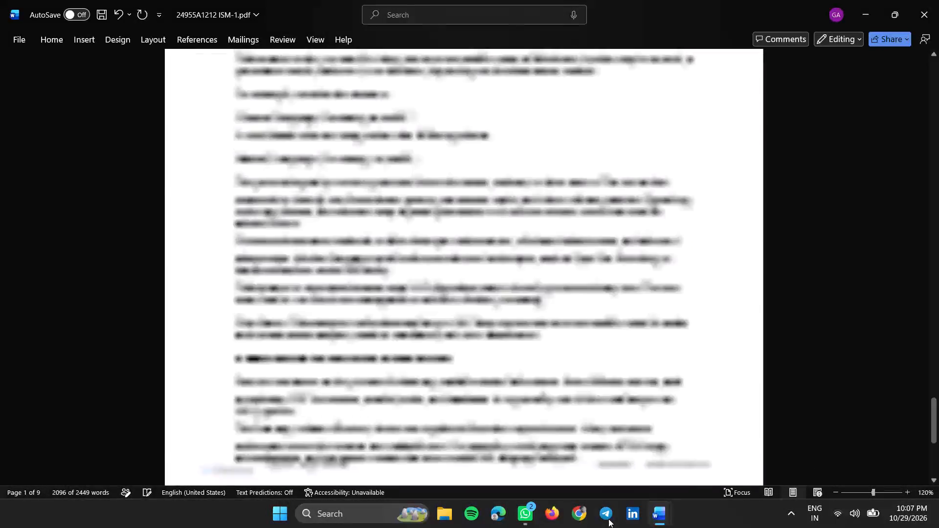
scroll(608, 519, "up", 2)
key("alt+Tab")
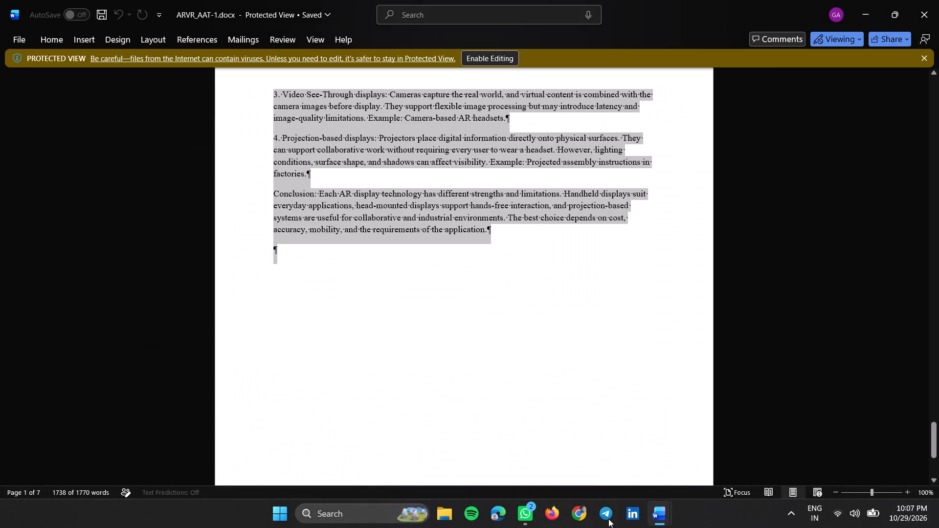
key("ctrl+c")
key("alt+Tab")
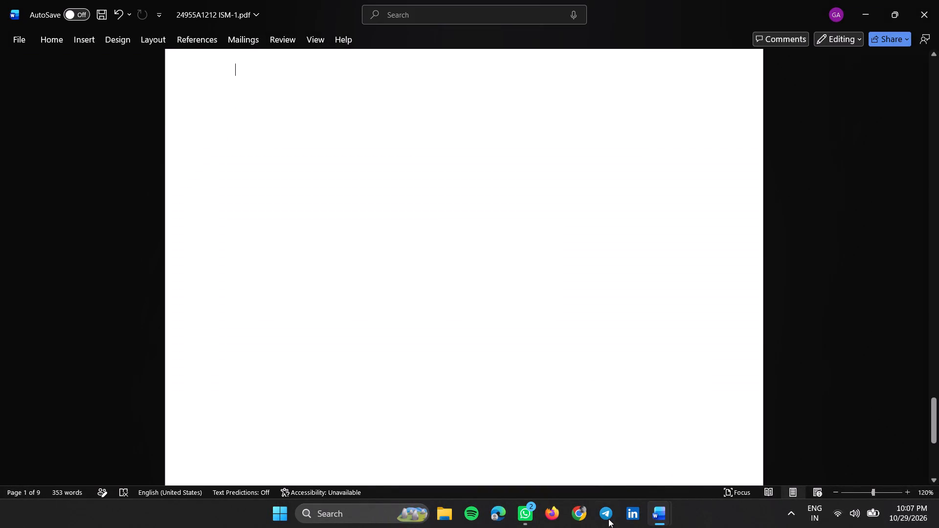
key("ctrl+v")
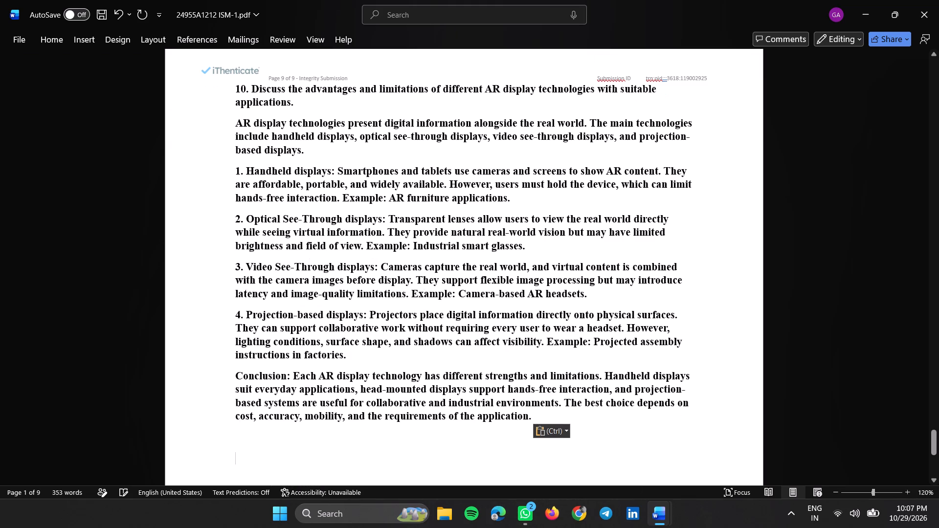
Remove bold from the answer text of questions 10 and 9, leaving their question headings bold.
left_click_drag(563, 419, 231, 132)
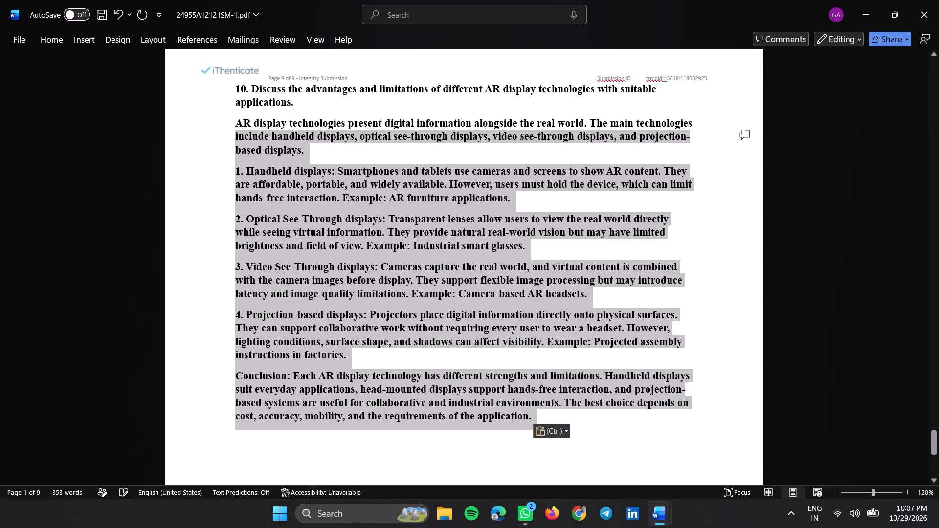
left_click_drag(231, 132, 232, 125)
key("ctrl+b")
scroll(232, 125, "up", 3)
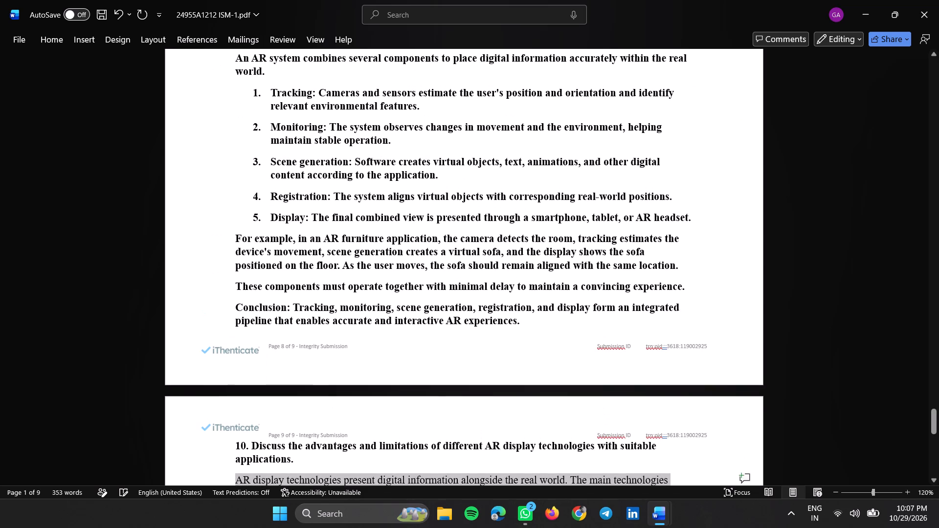
left_click_drag(531, 321, 286, 48)
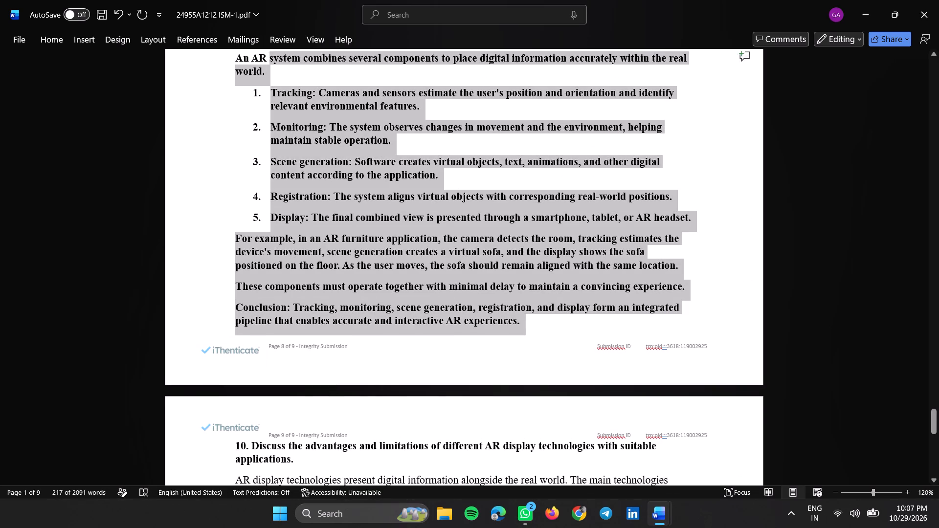
left_click_drag(286, 48, 227, 275)
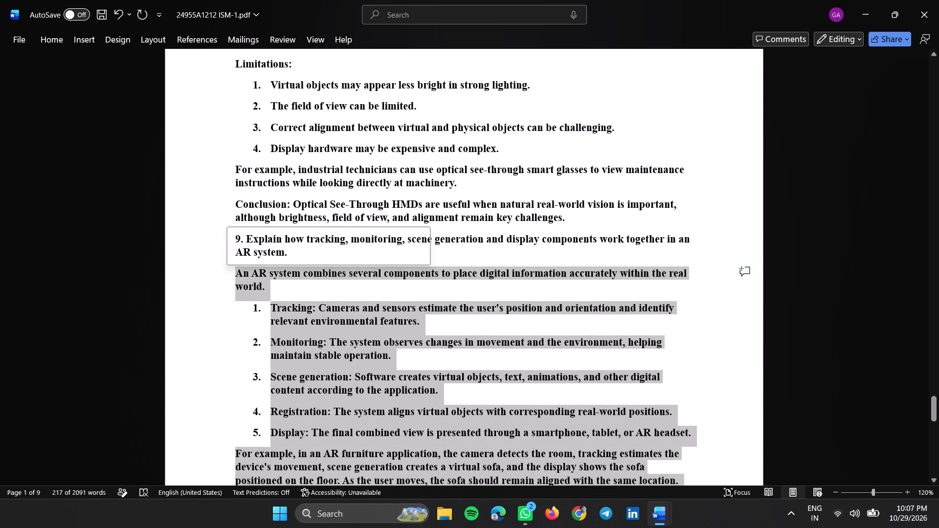
key("ctrl+b")
Remove bold from the answers to question 8 on Optical See-Through HMDs and question 7 on Video See-Through systems, excluding the headings.
scroll(423, 222, "up", 1)
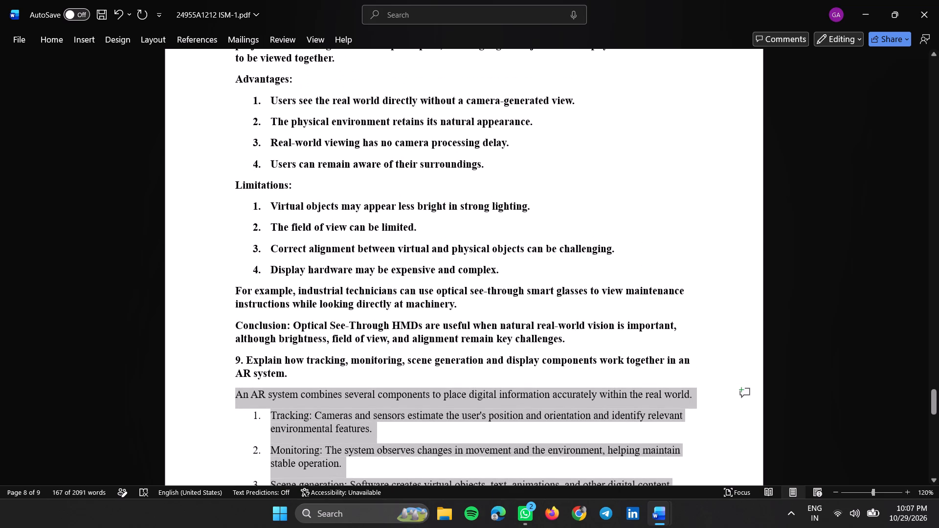
left_click_drag(569, 335, 195, 30)
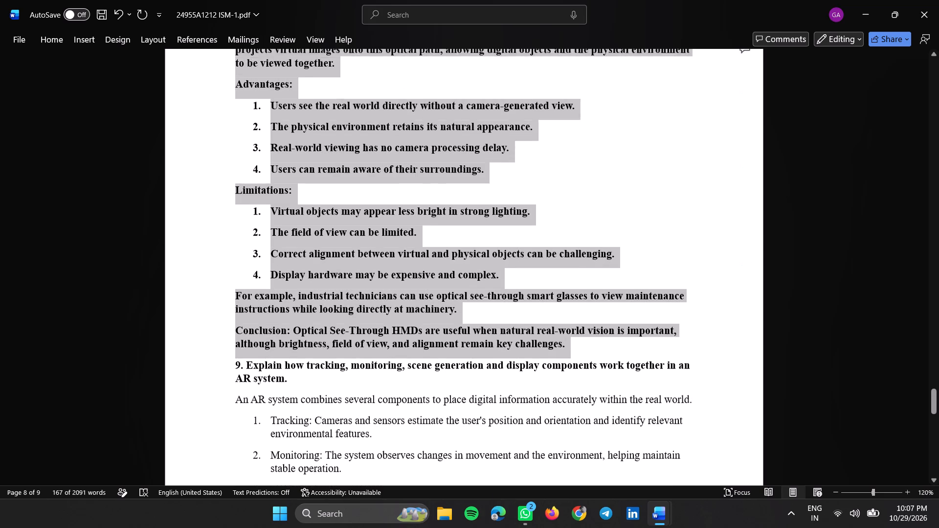
left_click_drag(195, 30, 228, 222)
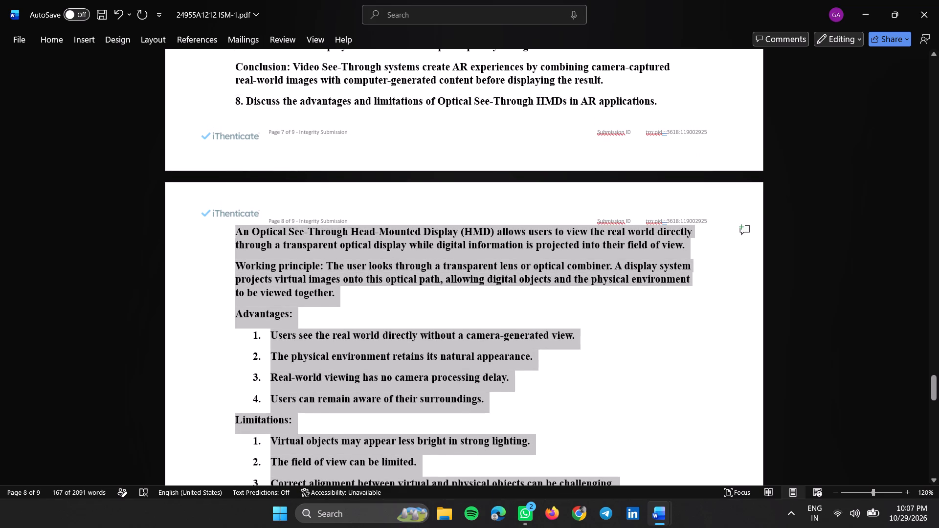
left_click_drag(228, 222, 227, 224)
key("ctrl+b")
scroll(329, 222, "up", 2)
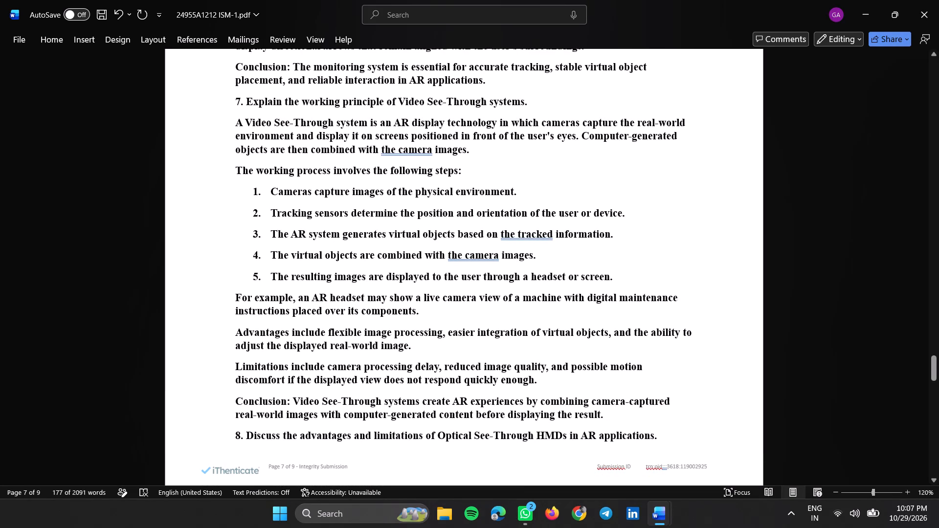
left_click_drag(613, 423, 225, 119)
key("ctrl+b")
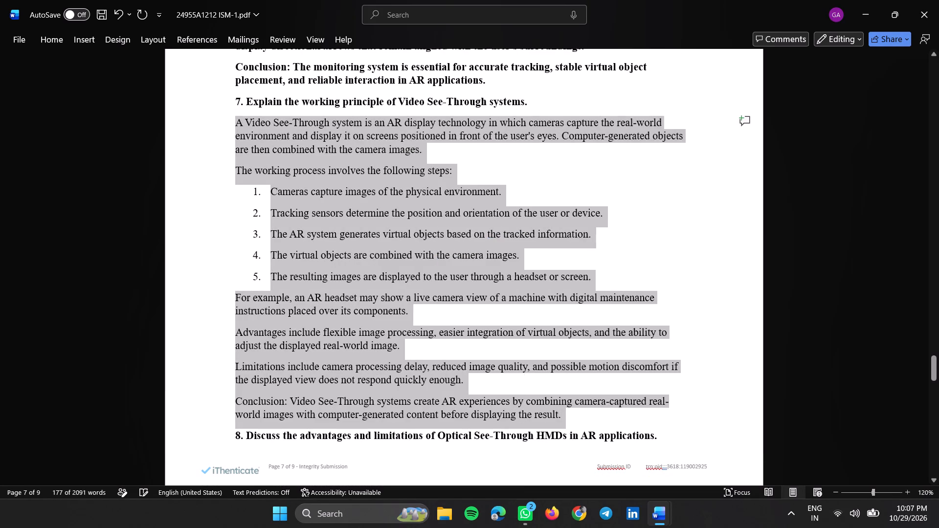
Remove bold from the answers to question 6 on monitoring systems and question 5 on Virtual Reality applications, excluding the headings.
scroll(225, 119, "up", 1)
scroll(372, 214, "up", 1)
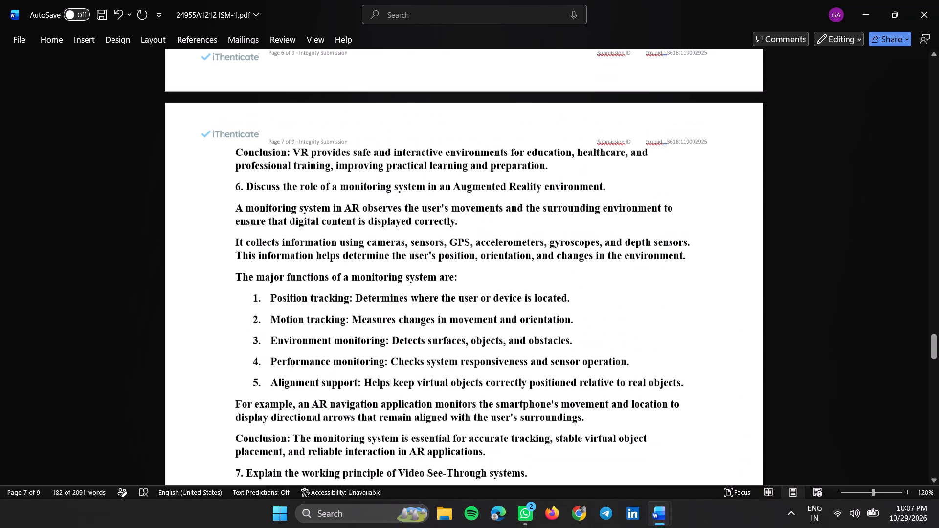
left_click_drag(509, 455, 347, 308)
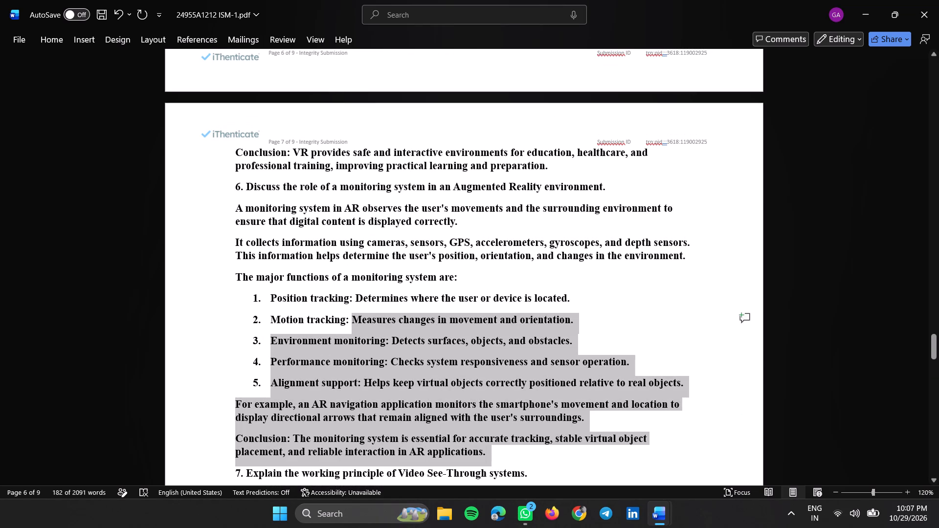
left_click_drag(347, 308, 232, 210)
key("ctrl+b")
scroll(232, 210, "up", 1)
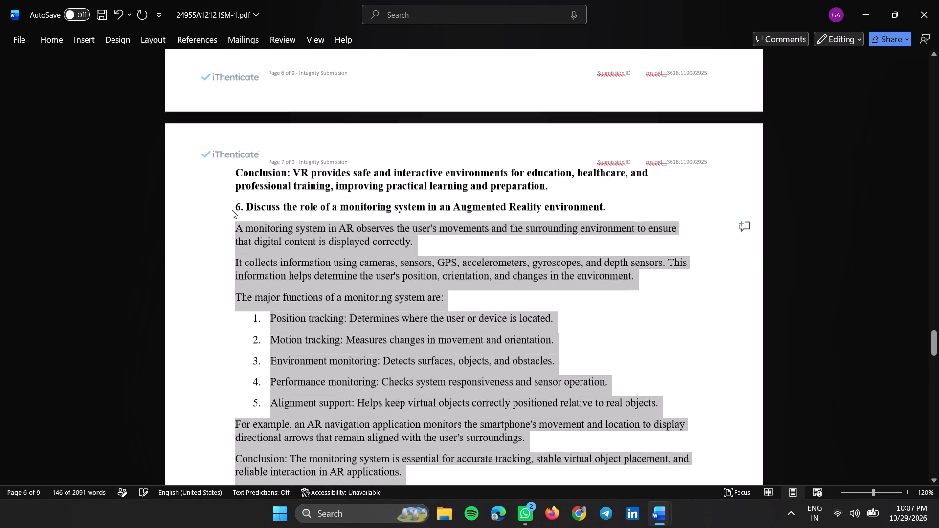
scroll(232, 210, "up", 1)
left_click_drag(552, 336, 318, 172)
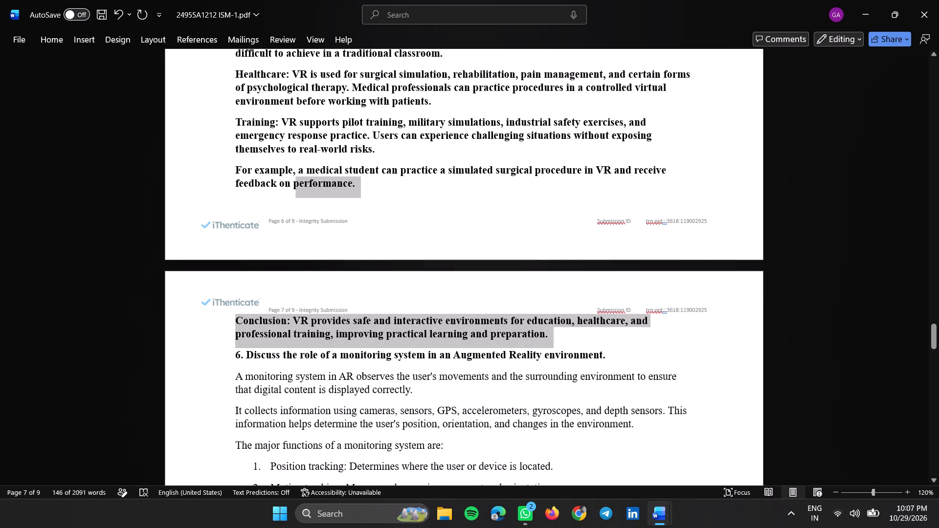
left_click_drag(318, 172, 222, 325)
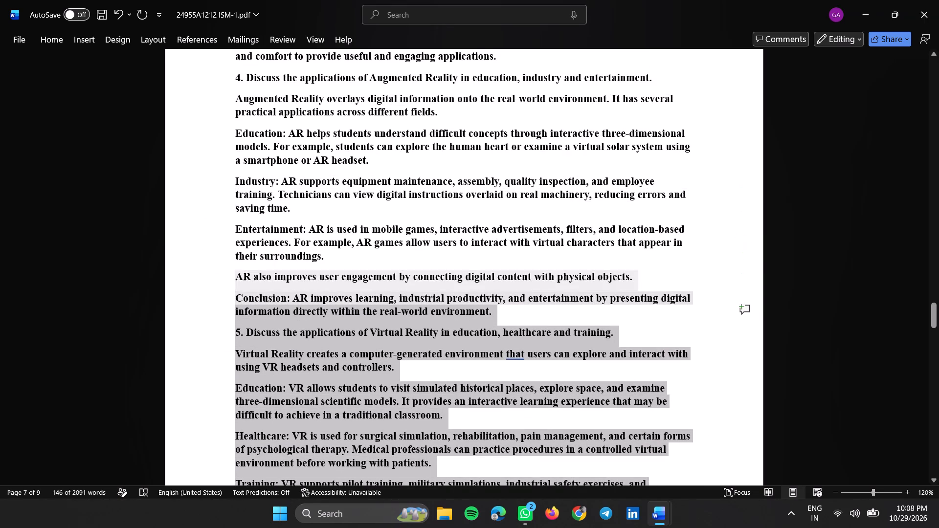
left_click_drag(222, 325, 224, 358)
key("ctrl+b")
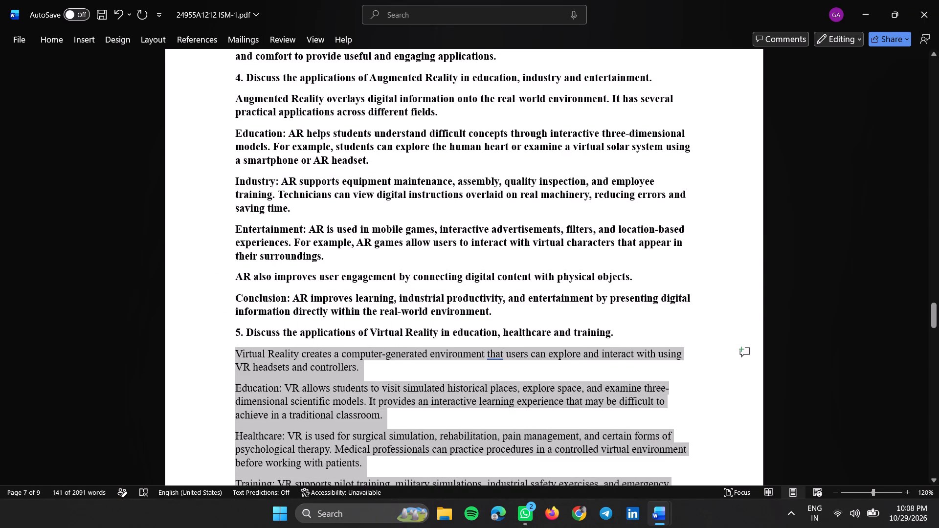
Remove bold from the answers to question 4 on Augmented Reality applications and question 3 on effective AR/VR experiences, excluding the headings.
left_click(496, 314)
left_click_drag(496, 314, 248, 99)
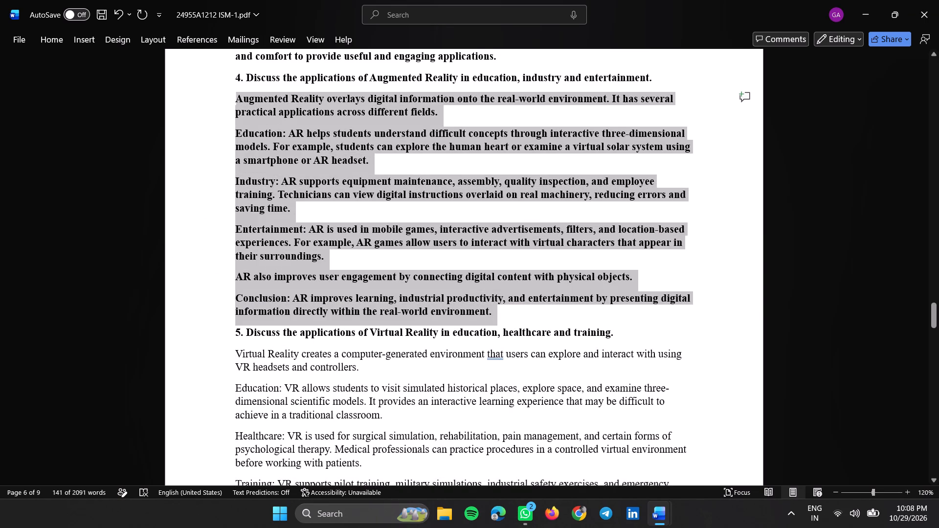
left_click_drag(248, 99, 248, 100)
key("ctrl+b")
scroll(248, 100, "up", 2)
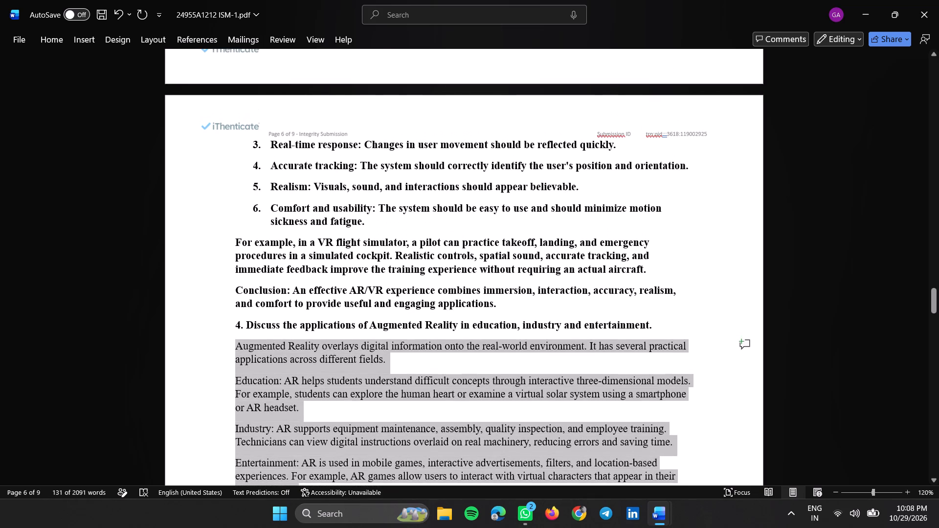
left_click_drag(534, 311, 283, 132)
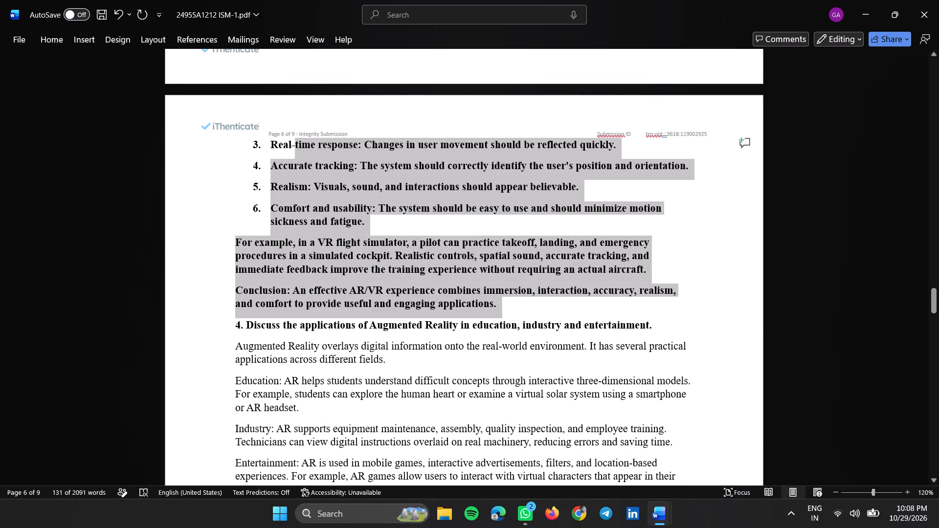
left_click_drag(283, 132, 230, 374)
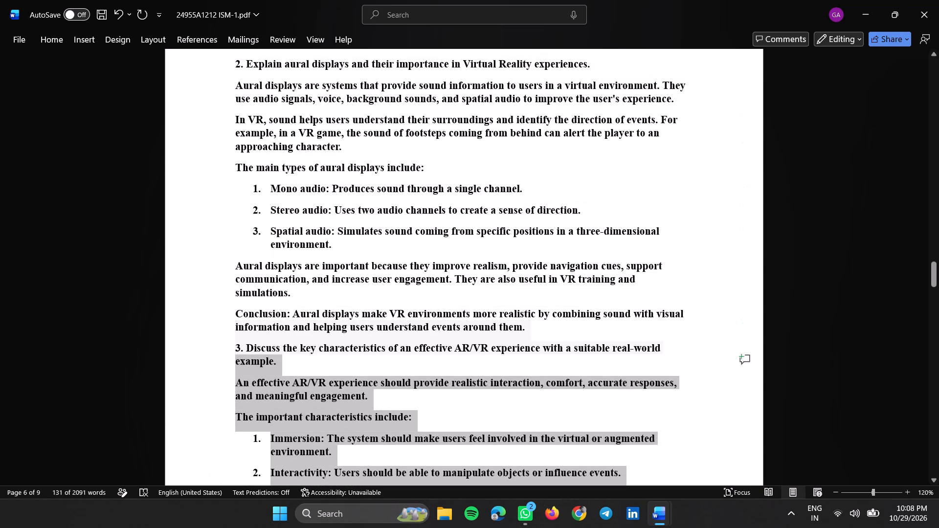
left_click_drag(230, 374, 222, 385)
key("ctrl+b")
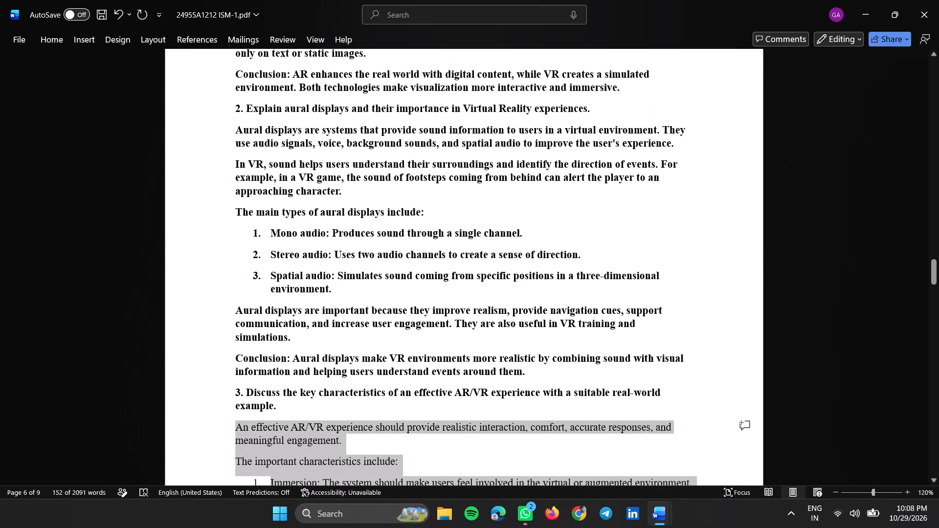
Remove bold from the answers to question 2 on aural displays and question 1 on AR and VR technologies, excluding the headings.
left_click(532, 373)
left_click_drag(532, 373, 295, 211)
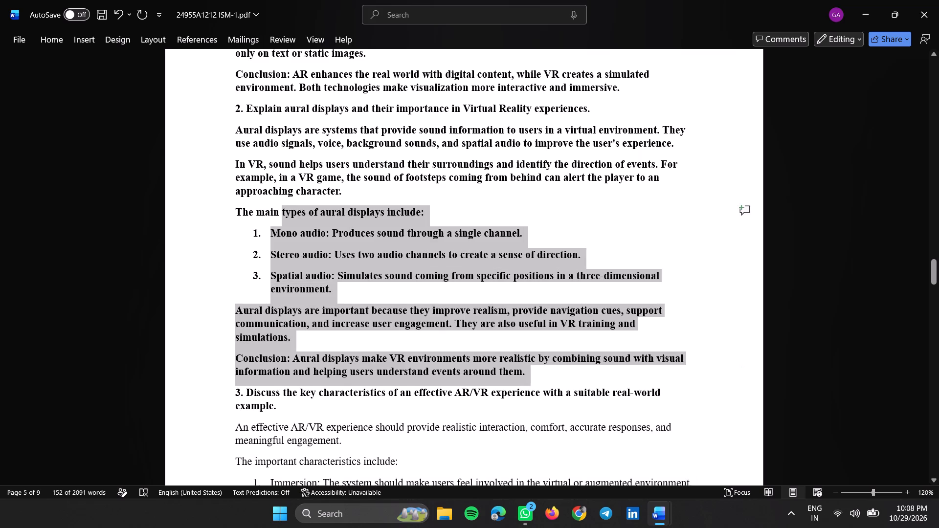
left_click_drag(295, 211, 235, 125)
key("ctrl+b")
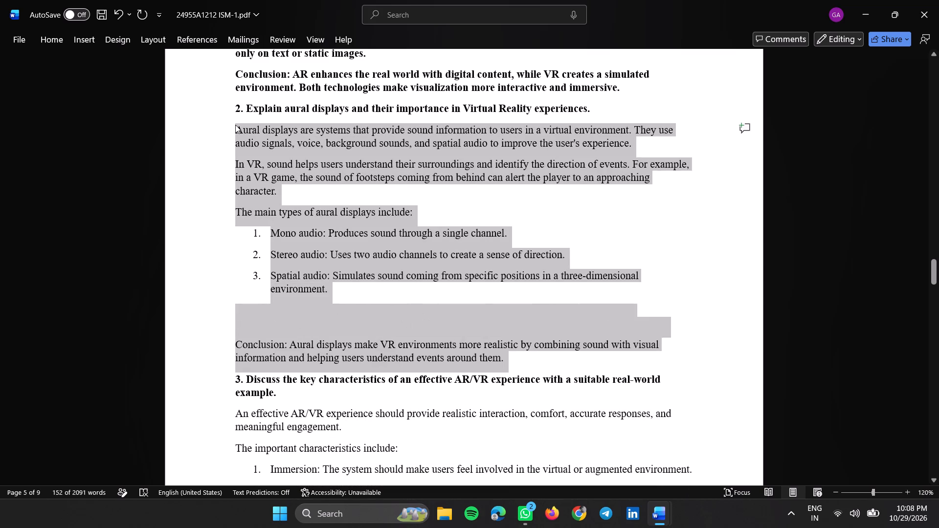
scroll(235, 125, "up", 1)
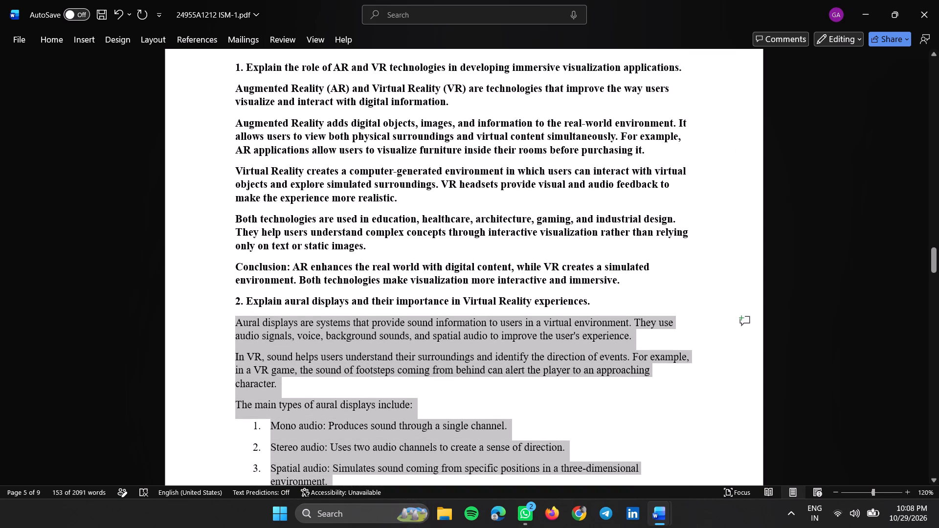
left_click(633, 285)
left_click_drag(633, 285, 237, 92)
key("ctrl+b")
Copy the title "Augmented Reality and Virtual Reality" from the cover page of ARVR_AAT-1.docx.
scroll(279, 152, "up", 2)
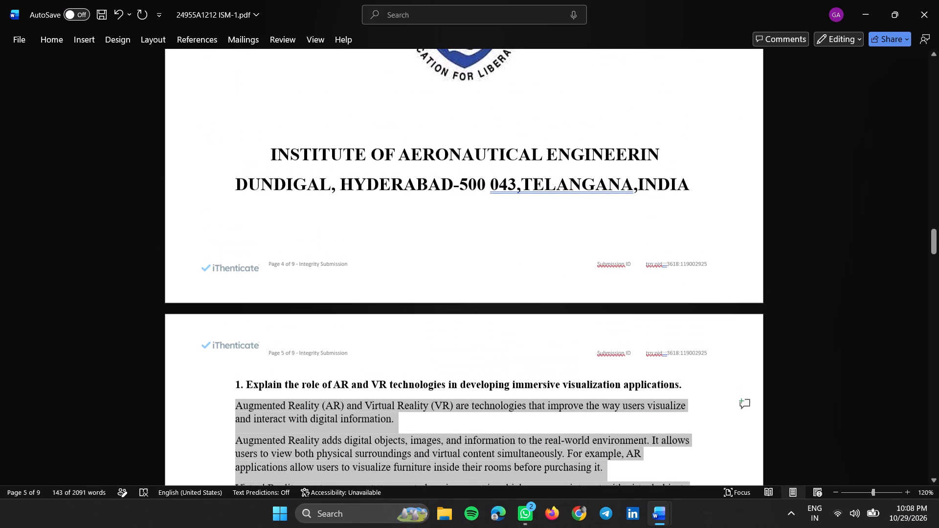
scroll(279, 152, "up", 15)
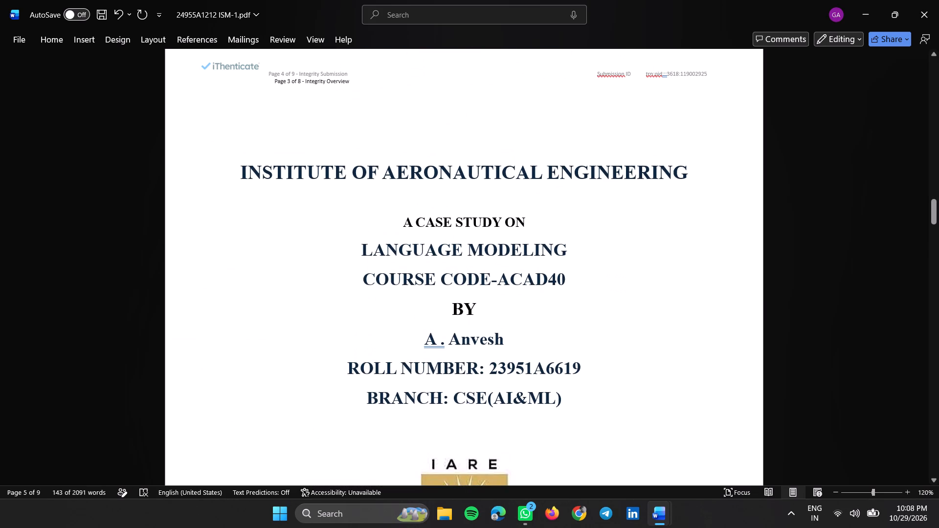
left_click(565, 246)
key("alt+Tab")
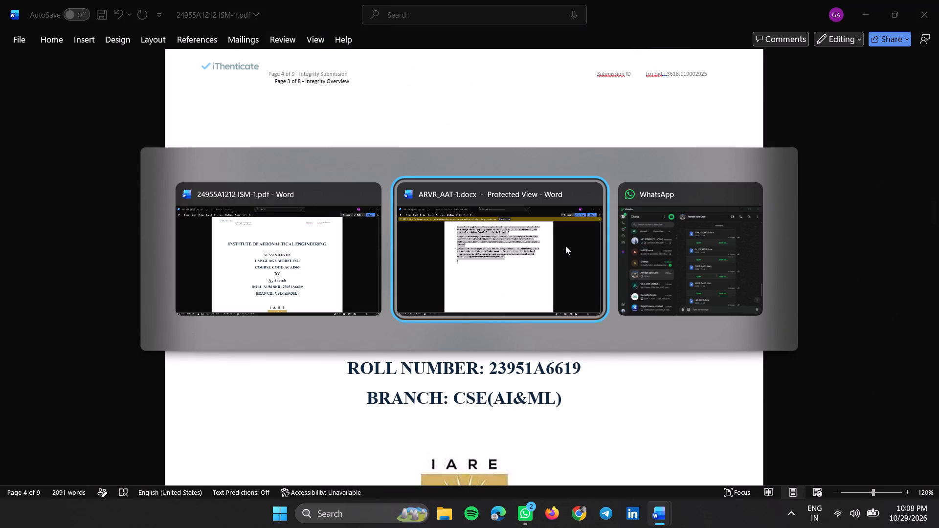
scroll(496, 242, "up", 18)
scroll(753, 527, "up", 7)
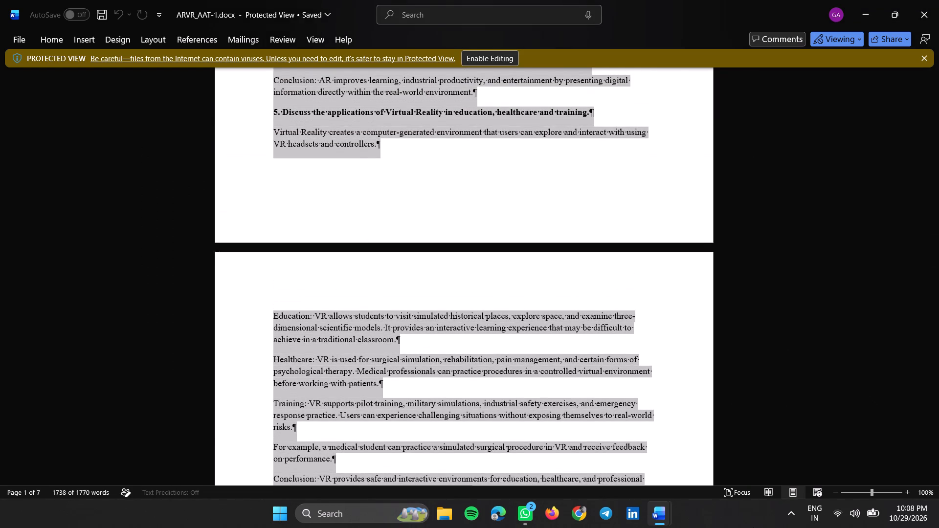
left_click(596, 297)
scroll(596, 297, "up", 9)
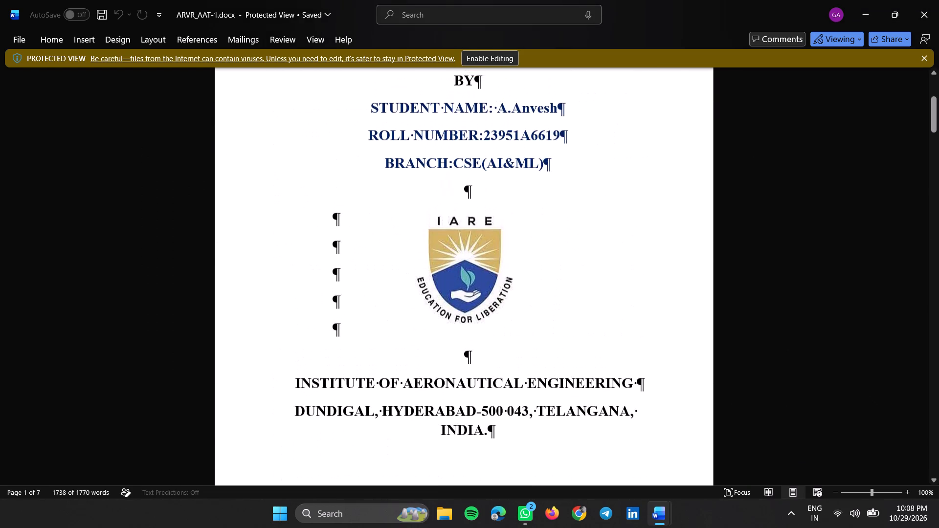
scroll(496, 232, "up", 2)
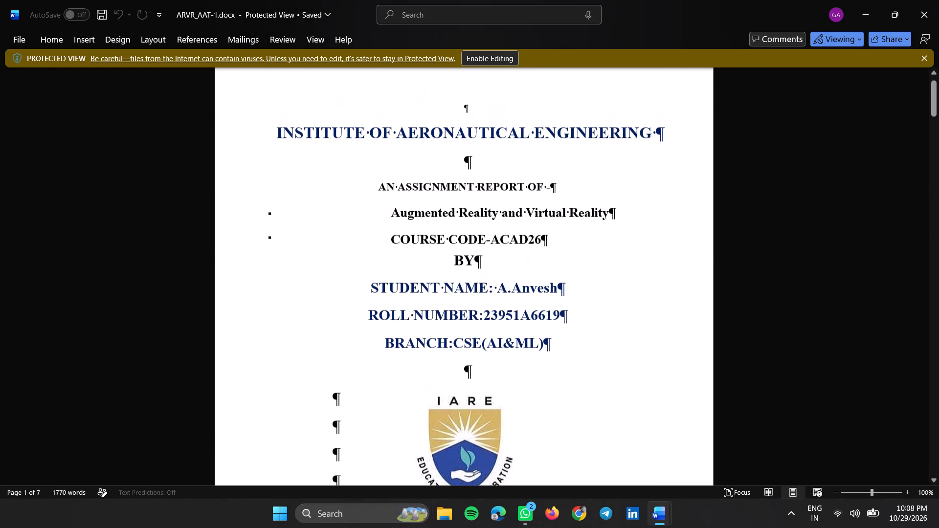
scroll(496, 232, "up", 1)
left_click_drag(609, 220, 428, 220)
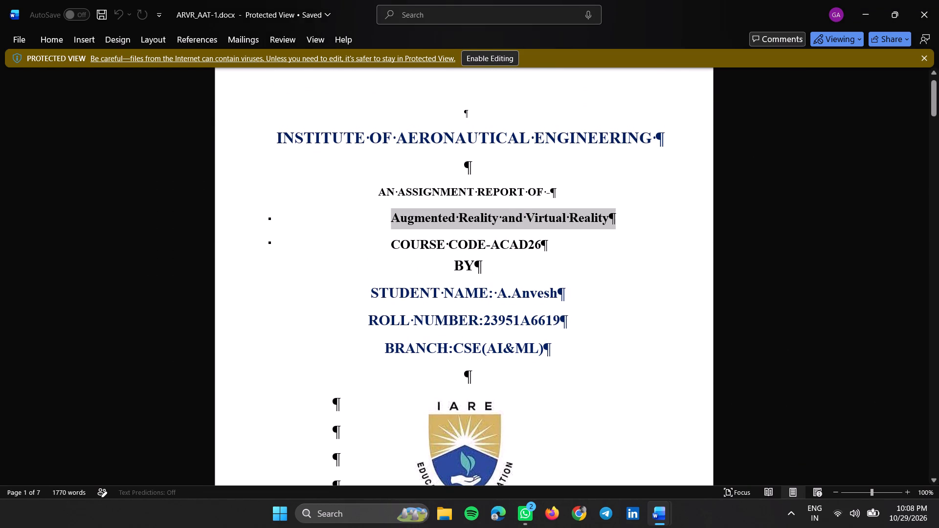
left_click_drag(428, 220, 413, 223)
key("ctrl+c")
key("alt+Tab")
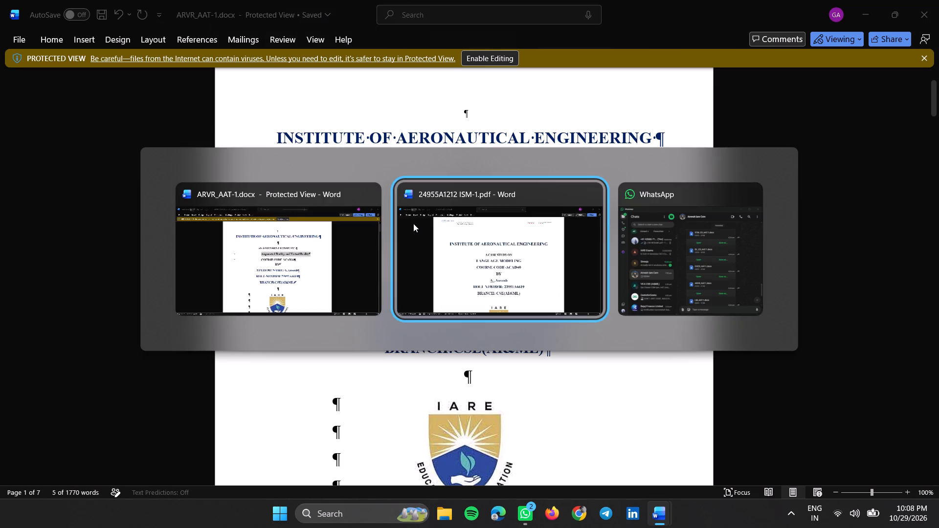
key("BackSpace")
key("BackSpace")
key("BackSpace")
key("BackSpace")
key("BackSpace")
key("BackSpace")
key("BackSpace")
key("BackSpace")
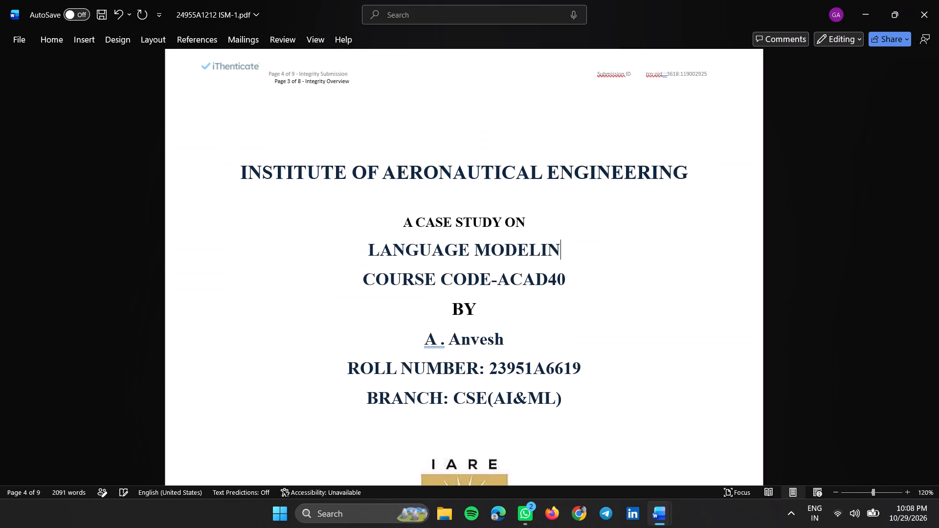
key("ctrl+BackSpace")
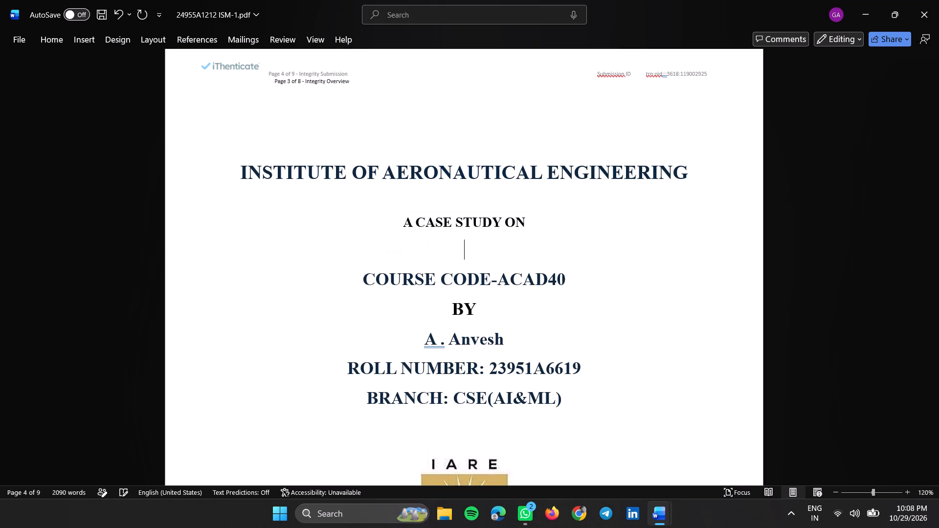
key("ctrl+v")
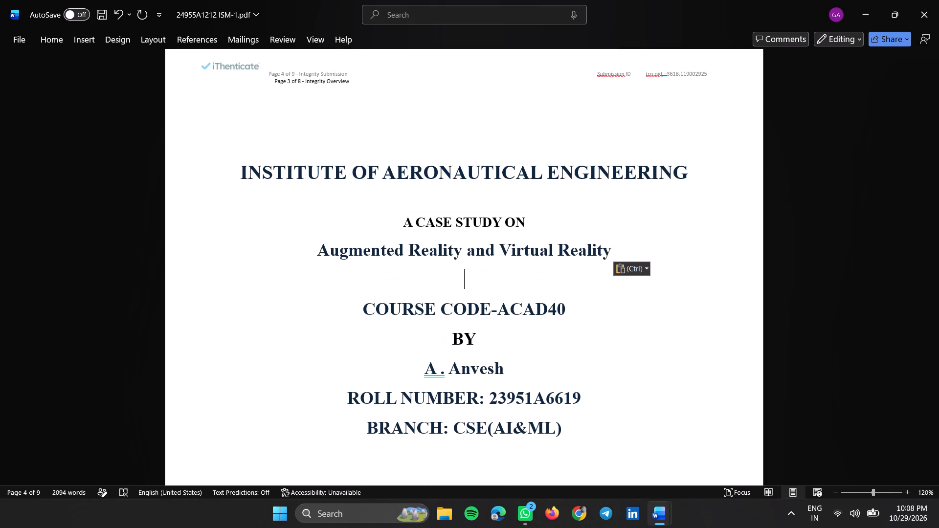
Replace the course code on the case-study cover page with ACAD26, copied from the ARVR_AAT-1.docx cover.
key("alt+Tab")
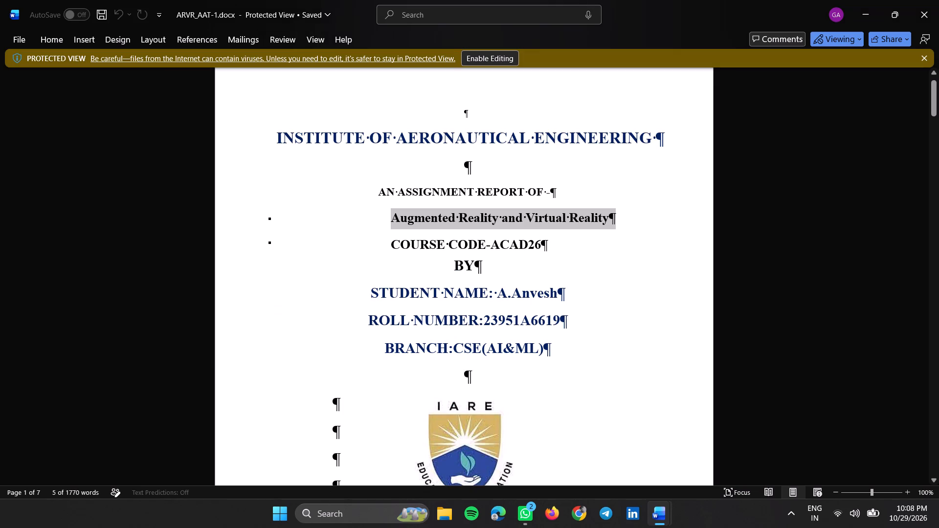
double_click(511, 242)
key("ctrl+c")
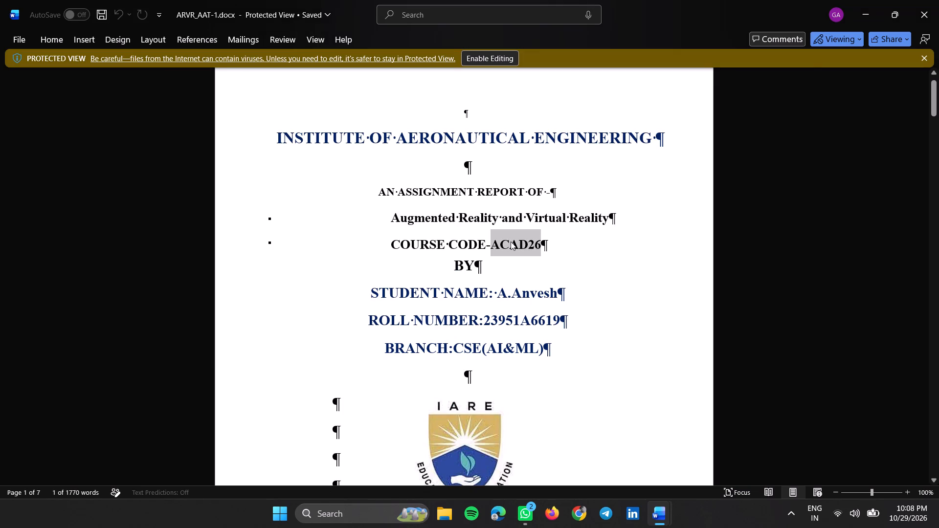
key("alt+Tab")
left_click(564, 306)
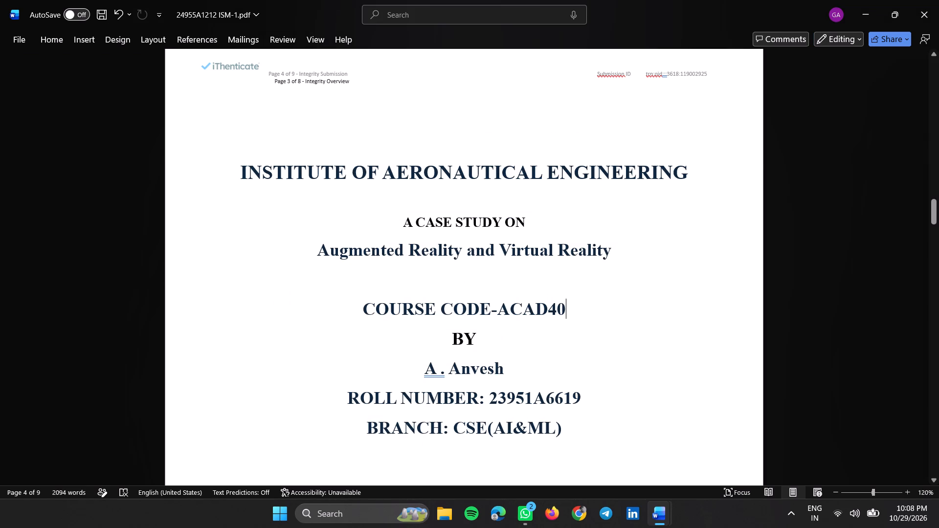
key("ctrl+BackSpace")
key("ctrl+v")
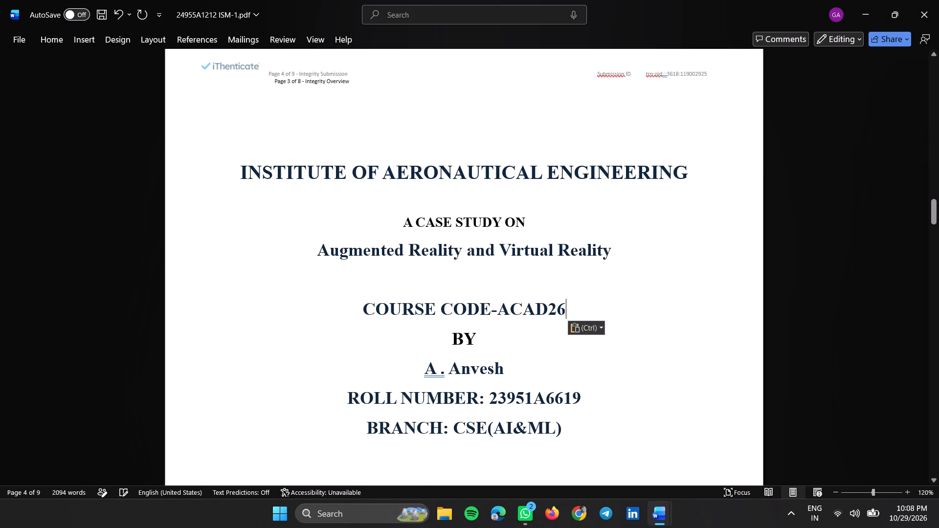
Change the subject abbreviation in the large PDF file-name heading on the first page to ARVR.
scroll(496, 369, "down", 2)
scroll(496, 369, "up", 20)
scroll(496, 369, "up", 15)
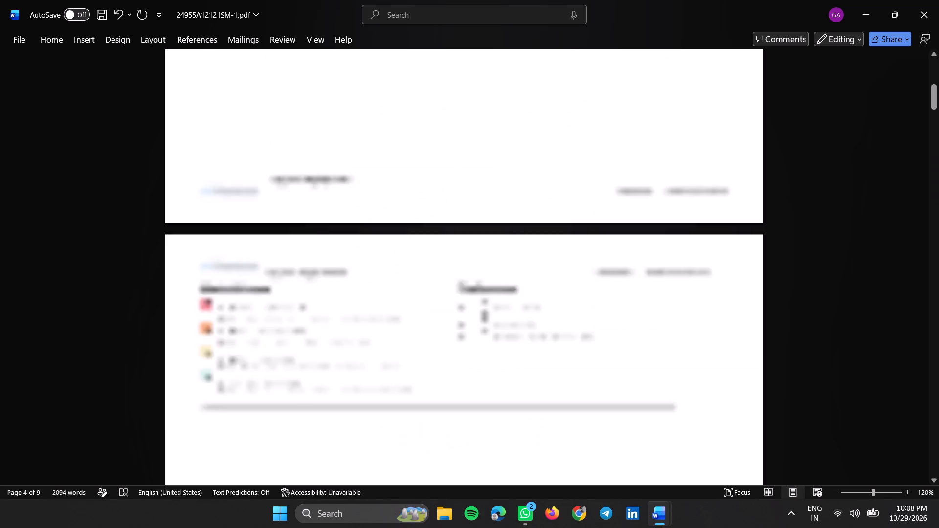
scroll(496, 369, "up", 4)
left_click(313, 437)
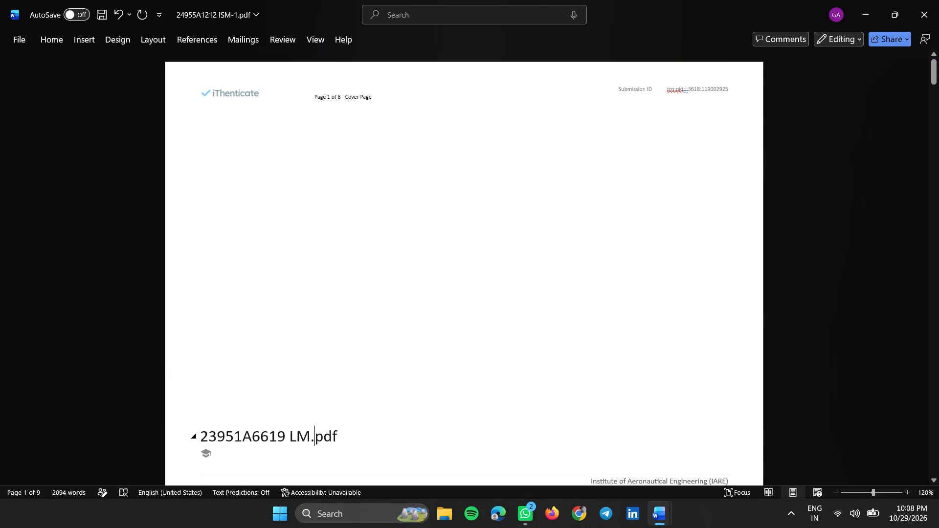
key("Left")
key("BackSpace")
key("BackSpace")
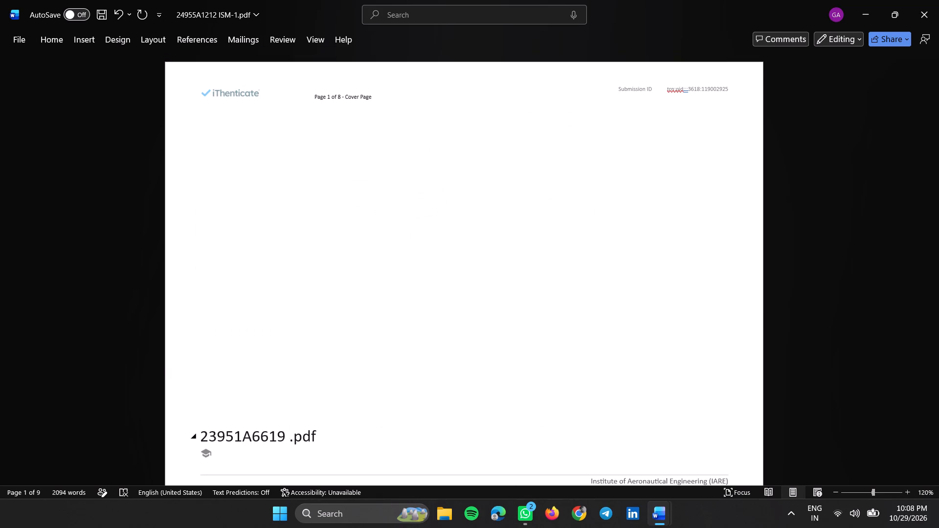
type("ARVR")
Change the subject abbreviation in the File Name entry under Document Details to ARVR.
scroll(313, 437, "down", 2)
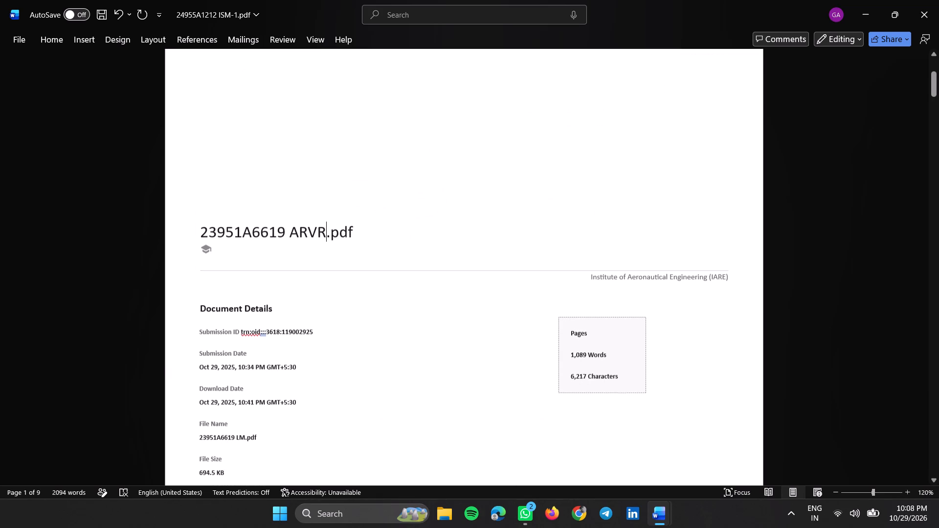
left_click(242, 439)
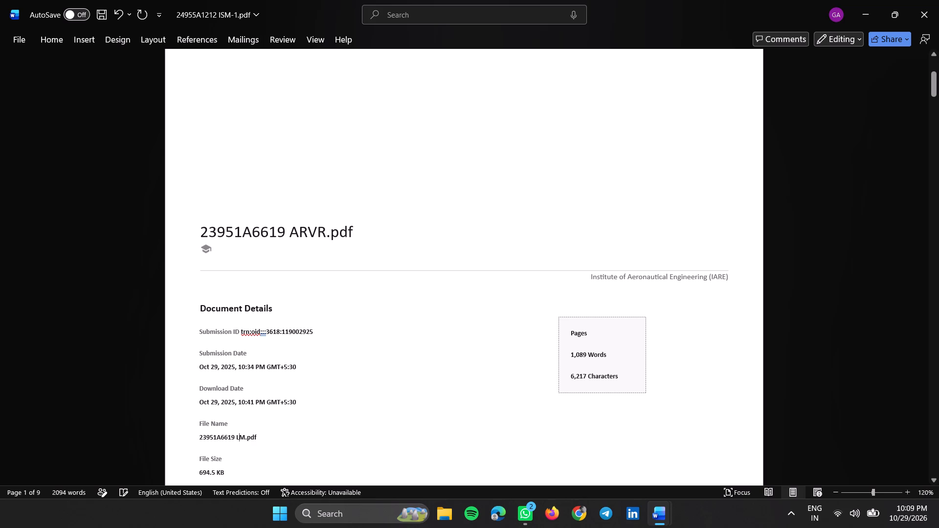
key("Right")
key("BackSpace")
key("BackSpace")
type("ARVR")
Open the print preview and check the document's pages from the first through the last.
key("ctrl+p")
left_click(484, 277)
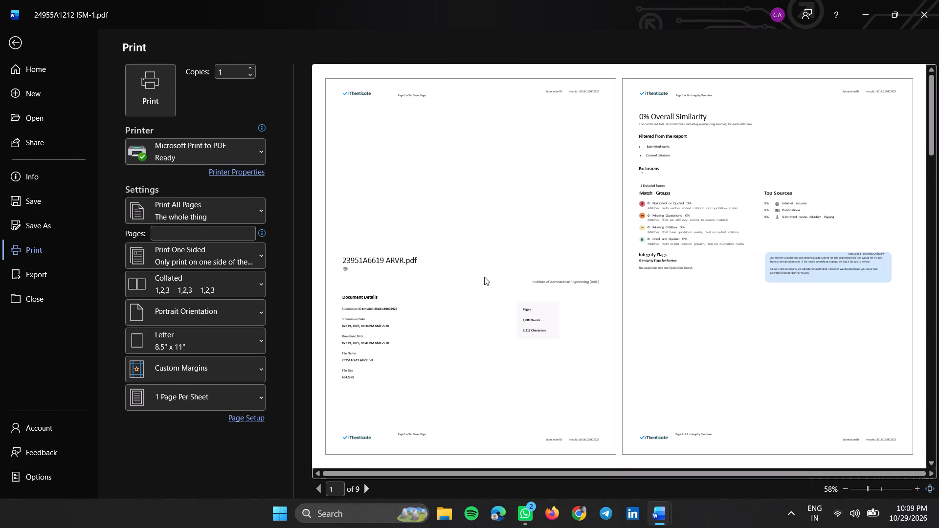
key("Down")
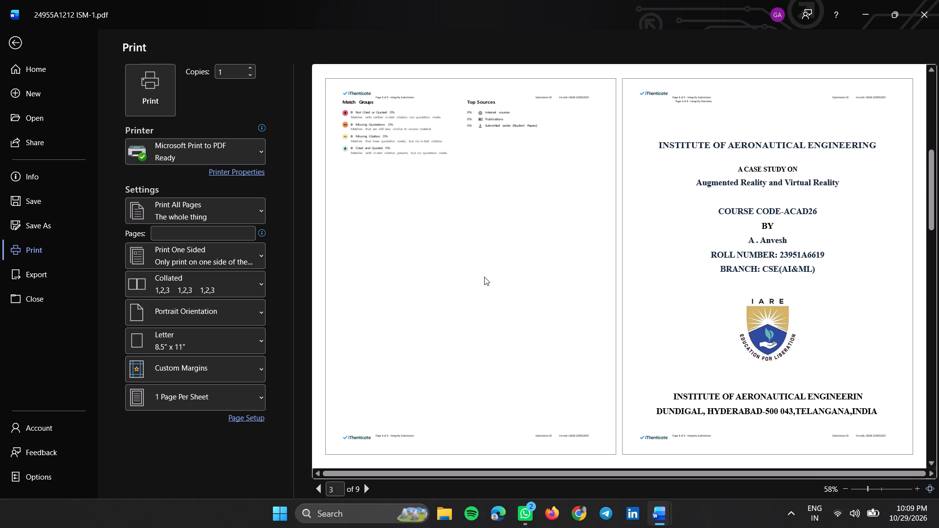
key("Down")
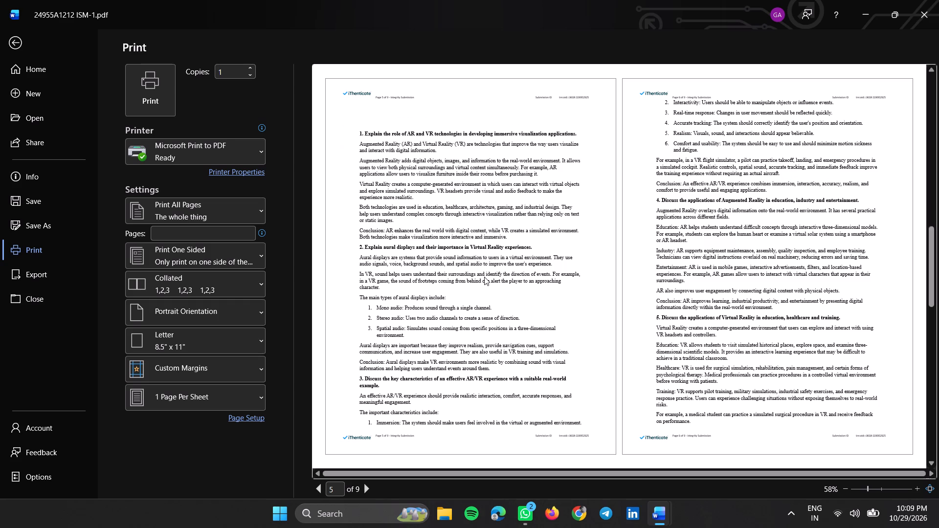
key("Down")
key("Down")
key("Down")
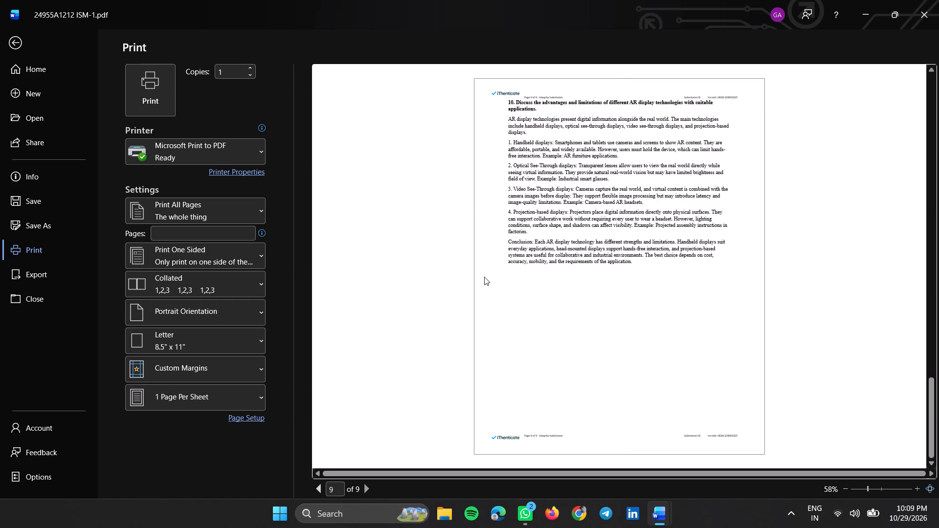
Print the whole document to PDF and save it as ANVESH ARVR in the AAT-1 VII SEM folder.
left_click(150, 87)
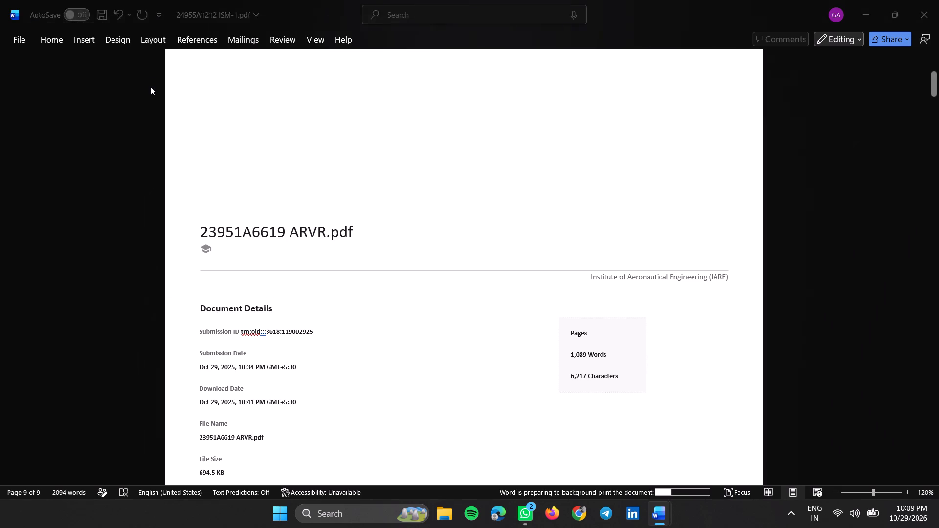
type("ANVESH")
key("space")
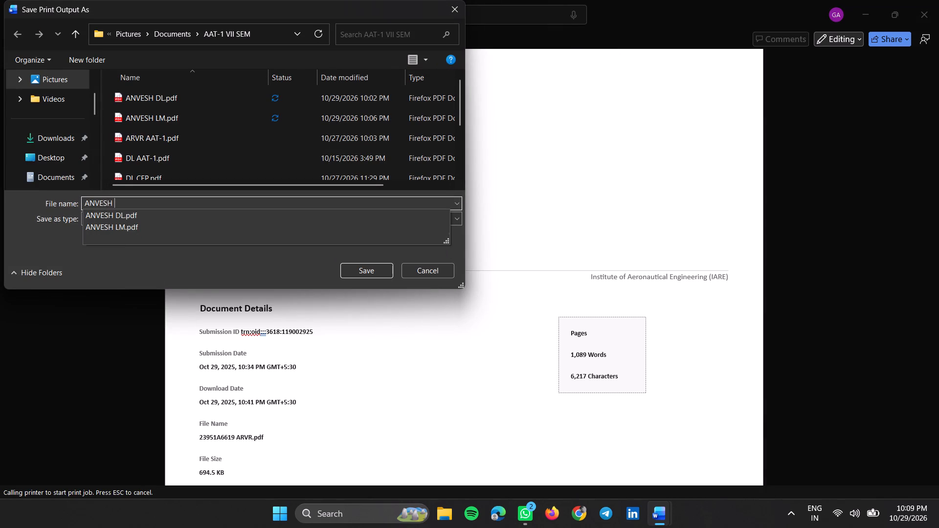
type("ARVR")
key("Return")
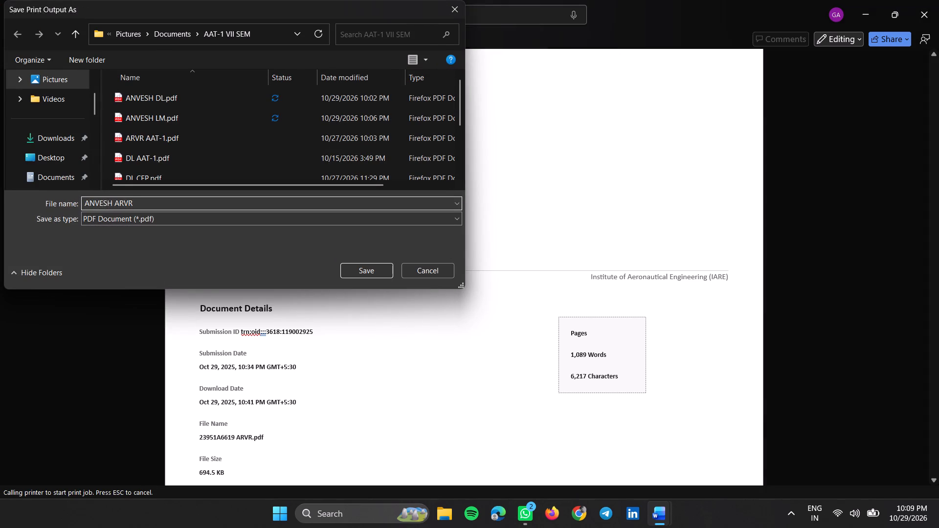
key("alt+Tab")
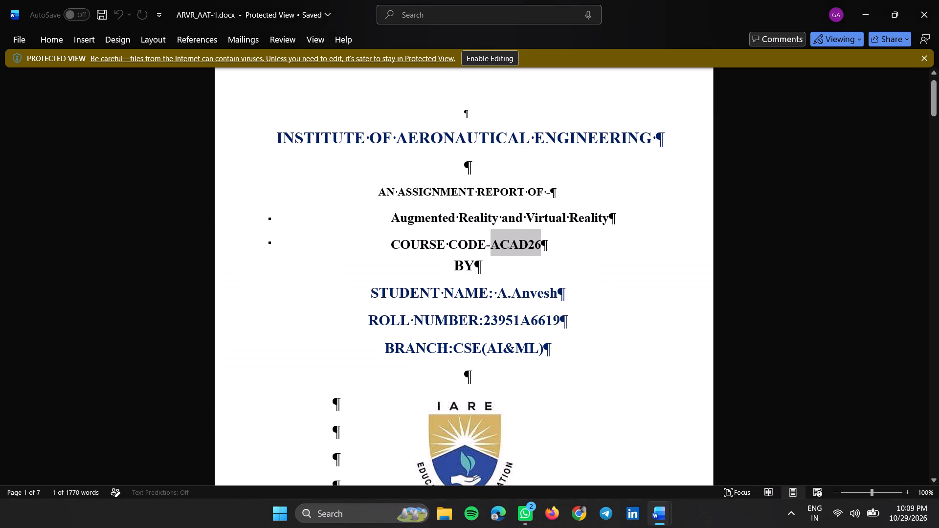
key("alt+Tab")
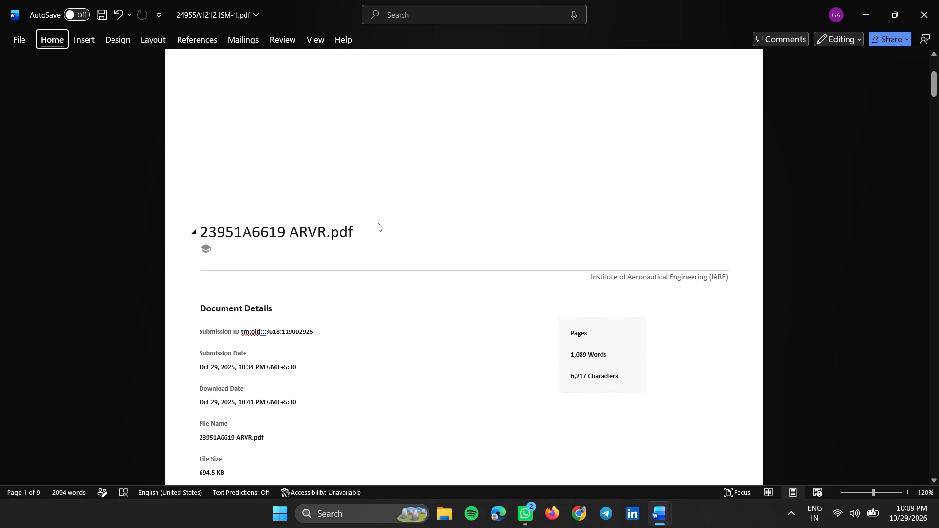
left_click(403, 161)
Switch from the edited report to the open ARVR_AAT-1.docx window.
key("alt+Tab")
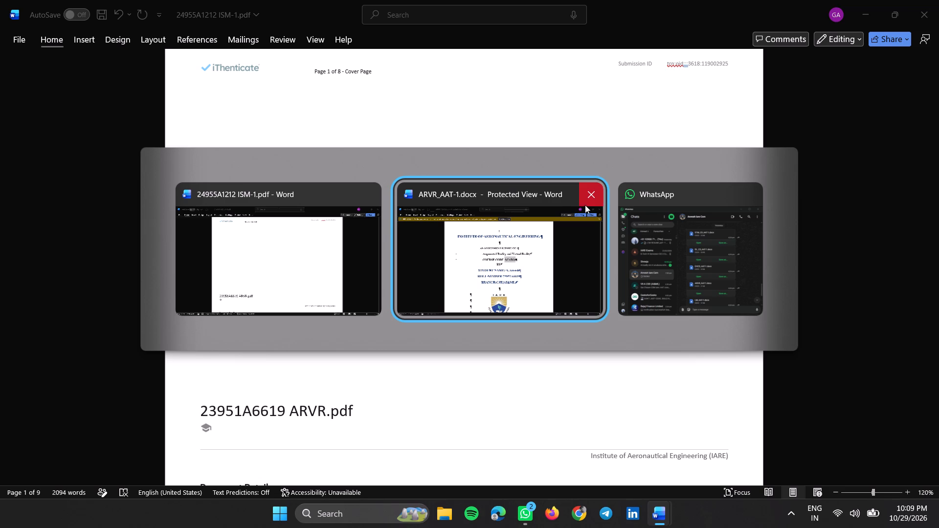
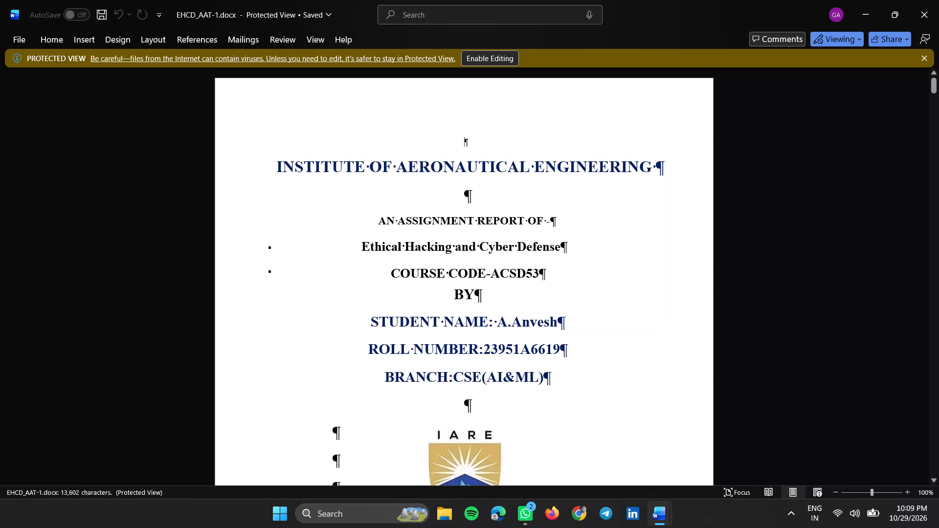
Copy all questions and answers from EHCD_AAT-1.docx, from question 1 through the final conclusion of question 10.
scroll(486, 268, "down", 6)
scroll(486, 268, "up", 1)
scroll(486, 268, "down", 1)
scroll(486, 268, "up", 4)
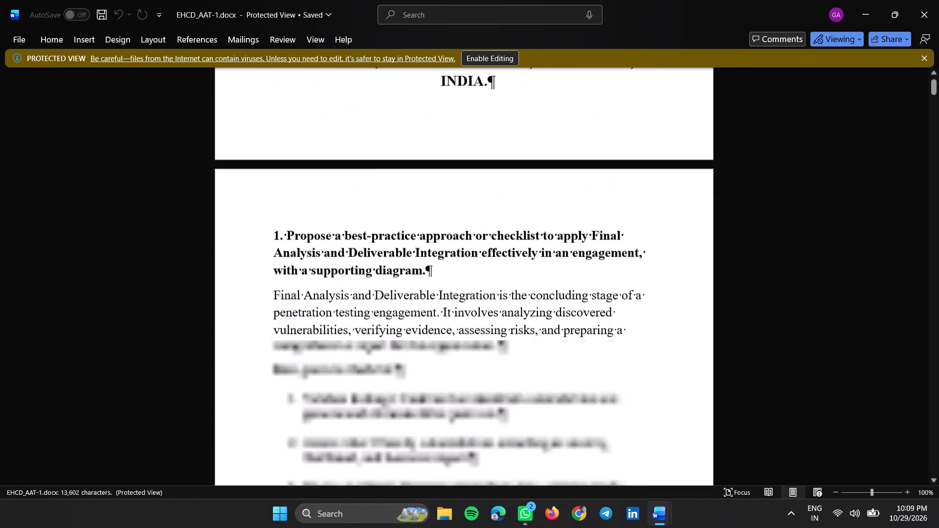
scroll(486, 268, "up", 2)
scroll(378, 359, "down", 3)
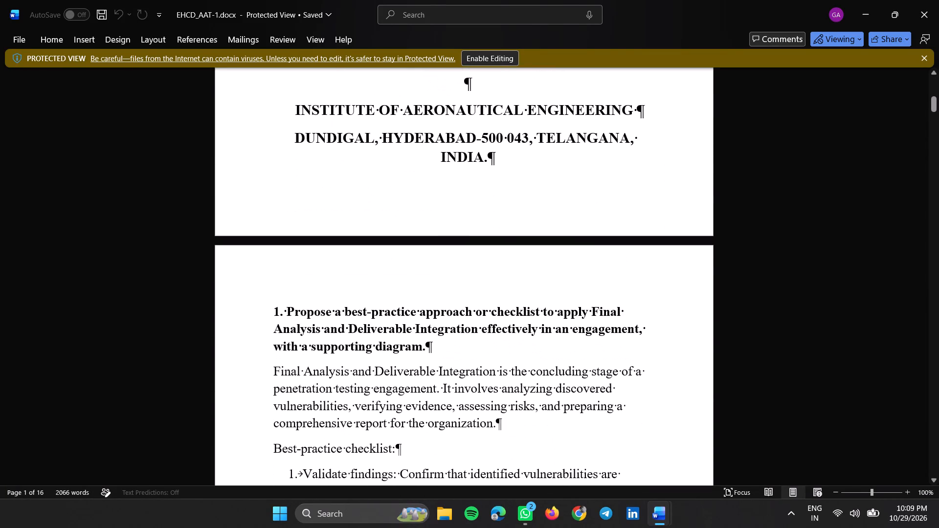
left_click_drag(274, 309, 383, 527)
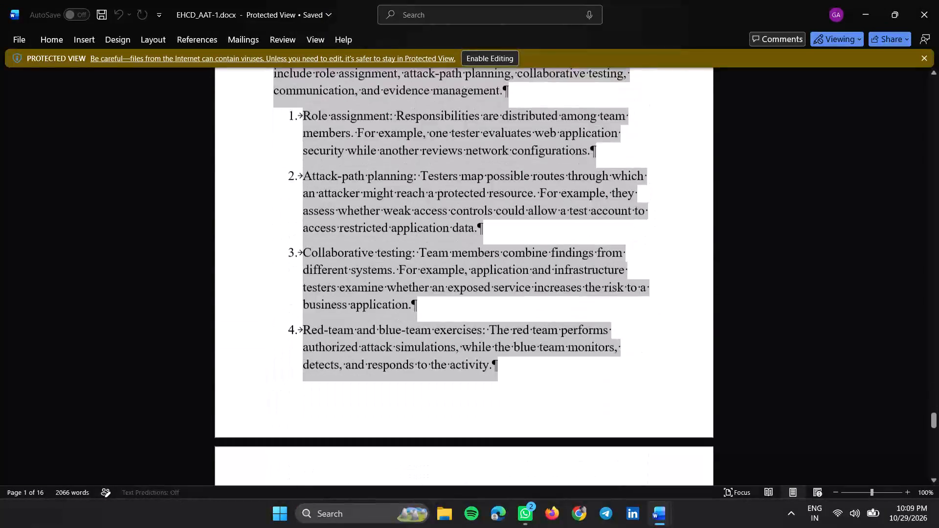
left_click_drag(383, 527, 385, 522)
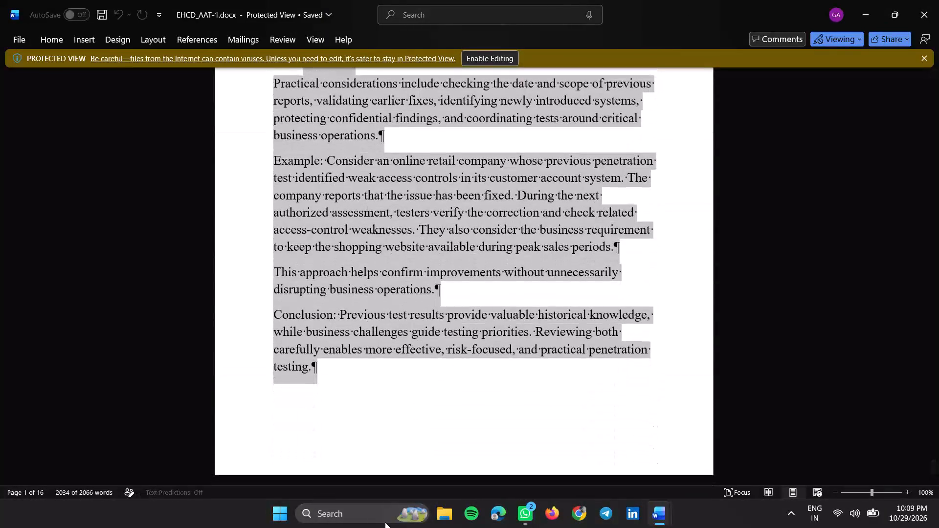
key("ctrl+c")
key("alt+Tab")
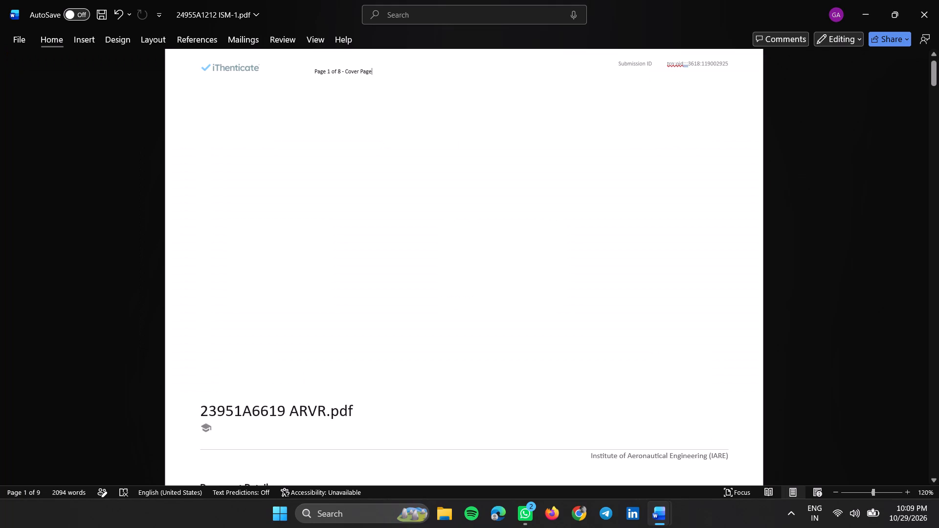
scroll(315, 478, "down", 11)
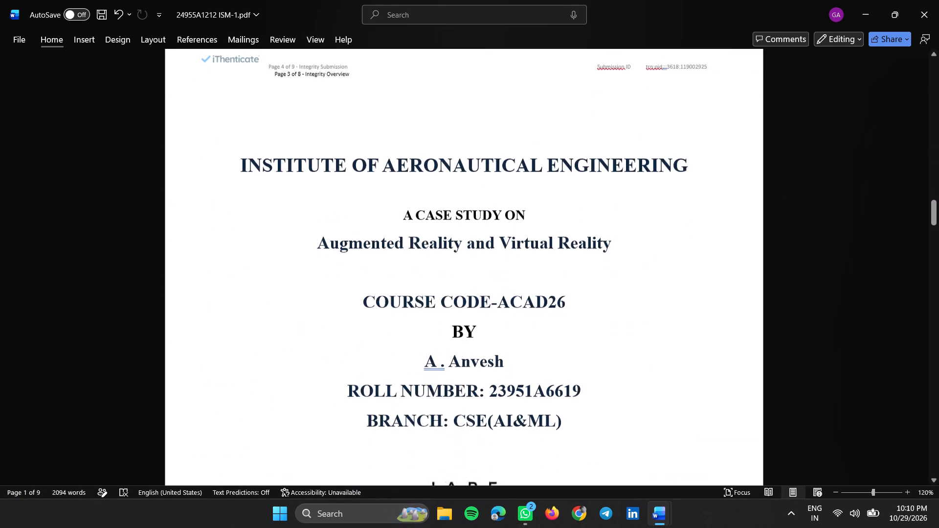
scroll(315, 478, "down", 4)
scroll(248, 285, "up", 2)
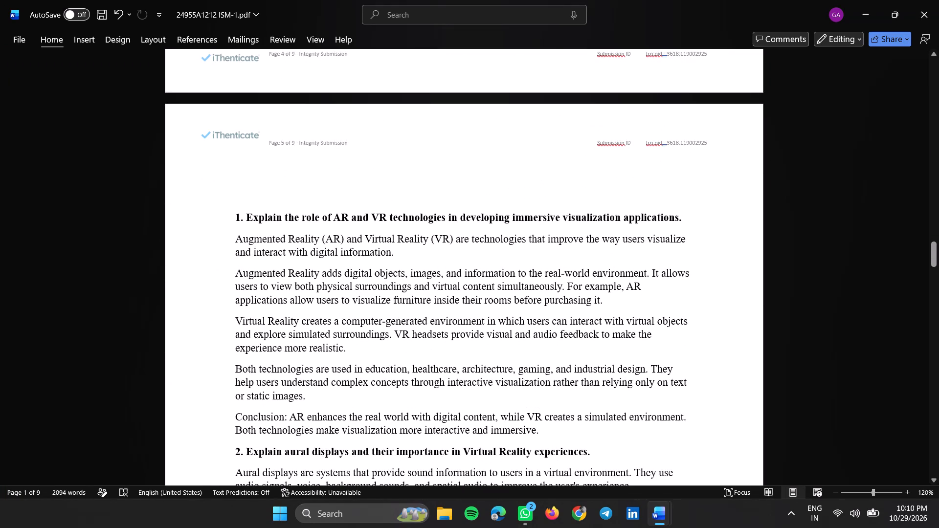
left_click_drag(231, 216, 398, 527)
key("ctrl+v")
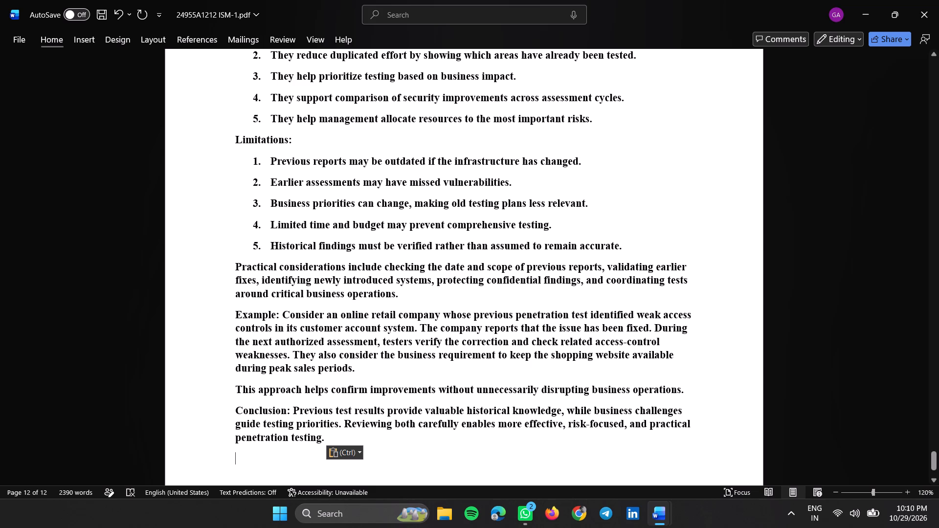
Remove bold from the whole answer to question 10, leaving out the question heading.
left_click_drag(380, 434, 234, 19)
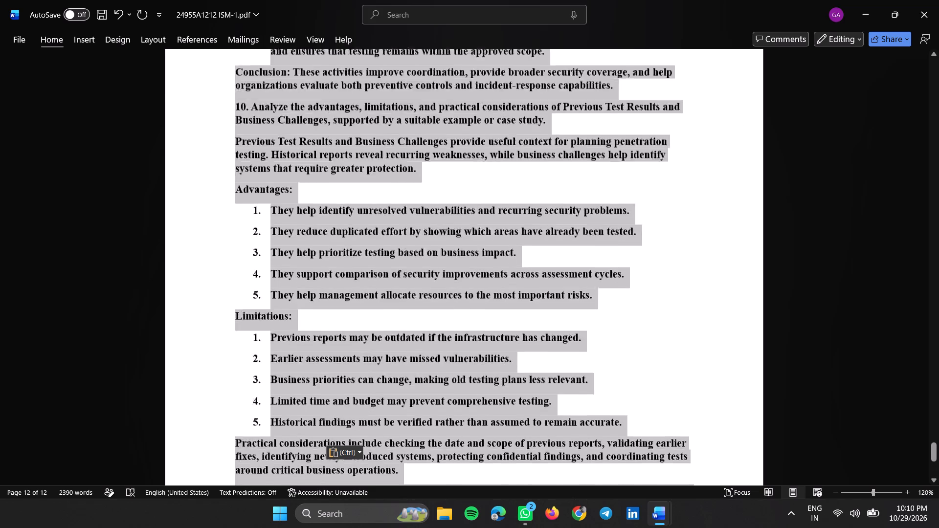
left_click_drag(234, 19, 234, 264)
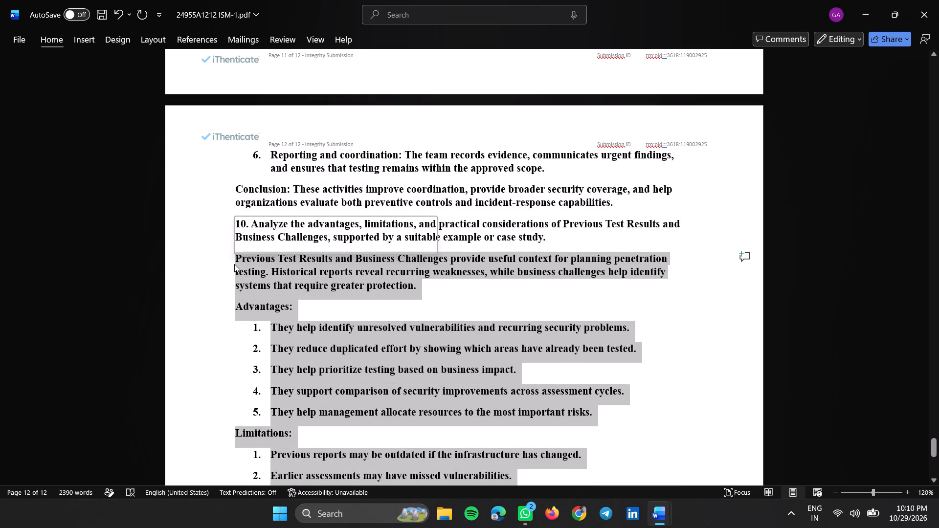
key("ctrl+b")
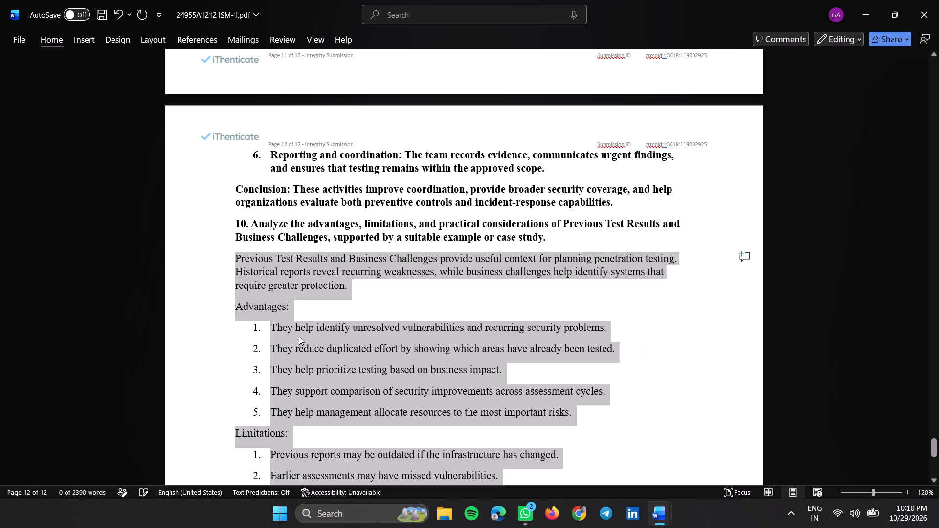
Remove bold from the whole answer to question 9 on Teaming and Attack Structure activities.
scroll(303, 303, "up", 1)
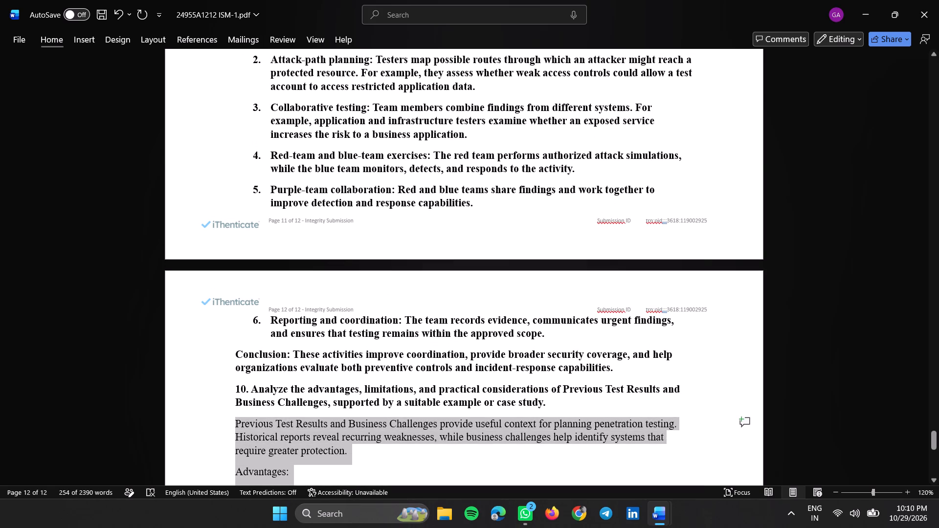
left_click_drag(628, 363, 250, 40)
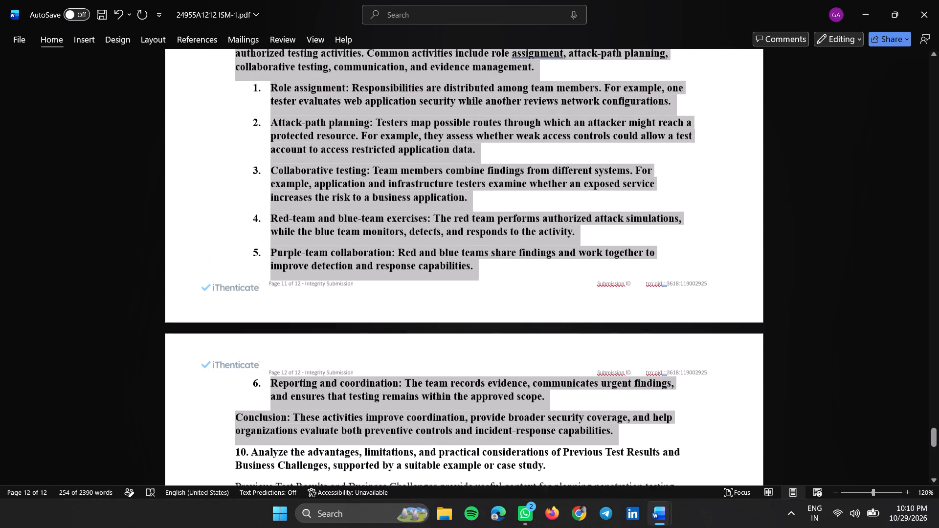
left_click_drag(250, 40, 231, 107)
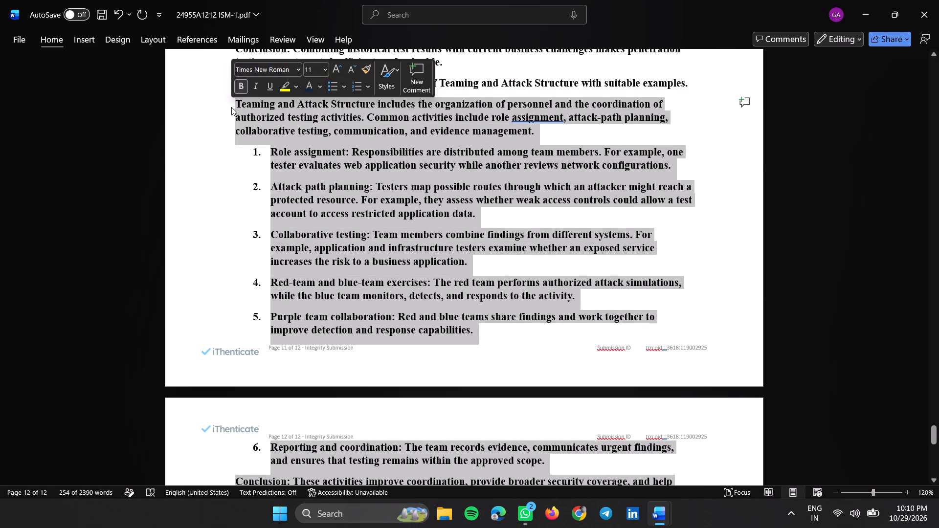
key("ctrl+b")
Remove bold from the answer to question 8, including its best-practice checklist, diagram, example and conclusion.
scroll(231, 107, "up", 2)
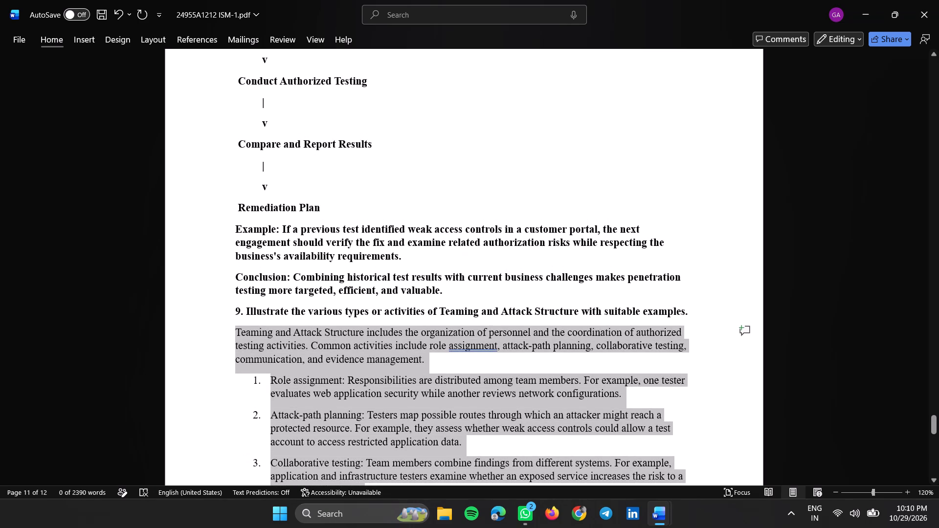
left_click_drag(451, 294, 282, 185)
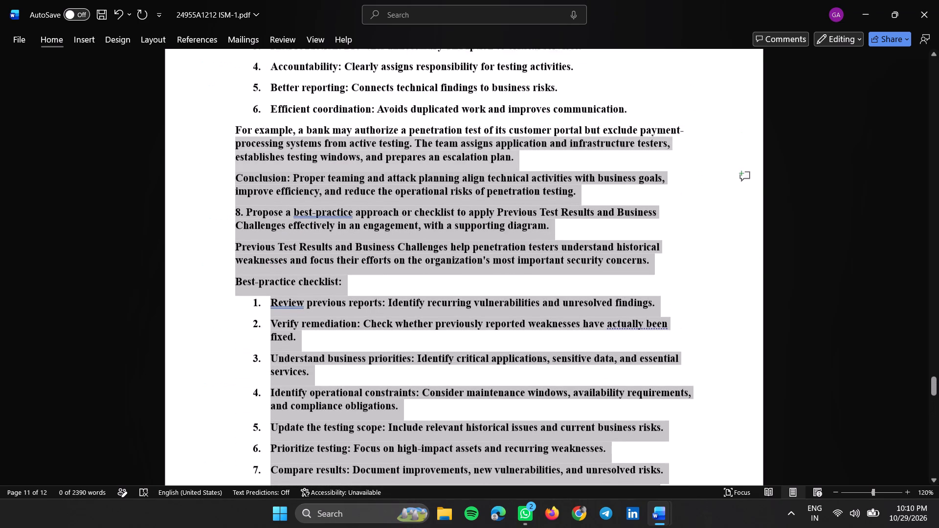
left_click_drag(282, 185, 234, 249)
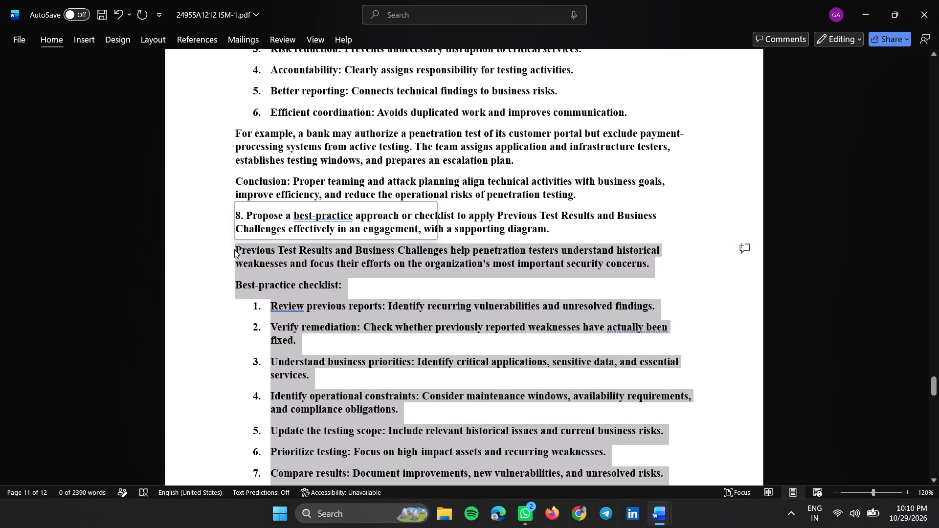
key("ctrl+b")
Remove bold from the answer to question 7, from the Teaming and Attack Structure definition through its conclusion.
scroll(234, 249, "up", 1)
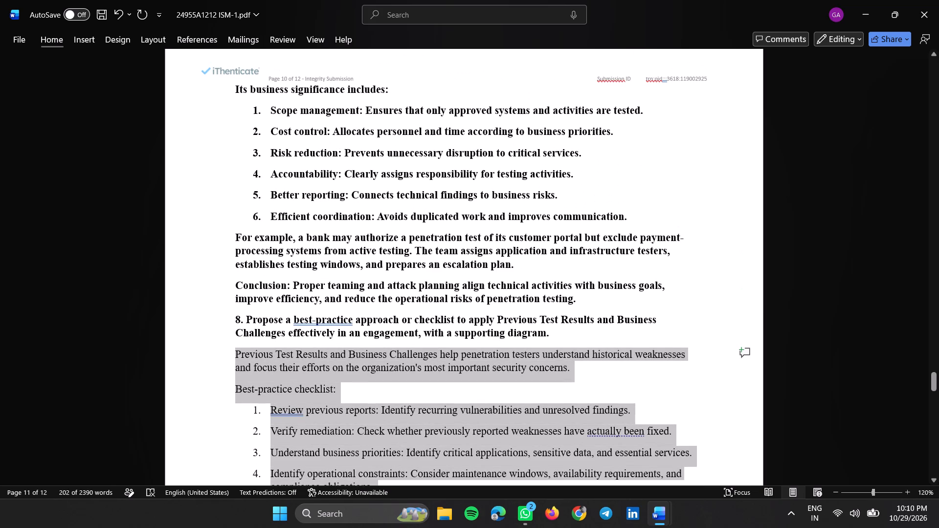
left_click(516, 264)
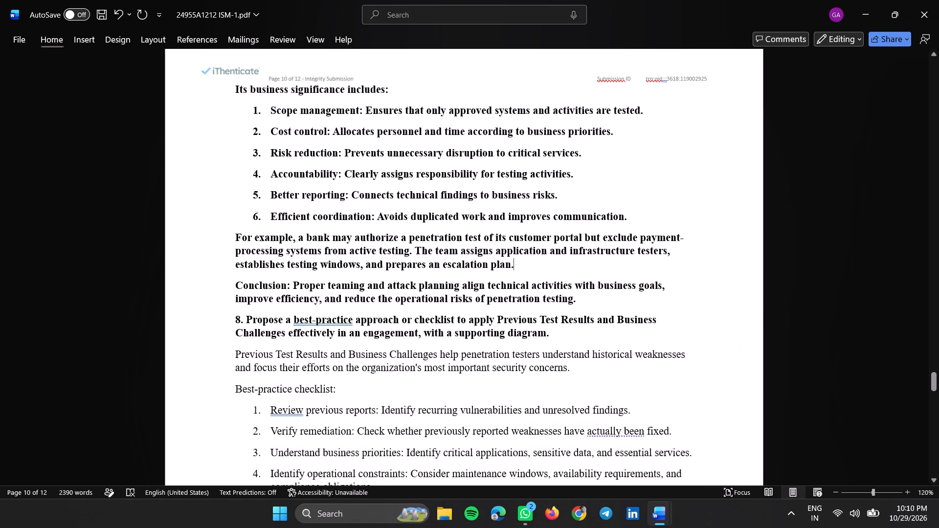
left_click(583, 307)
left_click_drag(583, 307, 258, 56)
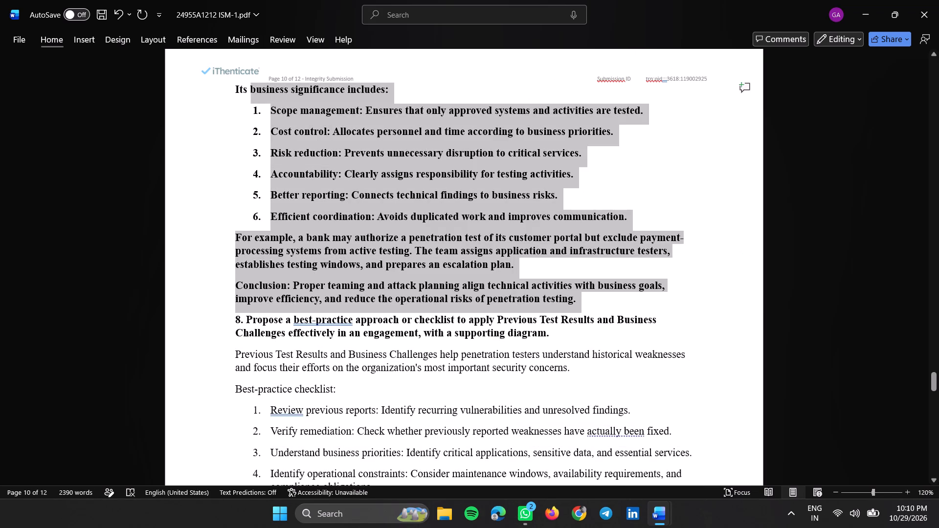
left_click_drag(258, 56, 227, 318)
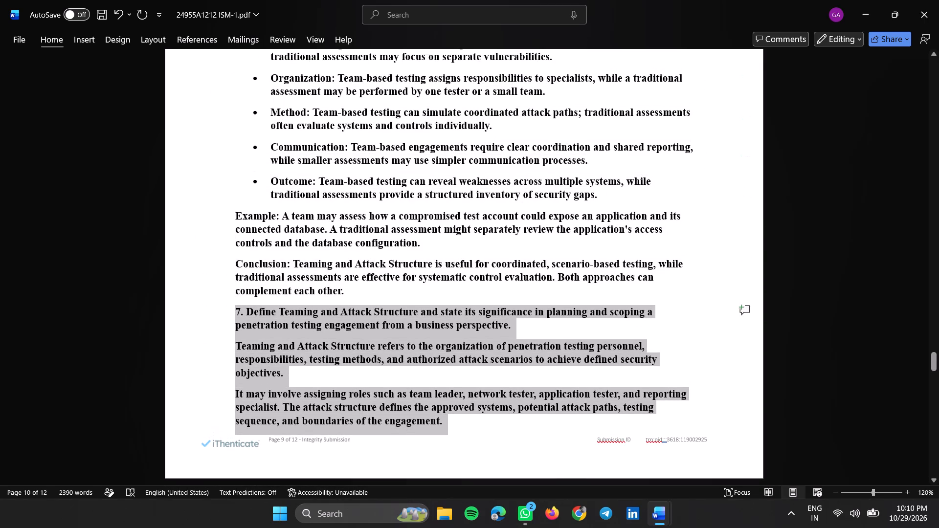
left_click_drag(227, 318, 233, 345)
key("ctrl+b")
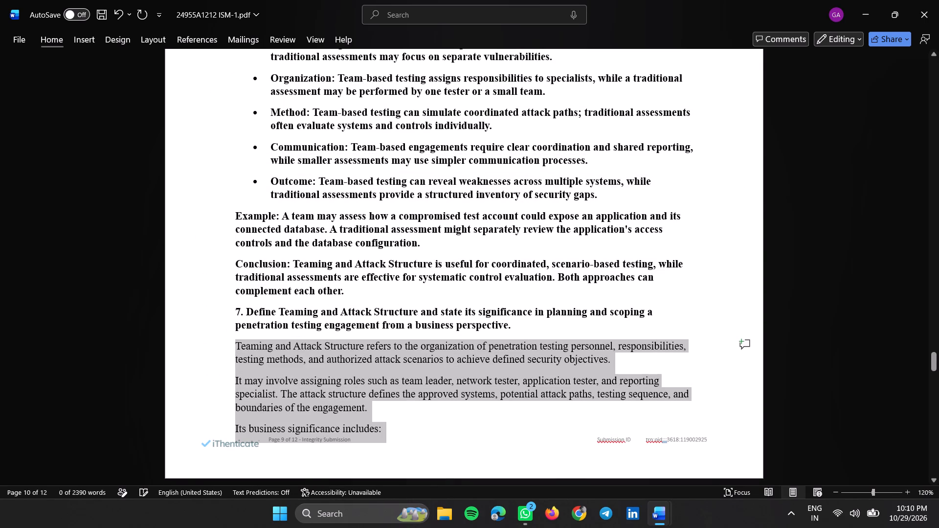
Remove bold from the answer to question 6, including its comparison bullets, example and conclusion.
left_click(344, 295)
left_click_drag(344, 295, 314, 261)
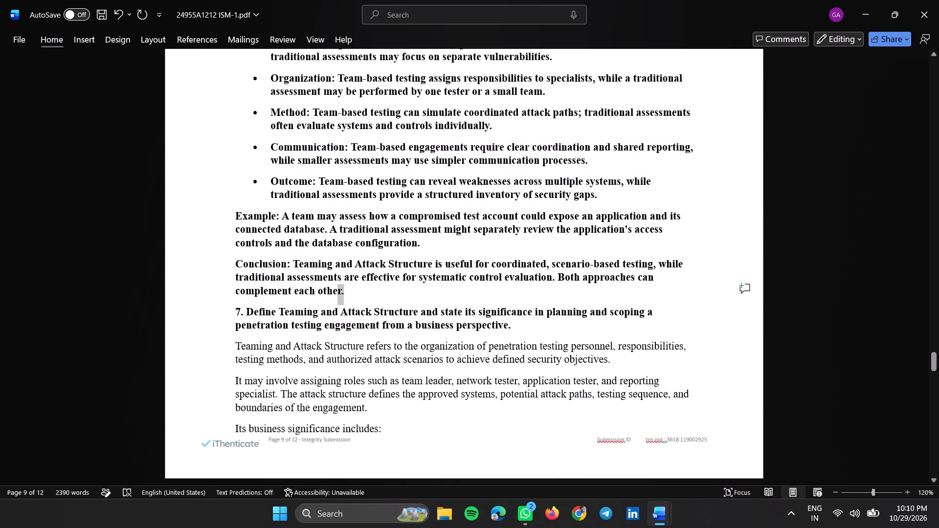
left_click_drag(314, 261, 232, 143)
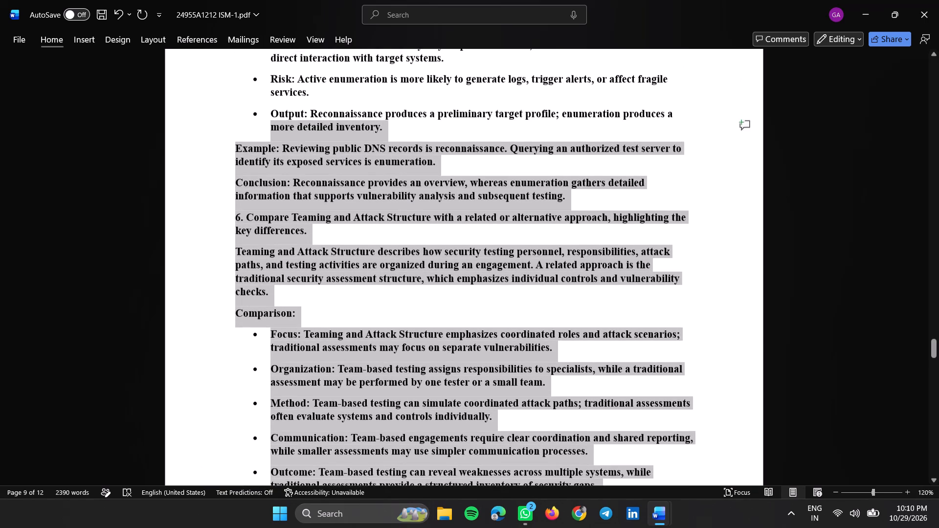
left_click_drag(232, 143, 229, 257)
key("ctrl+b")
Remove bold from the answer to question 5 comparing enumeration with reconnaissance, through its conclusion.
scroll(351, 238, "up", 1)
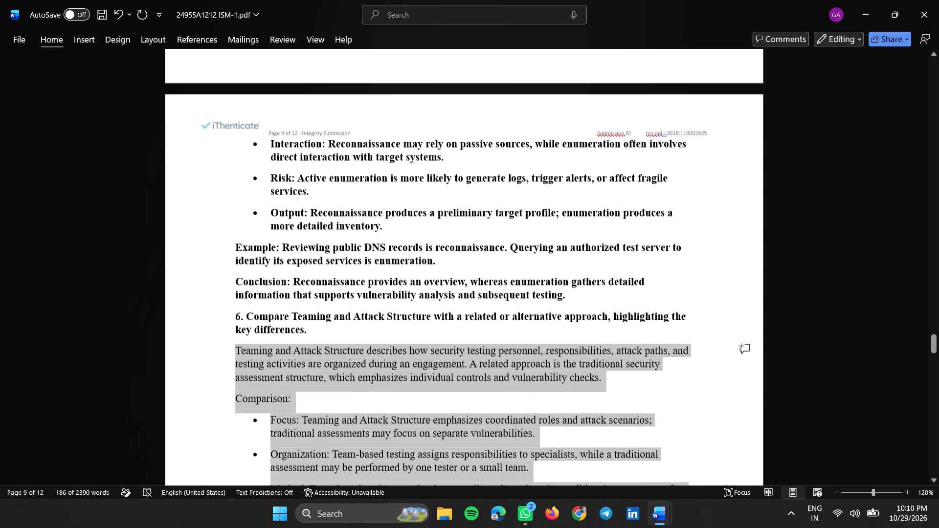
left_click(571, 323)
left_click_drag(571, 323, 439, 232)
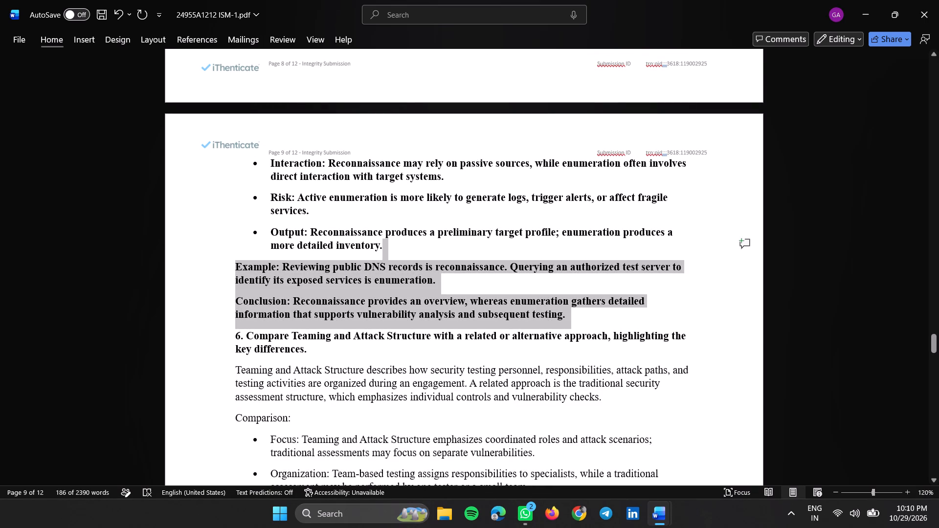
left_click_drag(439, 232, 236, 91)
key("ctrl+b")
Remove bold from the answer to question 4 on Vulnerability Analysis, through its conclusion.
scroll(236, 91, "up", 2)
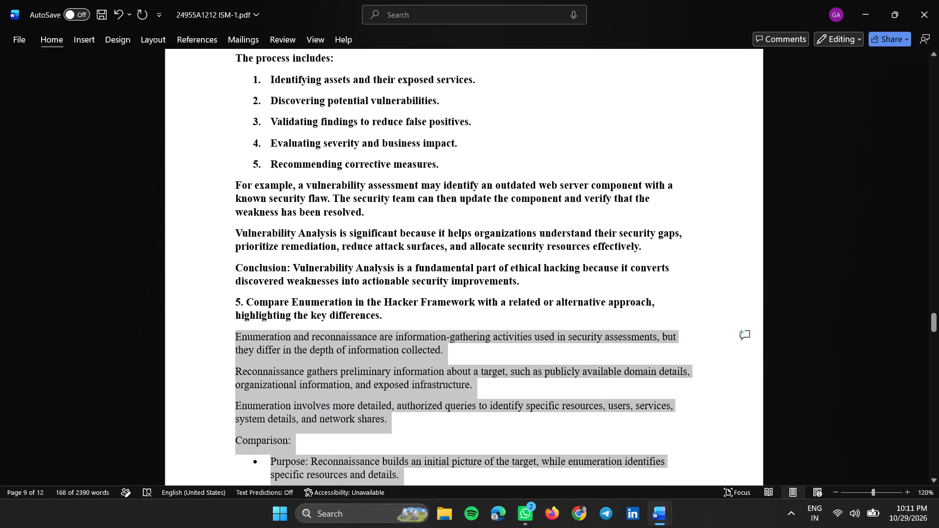
left_click(526, 286)
left_click_drag(526, 286, 463, 227)
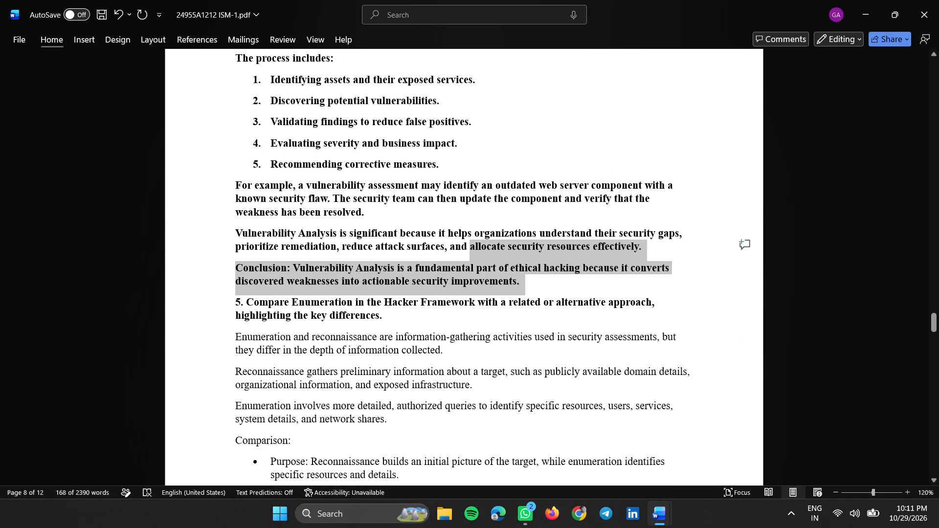
left_click_drag(463, 227, 250, 383)
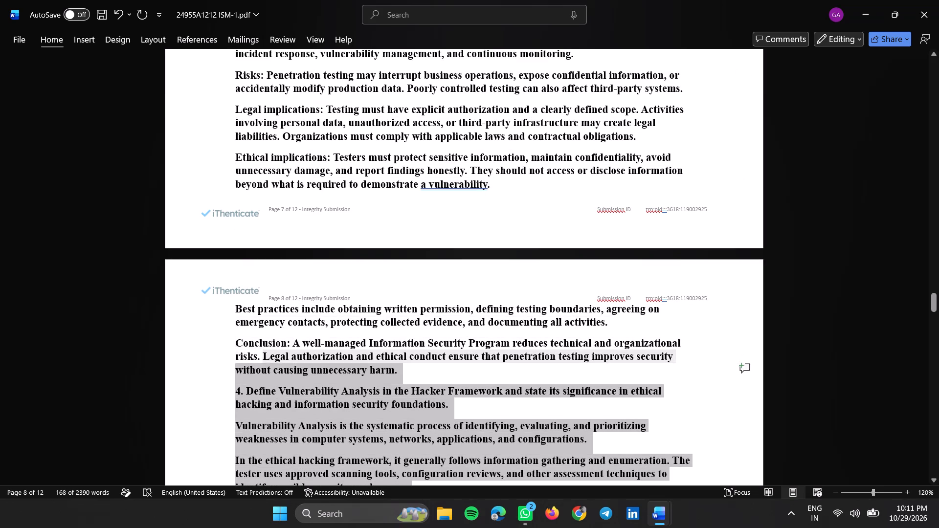
left_click_drag(250, 383, 236, 420)
key("ctrl+b")
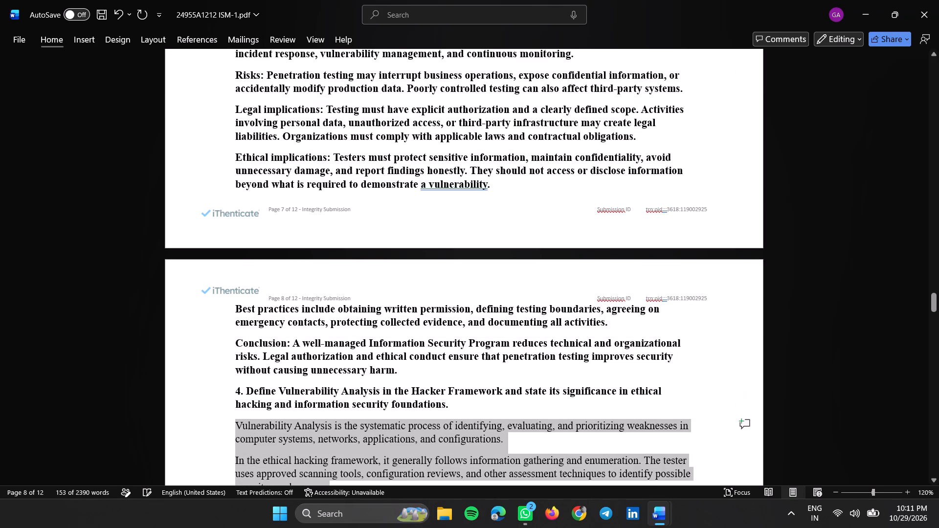
Remove bold from the answer to question 3 on the Information Security Program, through its conclusion.
left_click(402, 375)
left_click_drag(402, 375, 272, 95)
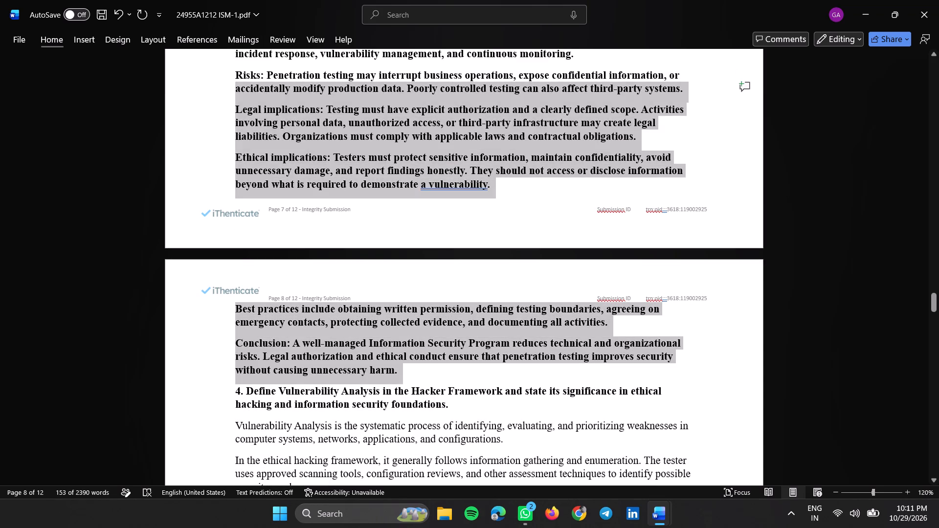
left_click_drag(272, 95, 231, 213)
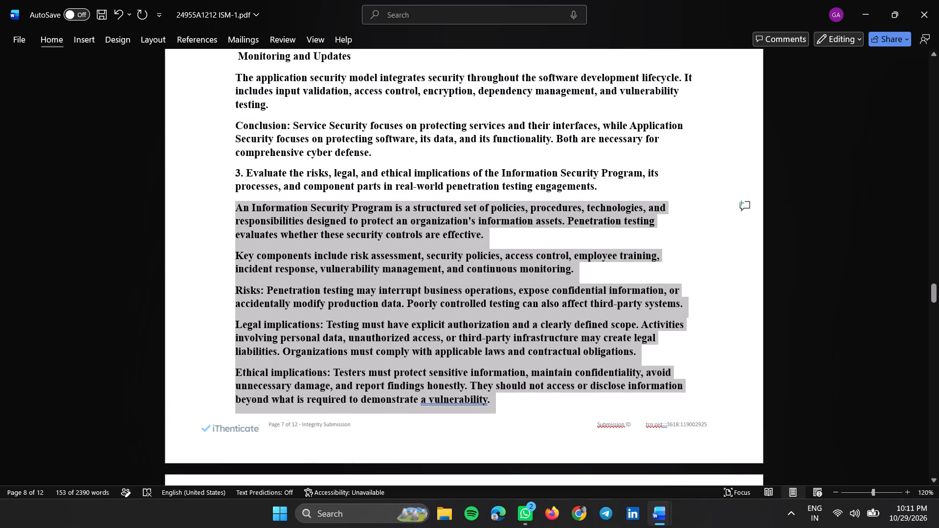
left_click_drag(231, 213, 232, 212)
key("ctrl+b")
Remove bold from the application security model explanation and the conclusion that close the answer to question 2.
scroll(328, 202, "up", 2)
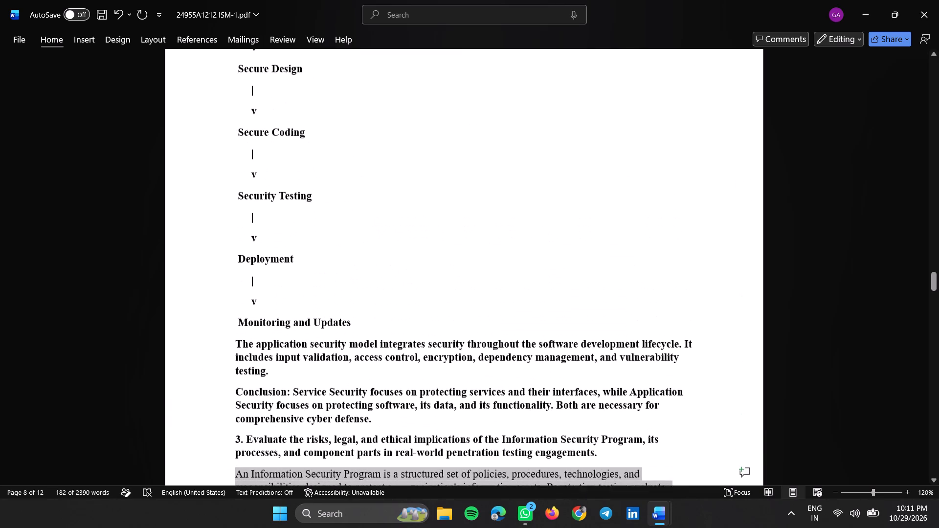
left_click_drag(378, 426, 259, 357)
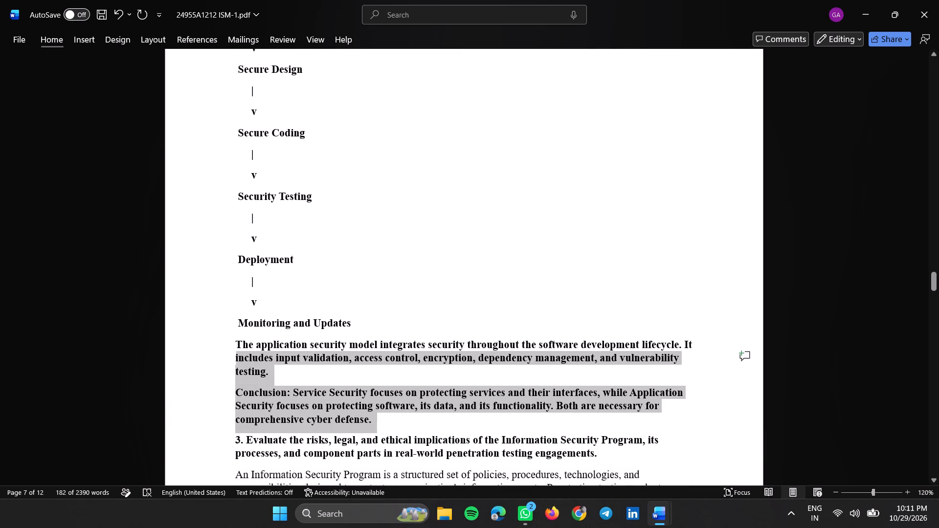
left_click_drag(259, 357, 243, 347)
key("ctrl+b")
scroll(323, 328, "up", 1)
scroll(365, 157, "up", 1)
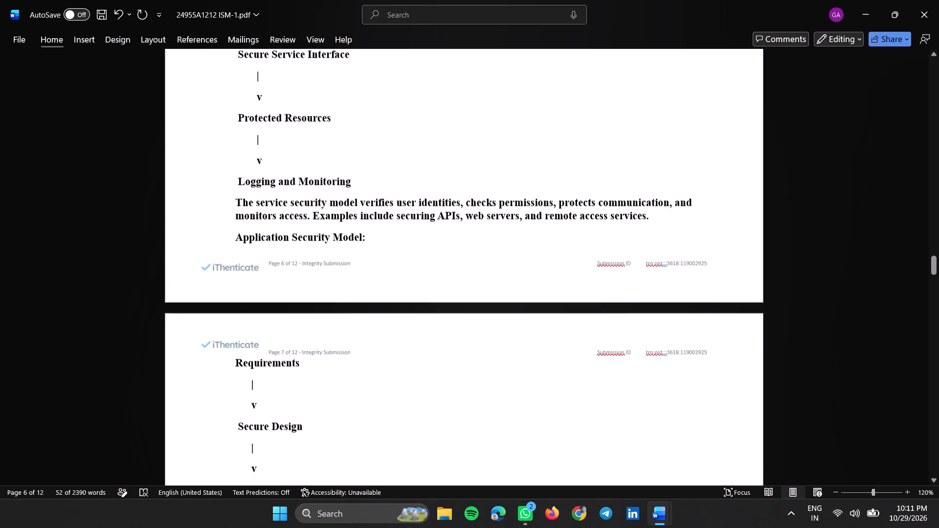
Remove bold from the paragraph explaining the service security model in the answer to question 2.
left_click_drag(651, 221, 191, 206)
key("ctrl+b")
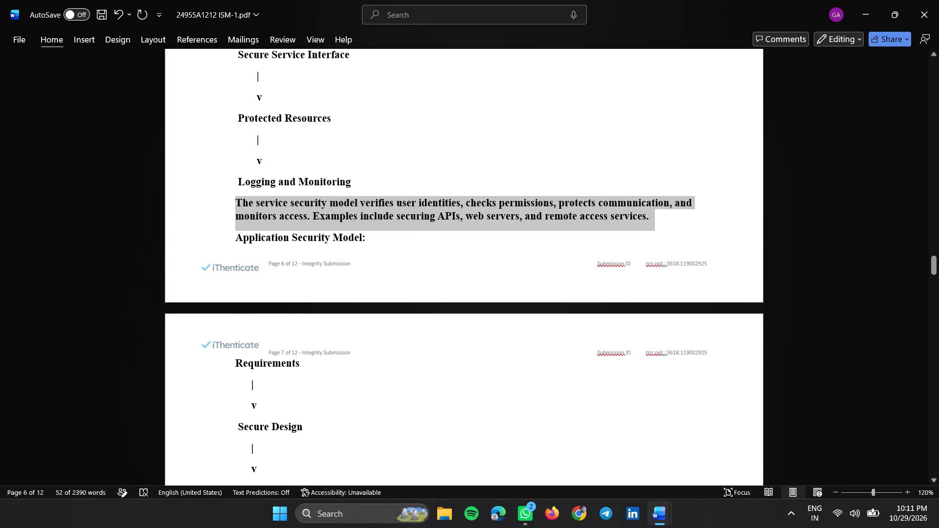
Remove bold from question 1's conclusion through question 2's heading and its introductory paragraph on Service Security and Application Security.
scroll(191, 206, "up", 2)
scroll(319, 220, "up", 1)
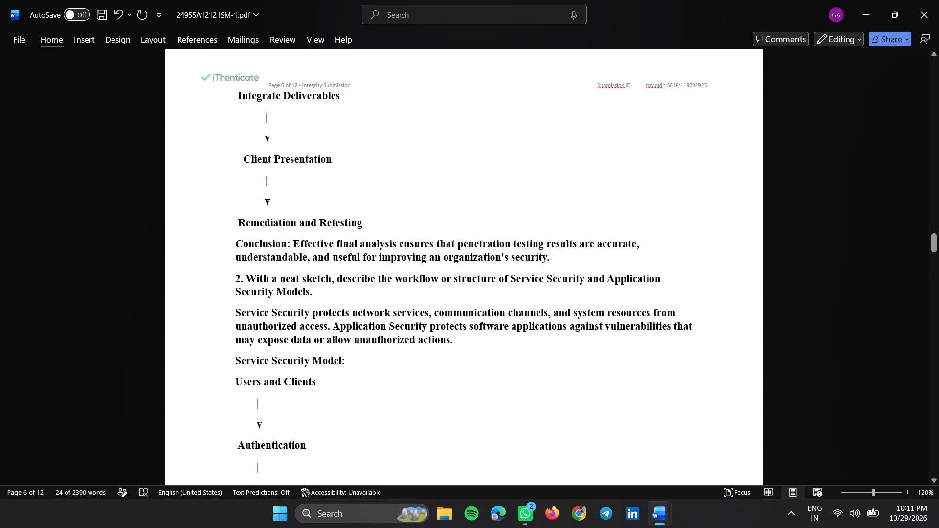
left_click_drag(478, 337, 232, 257)
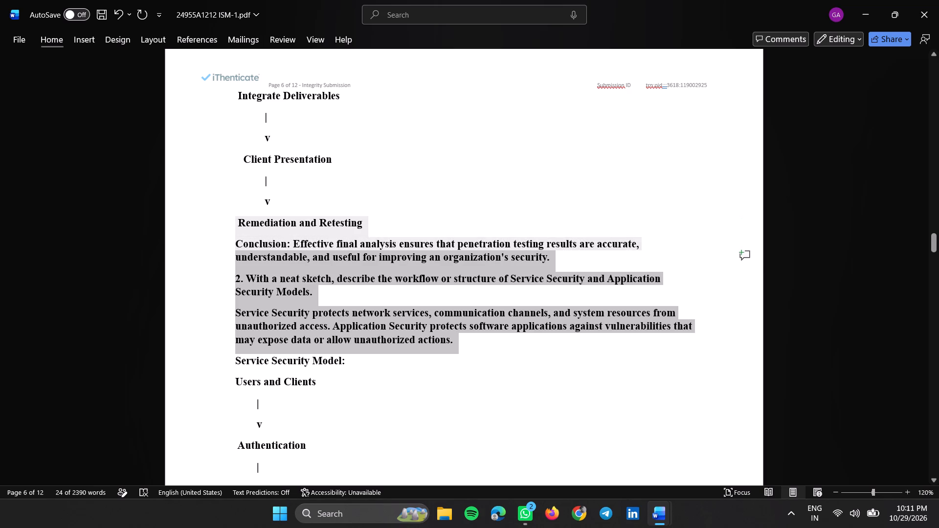
left_click_drag(232, 257, 233, 242)
key("ctrl+b")
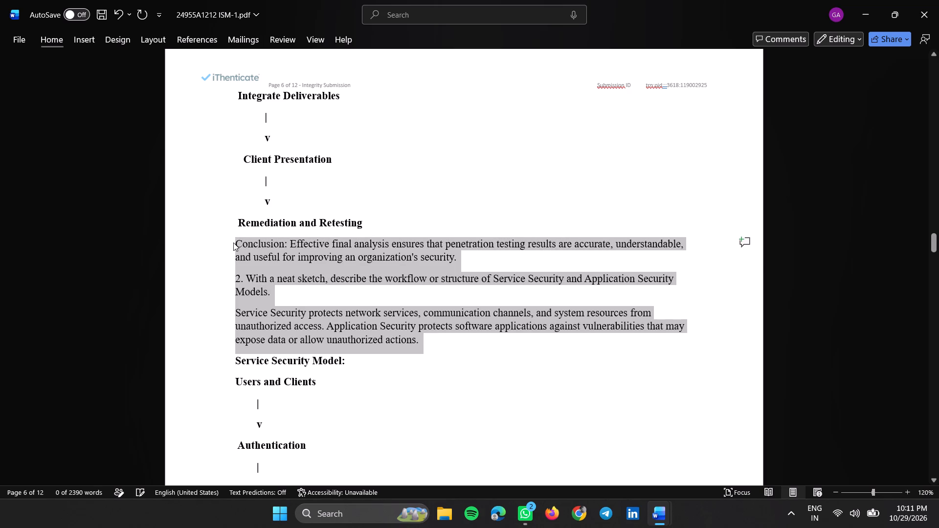
Remove bold from question 1's heading text, introductory paragraph and seven-item best-practice checklist.
scroll(346, 261, "up", 3)
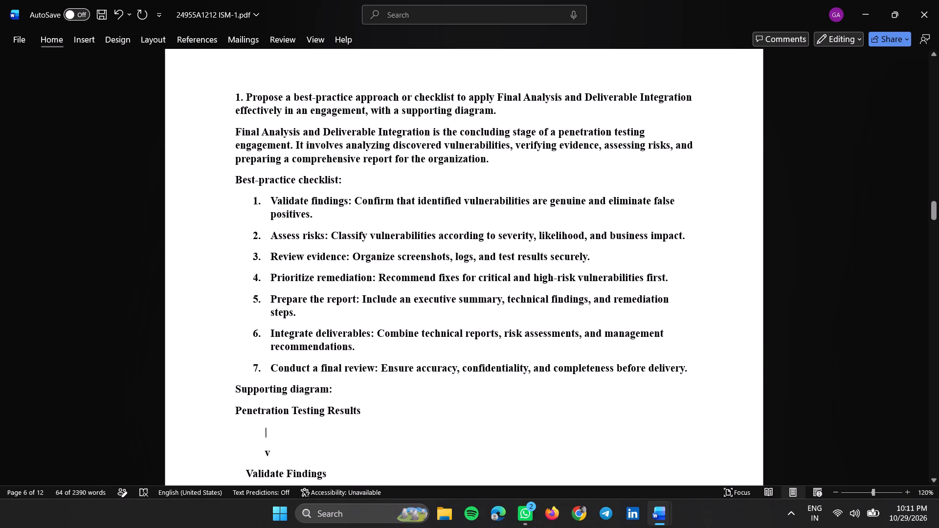
left_click_drag(699, 371, 256, 94)
key("ctrl+b")
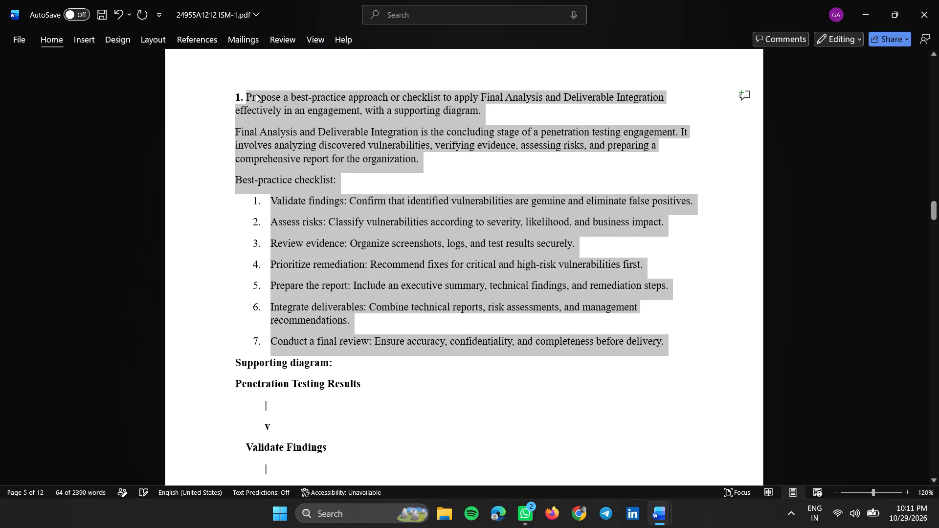
Make the whole heading of question 1 on Final Analysis and Deliverable Integration bold again.
scroll(256, 94, "up", 3)
scroll(384, 262, "down", 1)
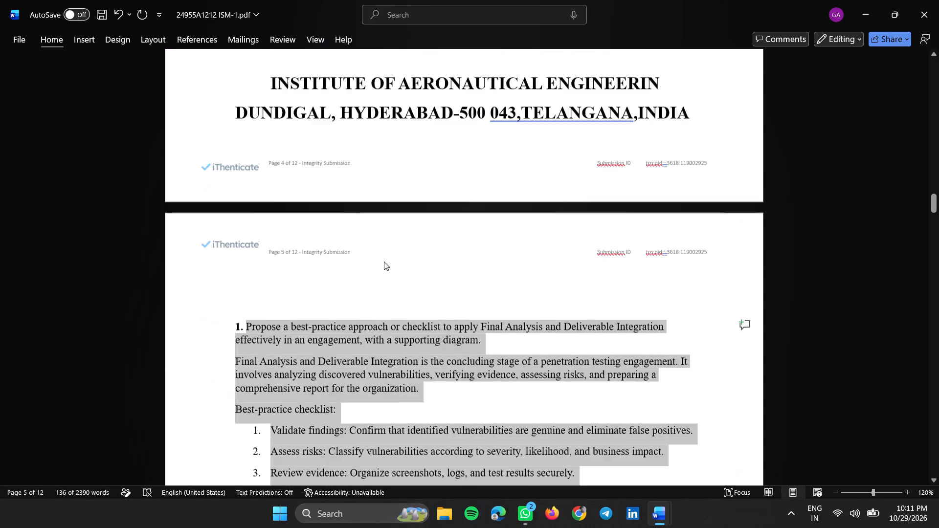
scroll(384, 262, "down", 1)
left_click(499, 266)
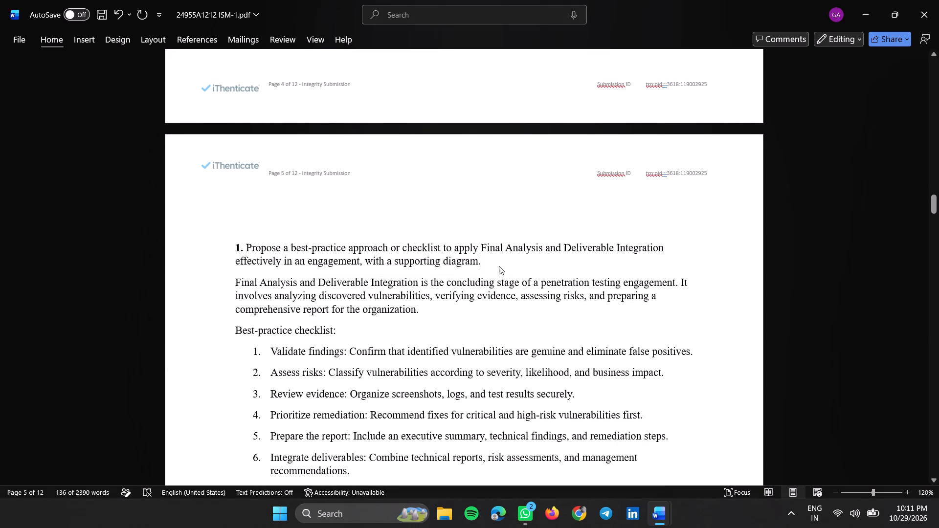
left_click_drag(499, 266, 234, 245)
key("ctrl+b")
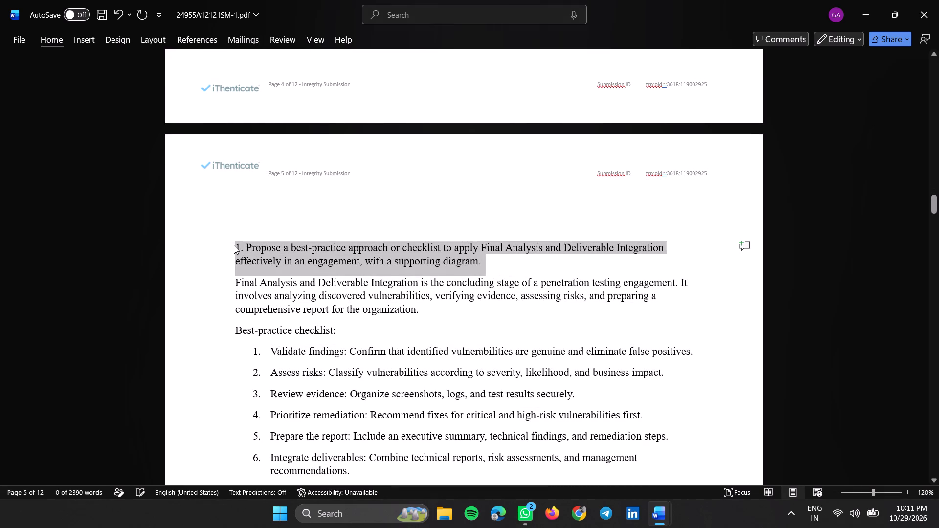
key("ctrl+b")
Make the heading of question 2 on Service Security and Application Security Models bold again.
scroll(384, 343, "down", 2)
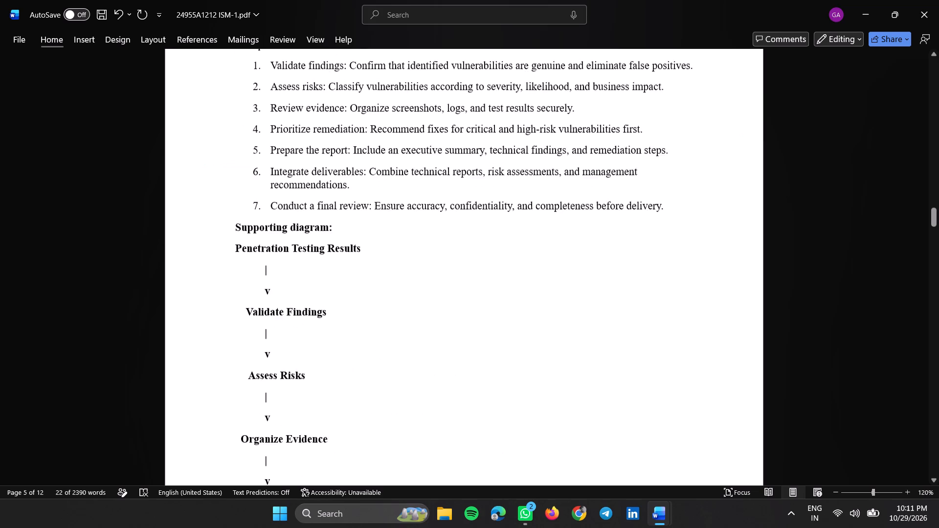
scroll(384, 343, "down", 2)
right_click(384, 343)
scroll(386, 339, "down", 1)
left_click(349, 341)
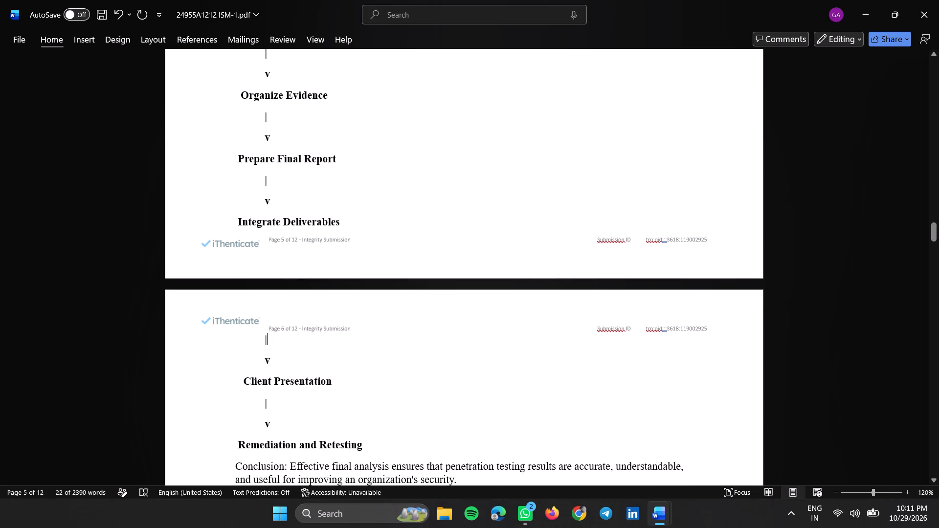
scroll(349, 341, "down", 2)
left_click_drag(277, 255, 239, 247)
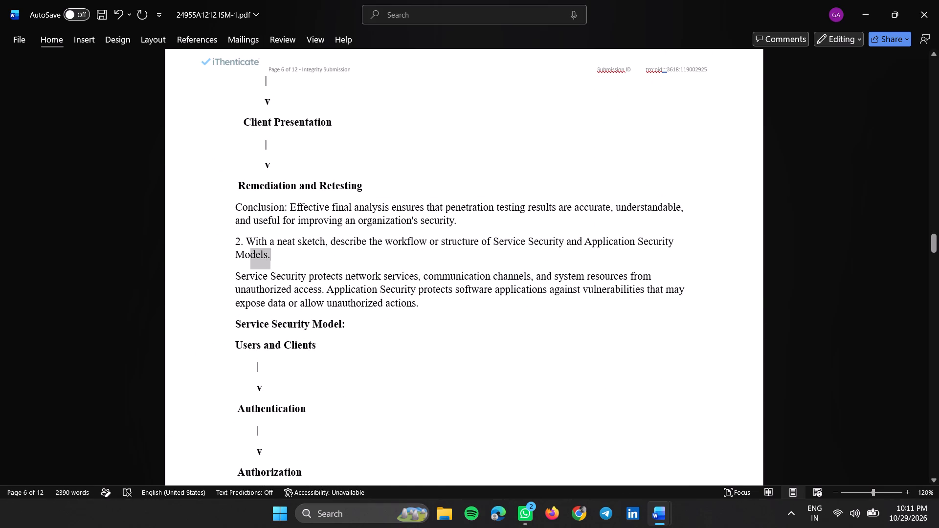
left_click_drag(239, 247, 222, 242)
key("ctrl+b")
Replace ARVR with EHCD in the PDF title at the top of the document's first page.
scroll(375, 226, "up", 10)
scroll(375, 226, "right", 2)
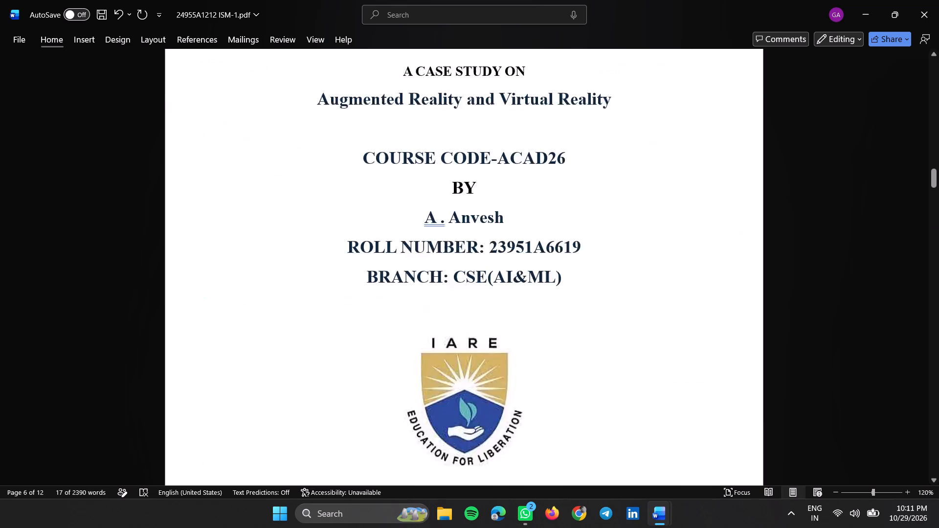
scroll(375, 226, "up", 9)
scroll(375, 226, "right", 2)
scroll(375, 226, "up", 1)
scroll(375, 226, "right", 1)
scroll(375, 226, "up", 1)
scroll(375, 226, "right", 1)
scroll(375, 226, "up", 1)
scroll(375, 226, "right", 1)
scroll(375, 226, "up", 1)
scroll(375, 226, "right", 1)
scroll(375, 226, "up", 1)
scroll(375, 226, "right", 1)
scroll(375, 226, "up", 1)
scroll(375, 226, "right", 1)
scroll(375, 226, "up", 1)
scroll(375, 226, "right", 1)
scroll(375, 226, "up", 1)
scroll(375, 226, "right", 1)
scroll(375, 226, "up", 1)
scroll(375, 226, "right", 1)
scroll(375, 226, "up", 1)
scroll(375, 226, "right", 1)
scroll(375, 226, "up", 1)
scroll(375, 226, "right", 1)
scroll(375, 226, "up", 5)
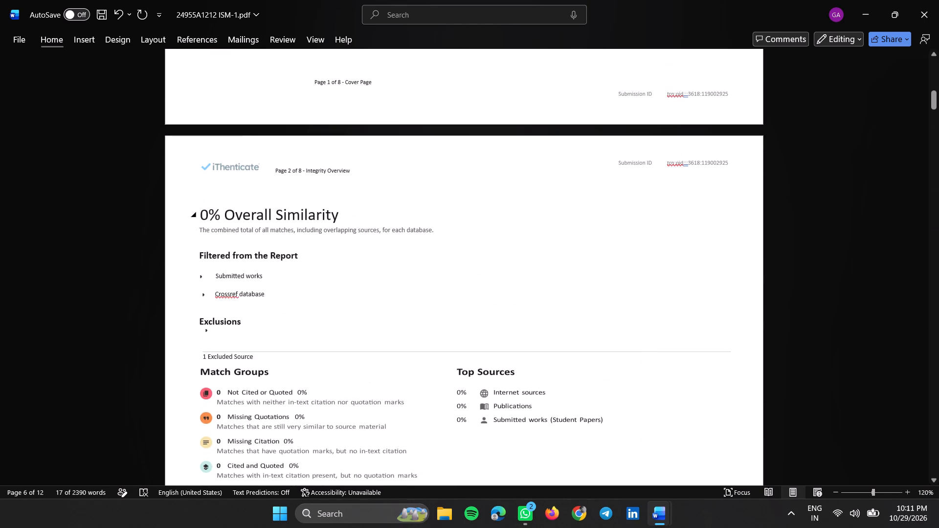
scroll(375, 226, "up", 2)
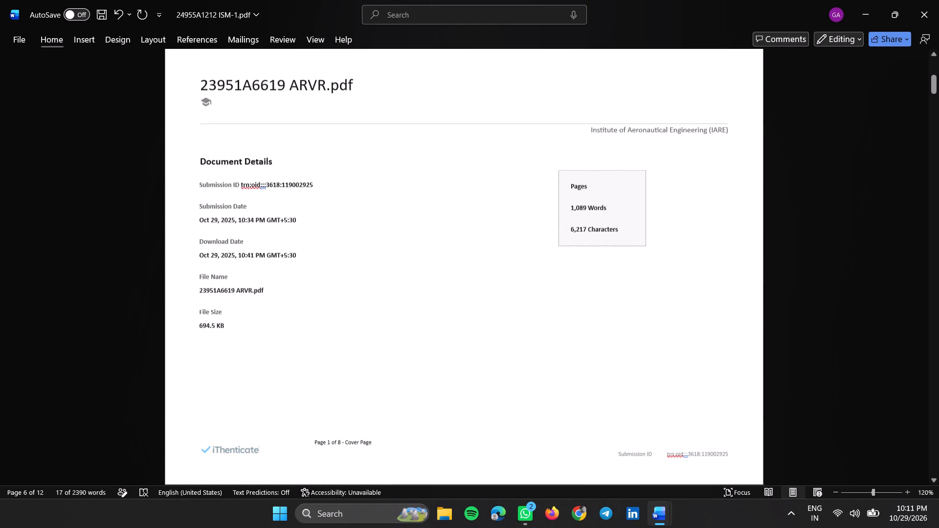
left_click(323, 84)
key("BackSpace")
key("BackSpace")
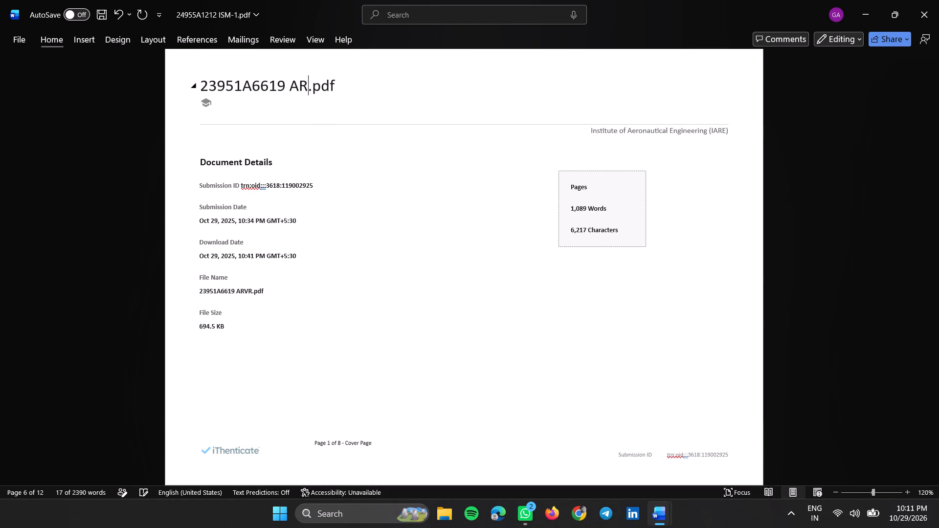
key("BackSpace")
key("BackSpace")
key("e")
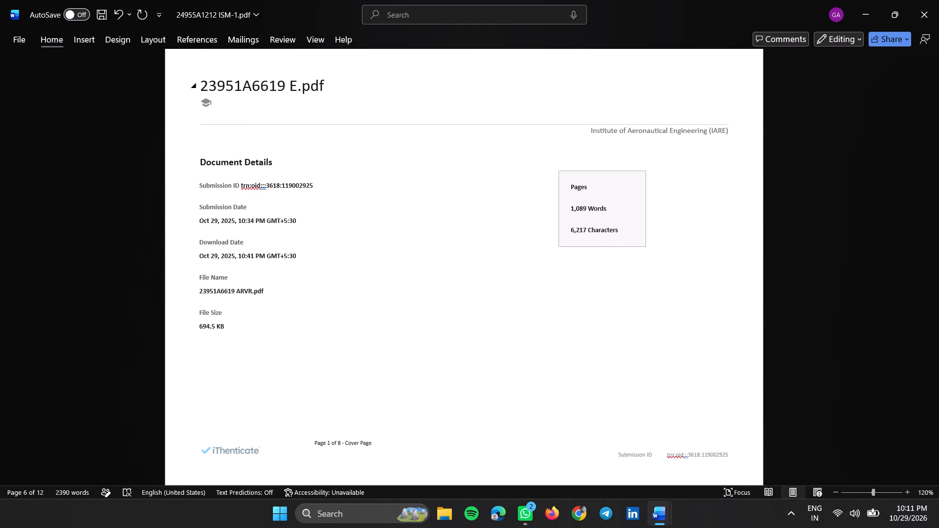
type("HCD")
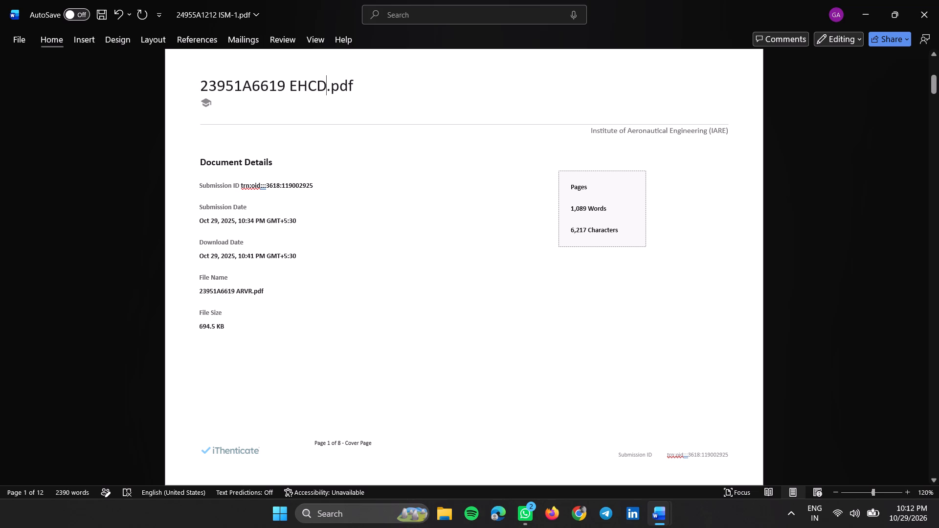
Replace ARVR with EHCD in the File Name entry under Document Details.
left_click(252, 288)
key("BackSpace")
key("BackSpace")
key("BackSpace")
key("BackSpace")
type("EHCD")
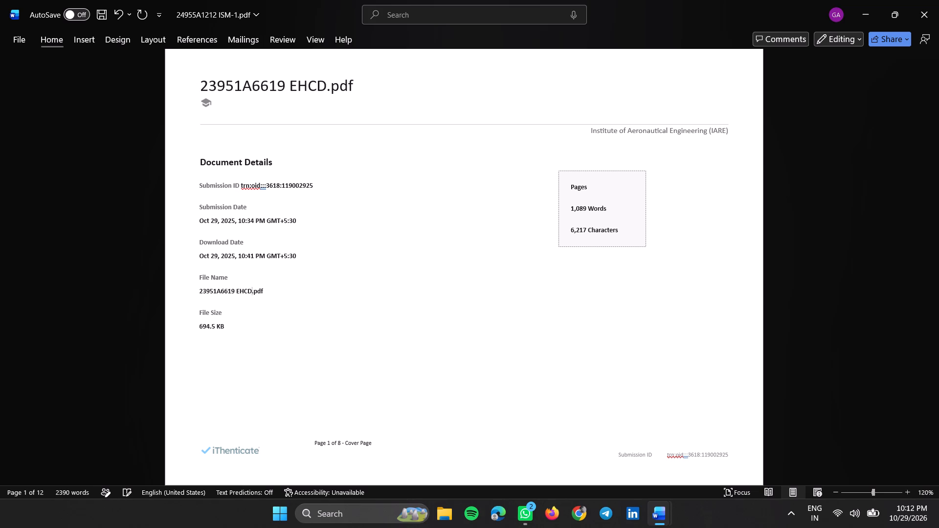
Replace the case study title on page 4 with "Ethical Hacking and Cyber Defense" copied from EHCD_AAT-1.docx, without adding an extra line.
scroll(366, 380, "down", 4)
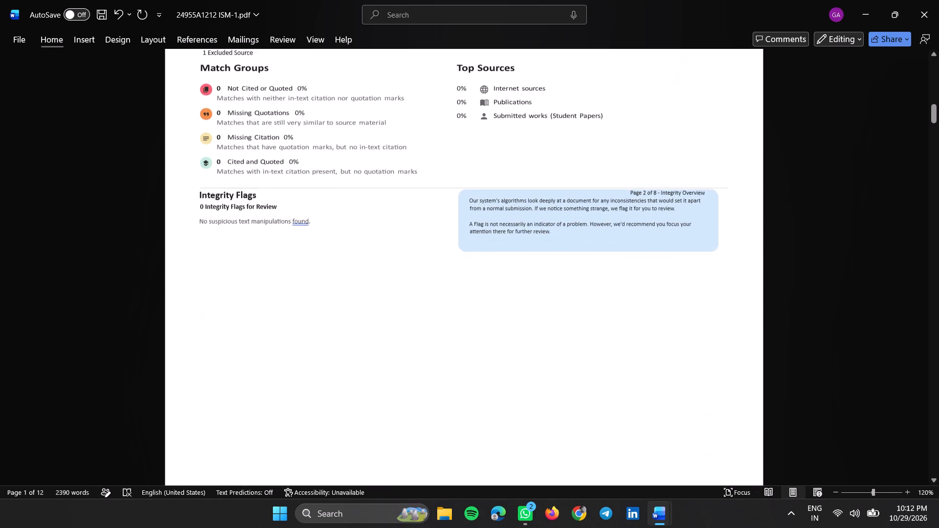
scroll(366, 380, "down", 6)
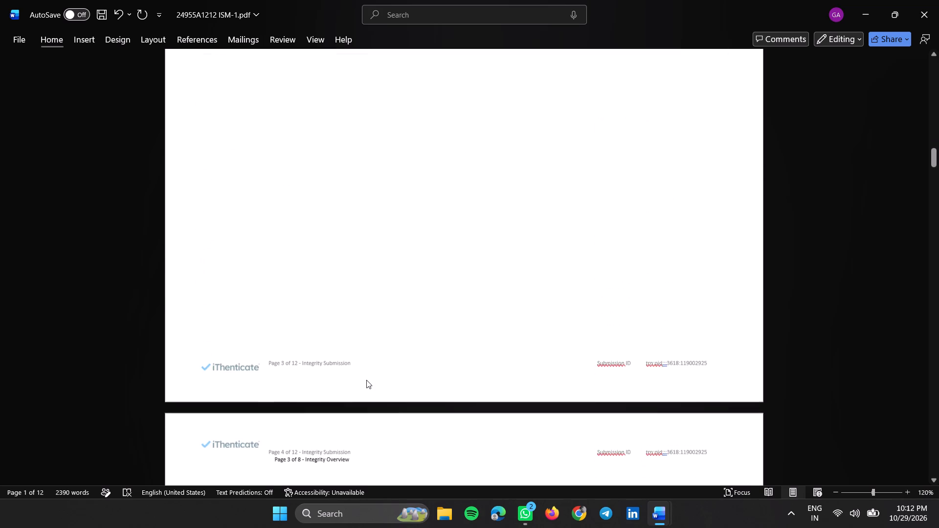
scroll(366, 380, "down", 3)
key("alt+Tab")
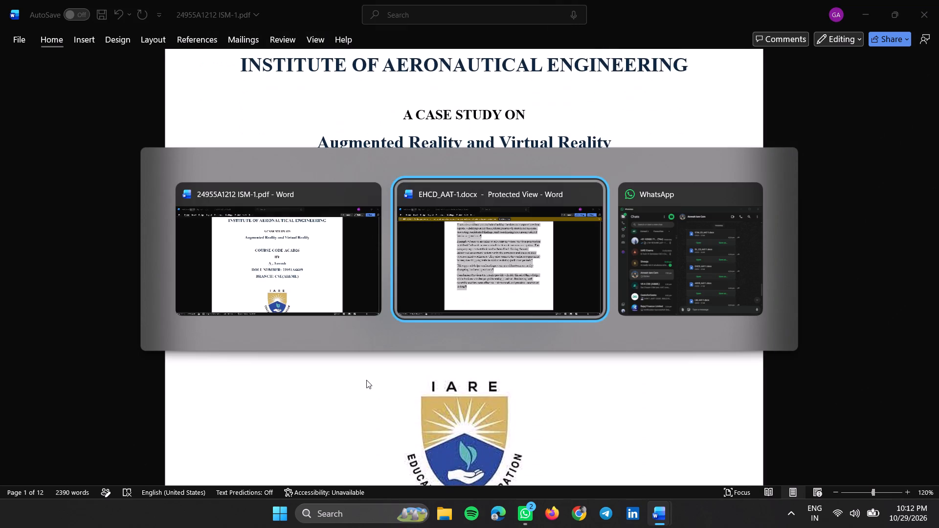
scroll(413, 254, "up", 20)
scroll(413, 254, "up", 1)
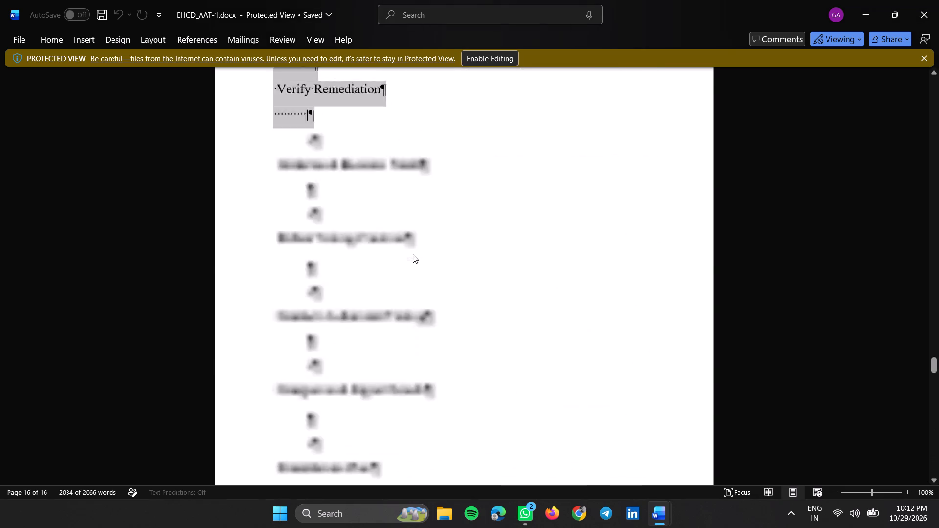
scroll(413, 254, "up", 4)
scroll(484, 185, "up", 3)
left_click(500, 178)
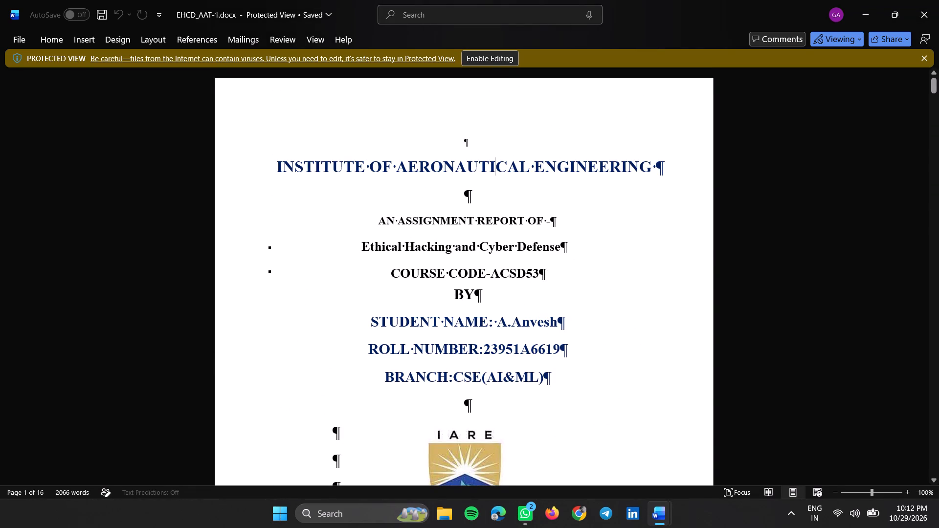
left_click_drag(564, 243, 363, 258)
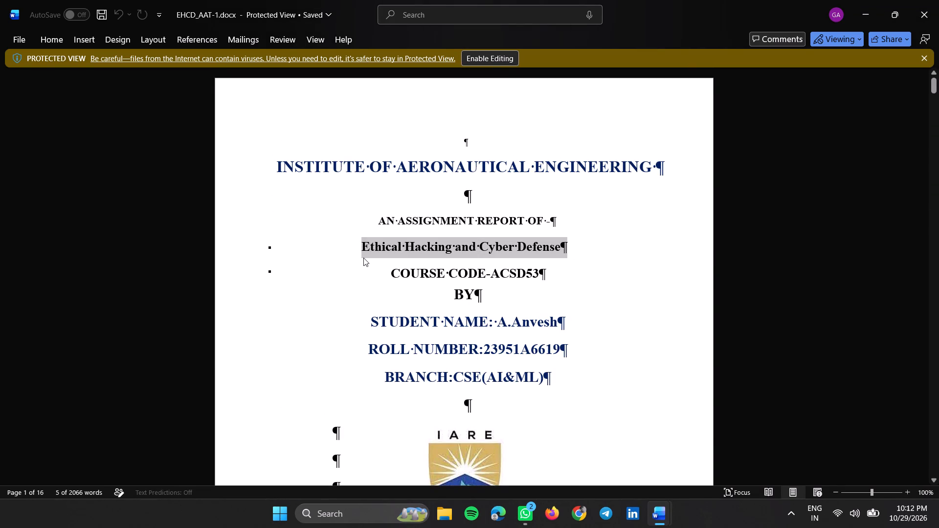
key("ctrl+c")
key("alt+Tab")
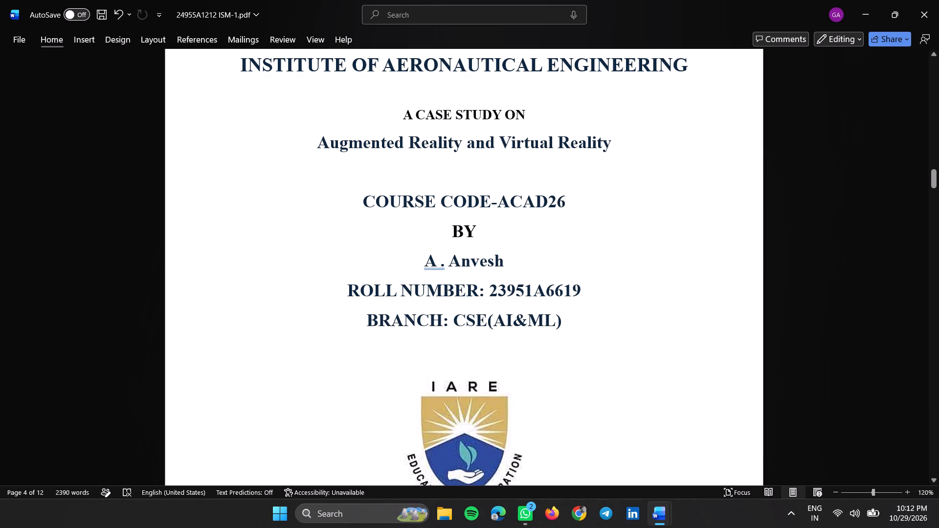
left_click(616, 138)
key("ctrl+BackSpace")
key("ctrl+BackSpace")
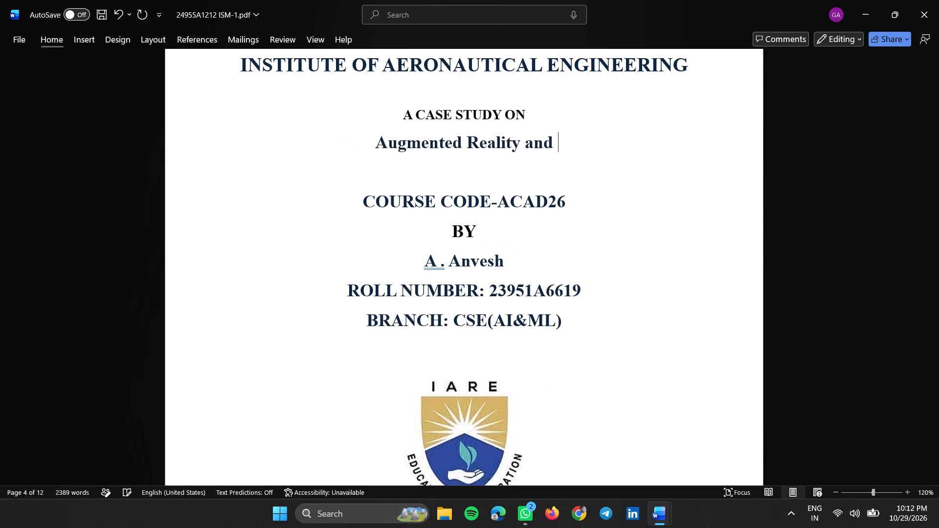
key("ctrl+BackSpace")
key("ctrl+BackSpace")
key("ctrl+BackSpace")
key("ctrl+v")
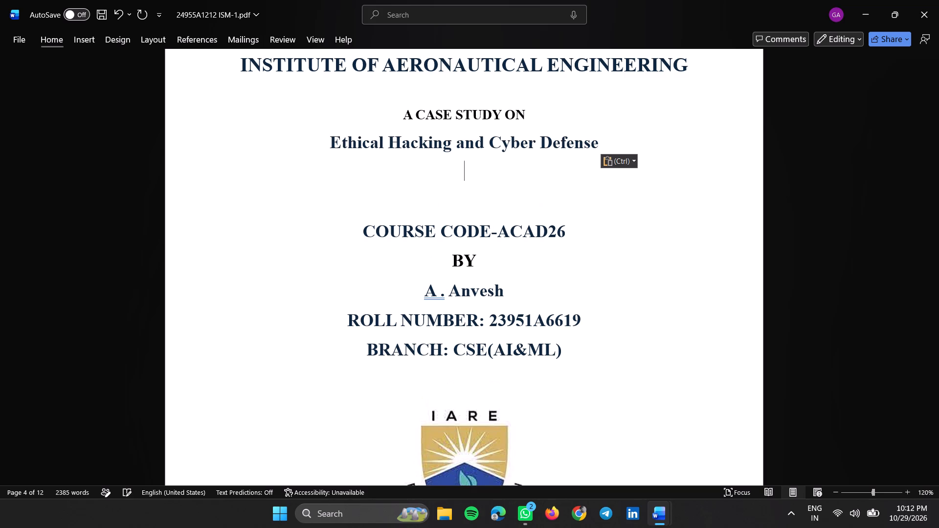
key("BackSpace")
key("BackSpace")
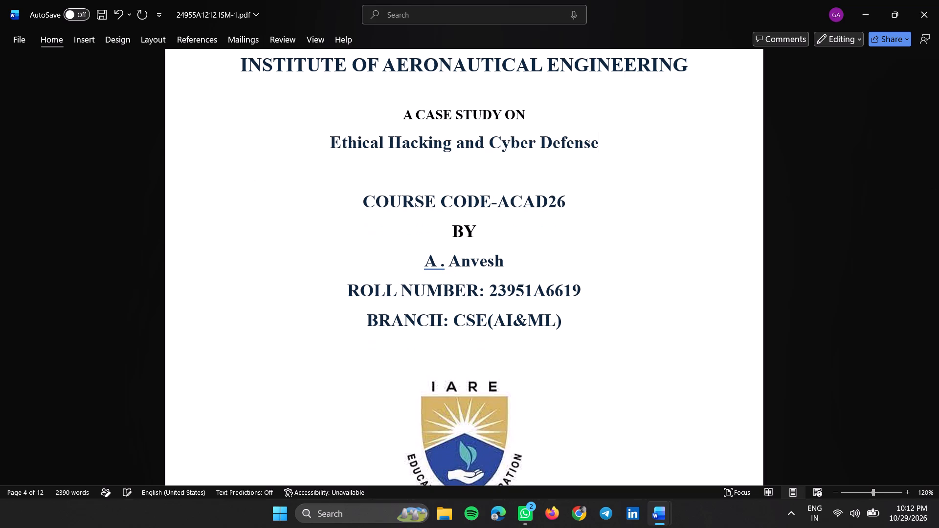
Replace the course code on the page 4 cover with ACSD53, copied from EHCD_AAT-1.docx.
key("alt+Tab")
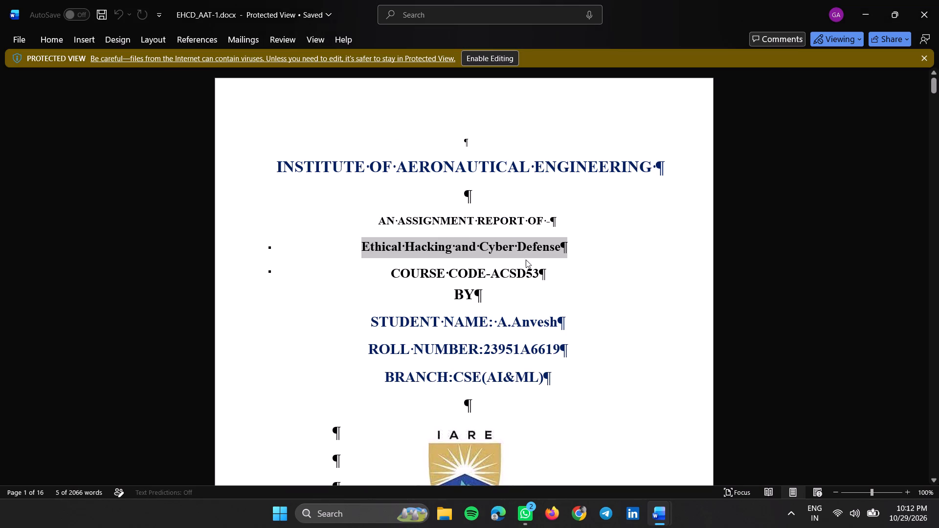
left_click(521, 266)
double_click(521, 266)
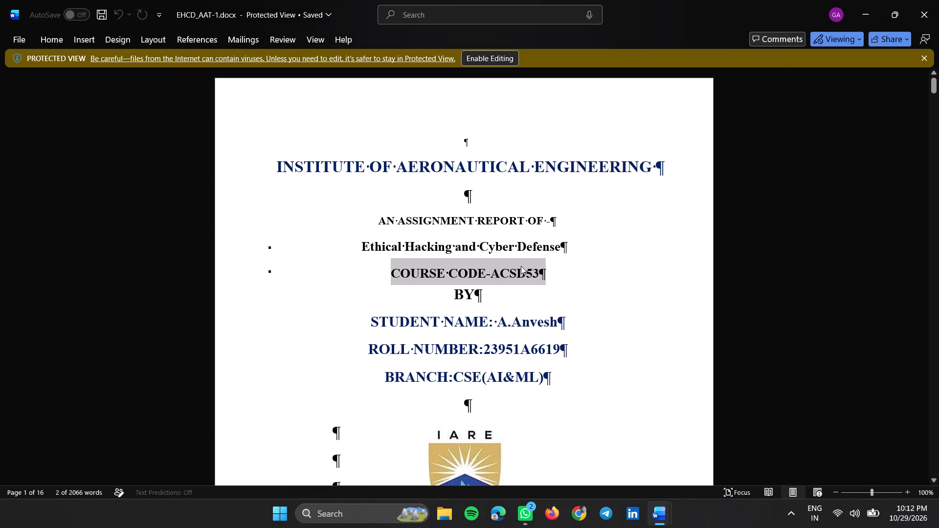
left_click(521, 266)
double_click(514, 273)
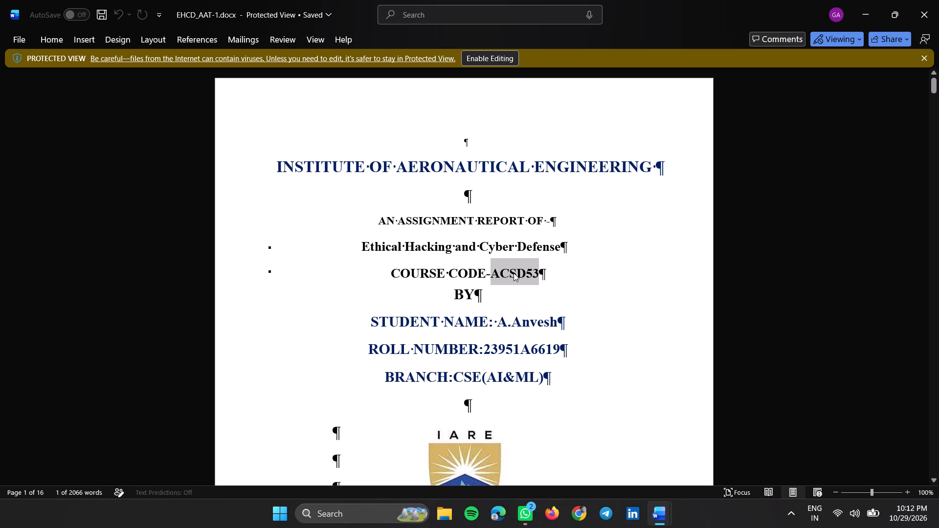
key("ctrl+c")
key("alt+Tab")
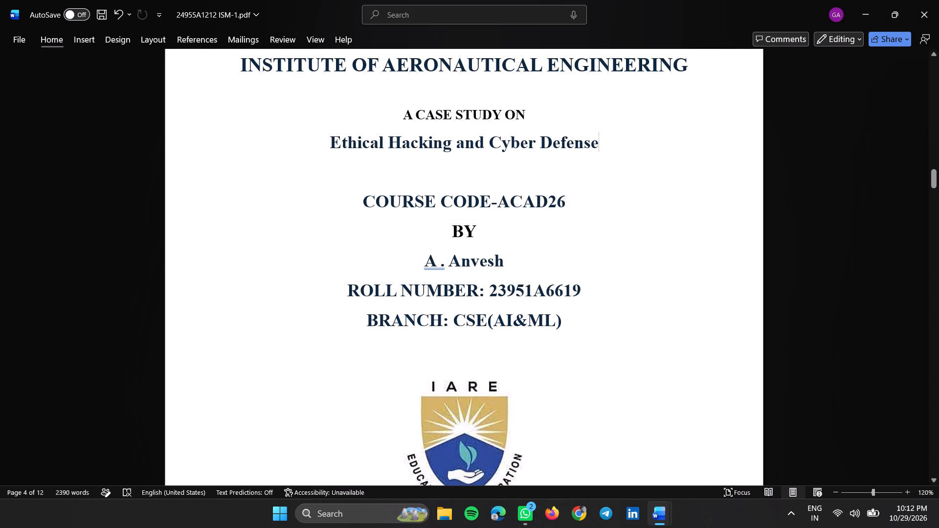
left_click(568, 206)
key("ctrl+BackSpace")
key("ctrl+v")
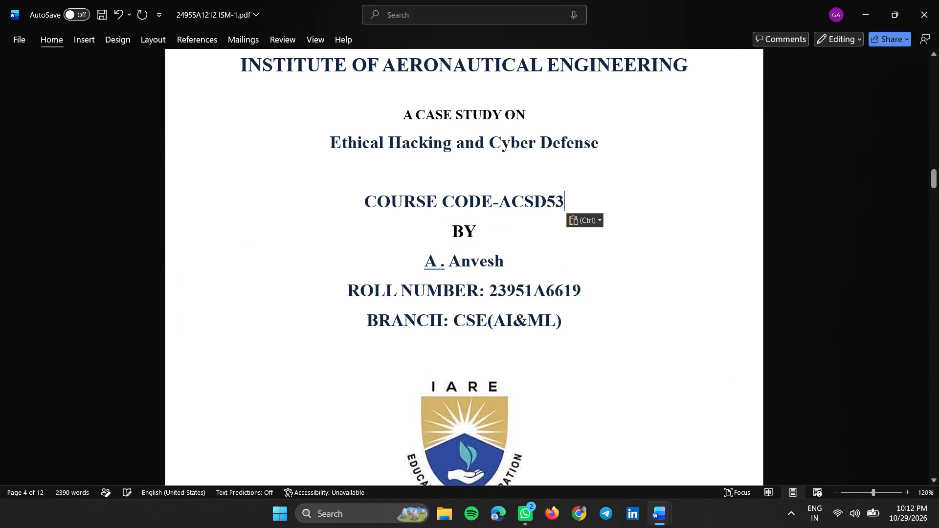
Check the opening pages and the page 4 cover in the print preview.
key("ctrl+p")
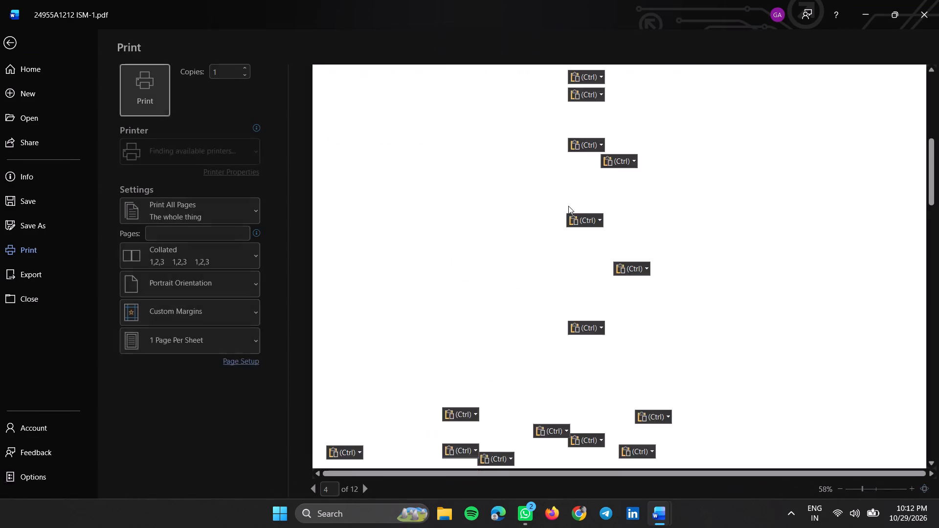
left_click(504, 223)
key("Up")
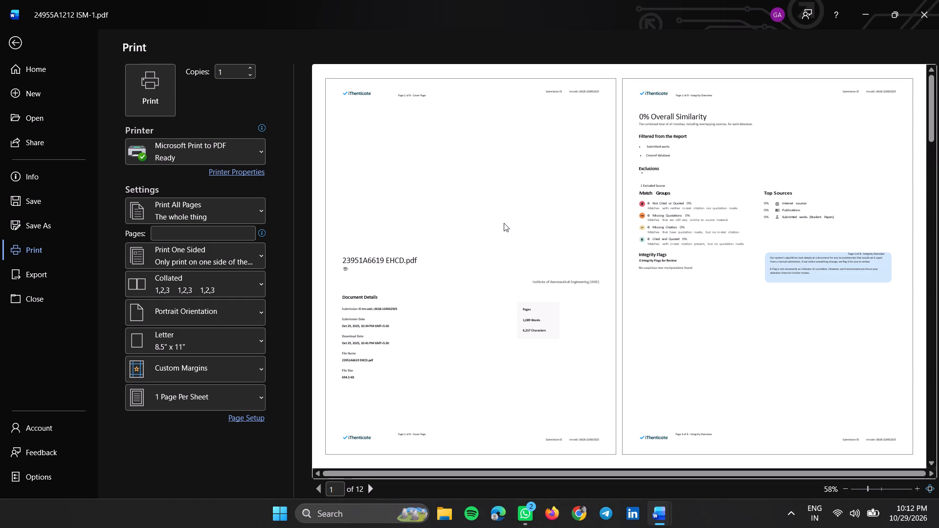
key("Down")
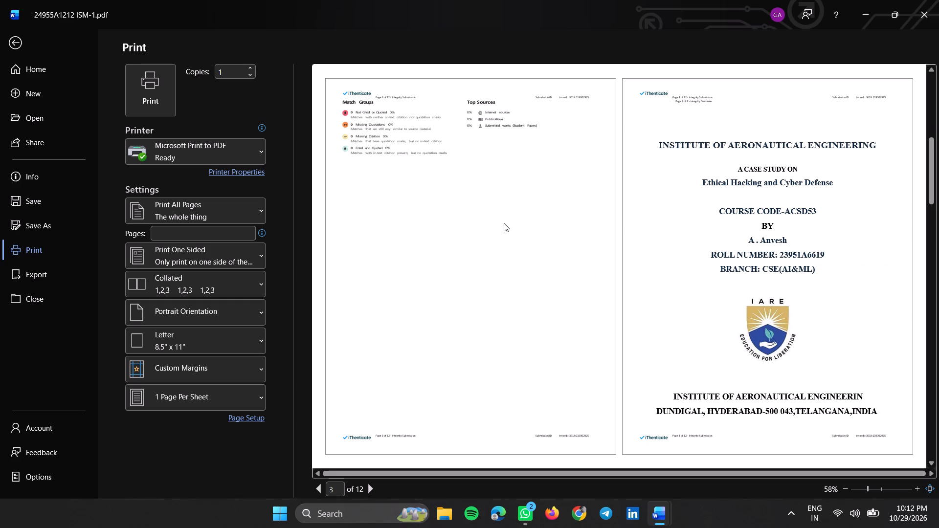
key("alt+Tab")
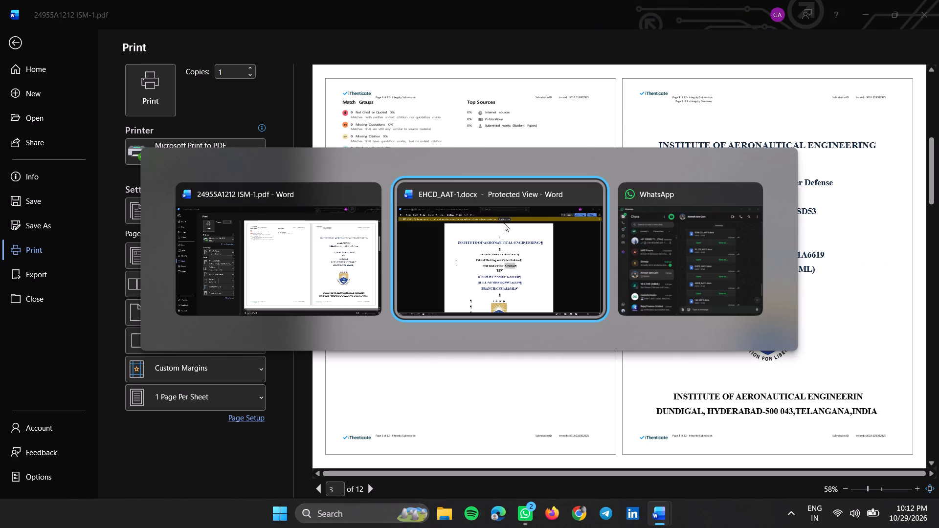
key("alt+Tab")
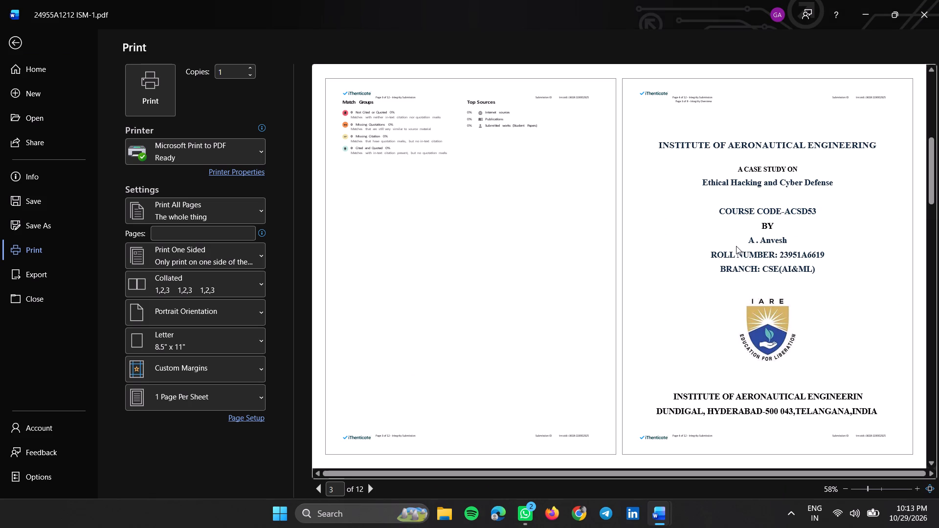
Replace "A CASE STUDY ON" on the page 4 cover with "AN ASSIGNMENT REPORT OF -" copied from EHCD_AAT-1.docx, without adding an extra line.
key("alt+Tab")
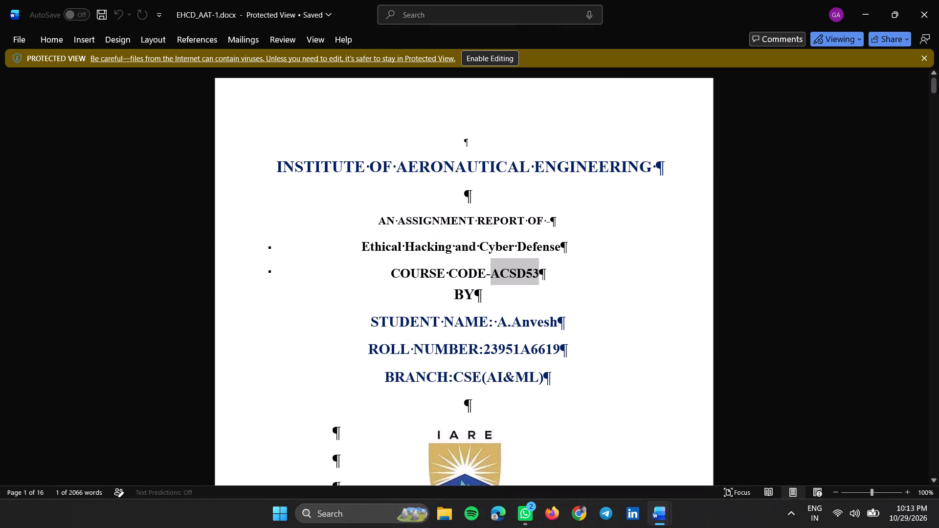
left_click(548, 223)
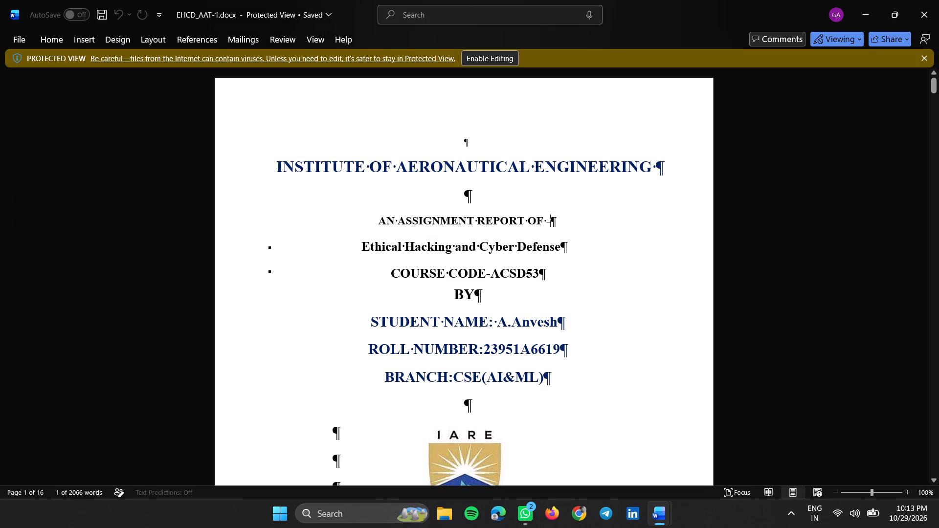
left_click_drag(548, 223, 385, 217)
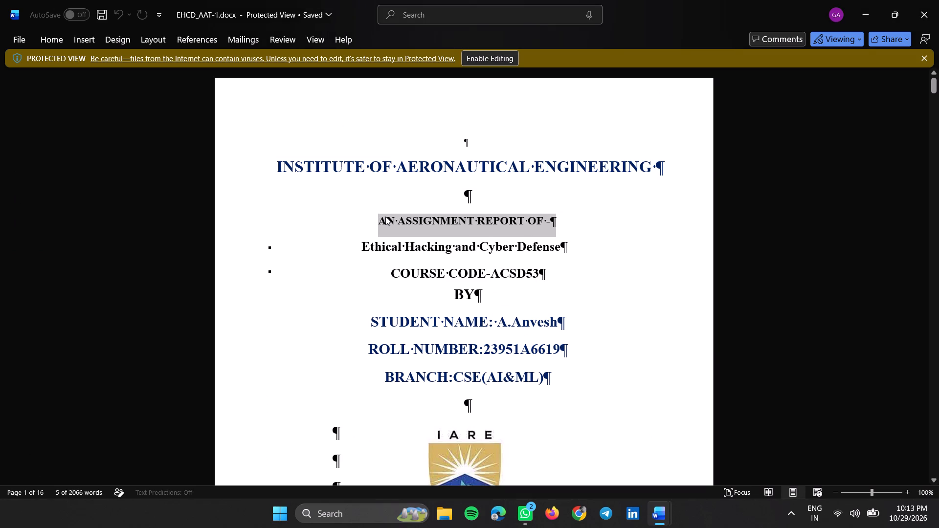
key("ctrl+c")
key("alt+Tab")
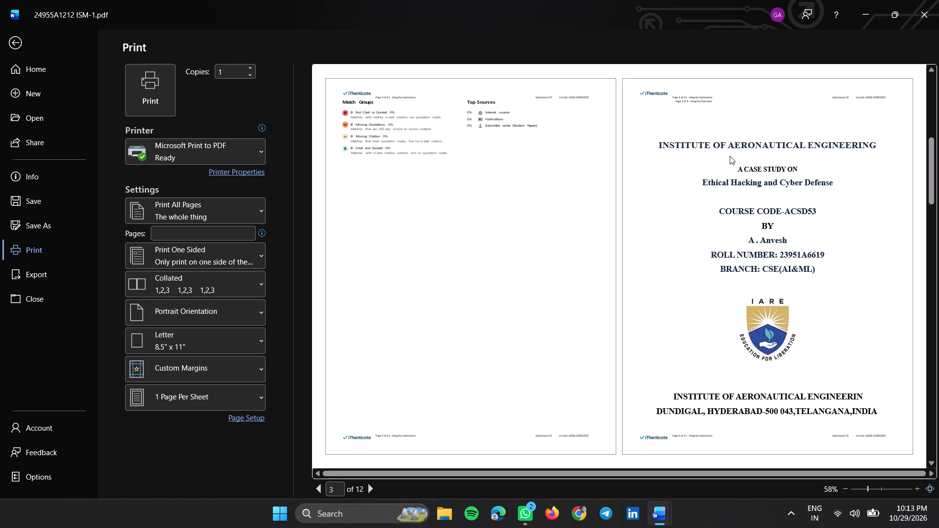
left_click(19, 41)
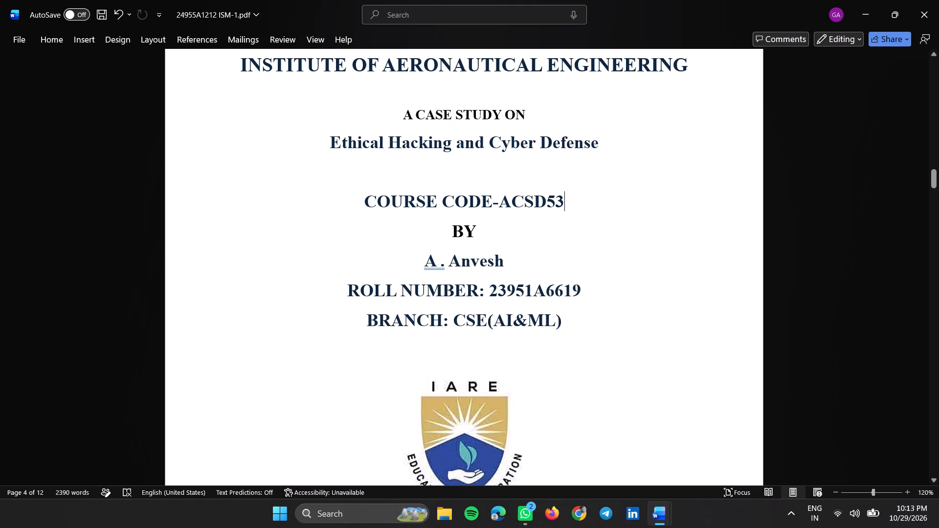
left_click(549, 110)
key("ctrl+BackSpace")
key("ctrl+BackSpace")
key("ctrl+BackSpace")
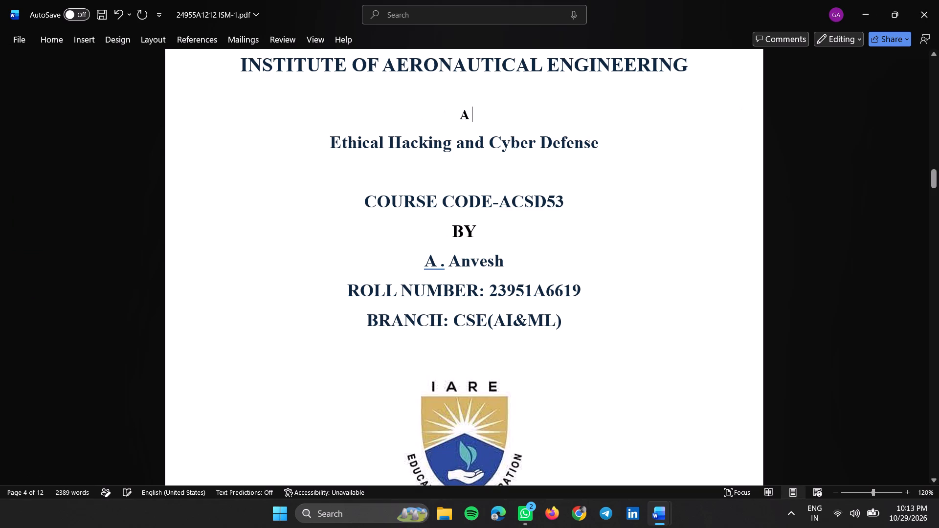
key("ctrl+BackSpace")
key("ctrl+v")
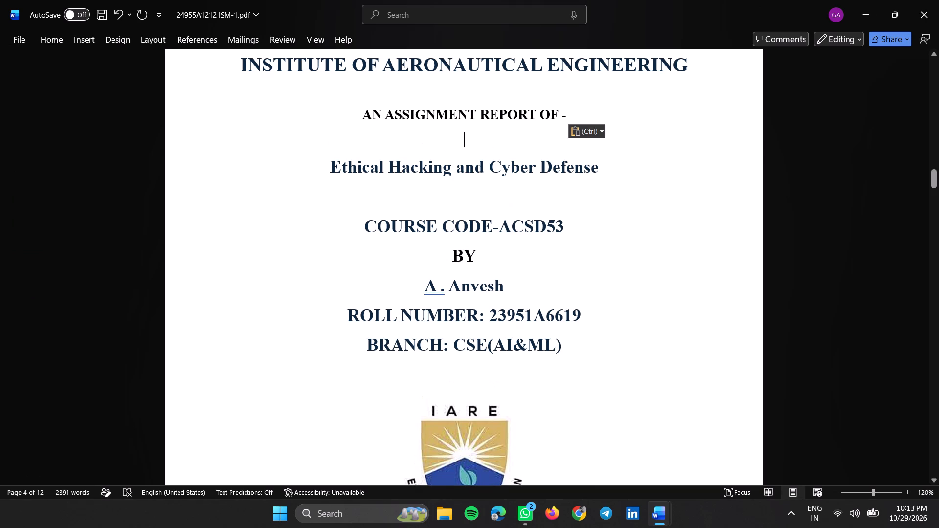
key("BackSpace")
key("BackSpace")
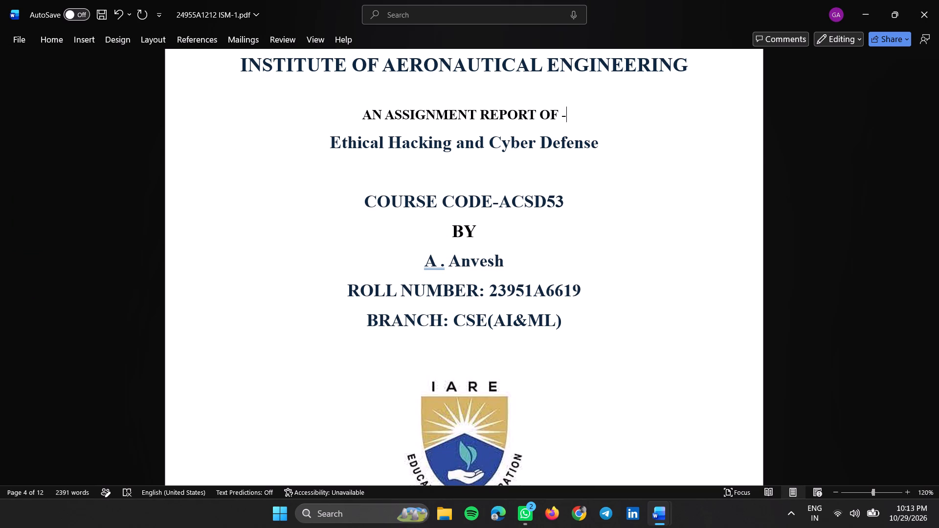
Look through the document to its last page and check its pages in the print preview.
scroll(505, 264, "down", 3)
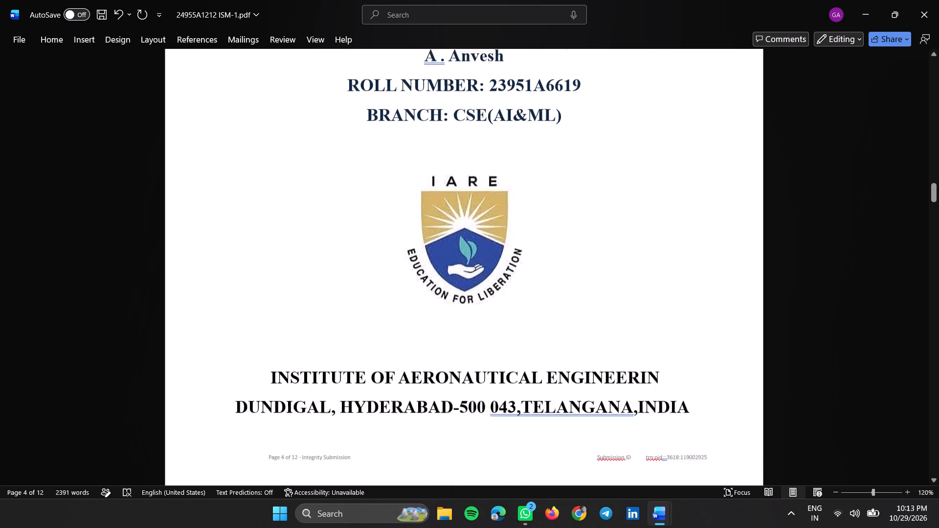
scroll(505, 264, "down", 1)
scroll(505, 264, "down", 20)
scroll(505, 264, "down", 7)
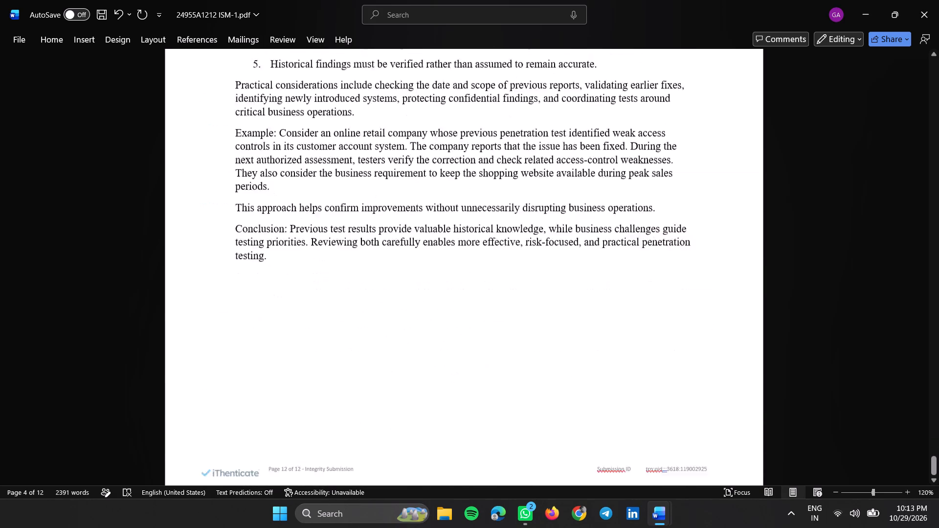
scroll(505, 264, "down", 18)
key("ctrl+p")
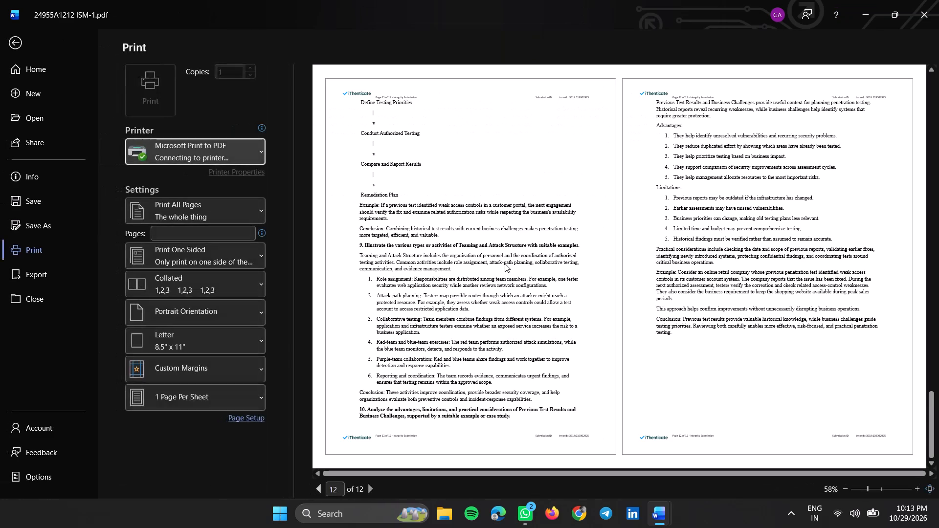
left_click(579, 220)
key("Up")
key("Up")
key("Down")
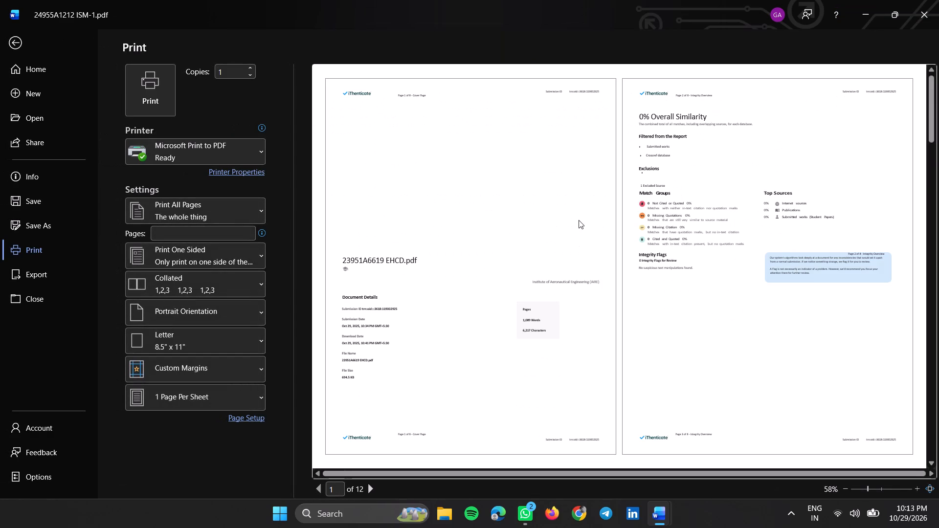
key("Down")
key("Down")
key("Down")
key("Down")
key("Down")
key("Down")
key("Down")
left_click(579, 220)
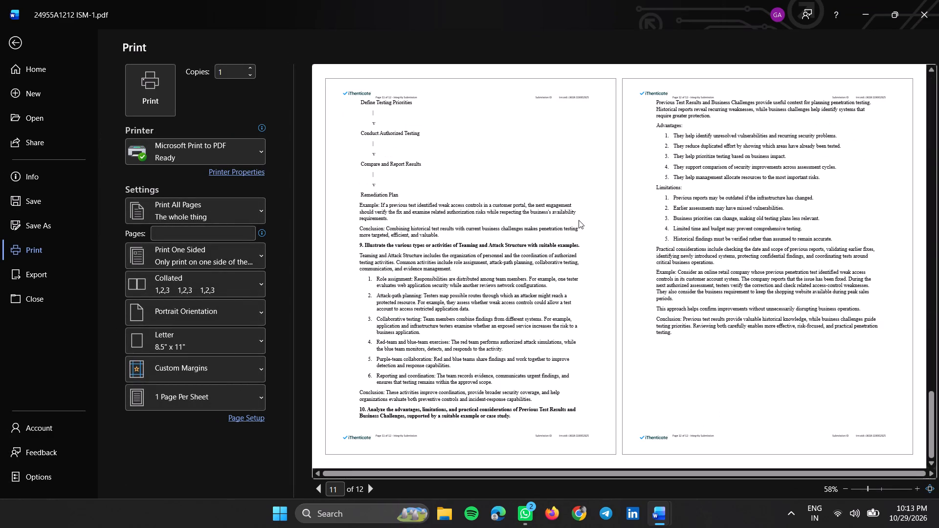
scroll(579, 220, "up", 11)
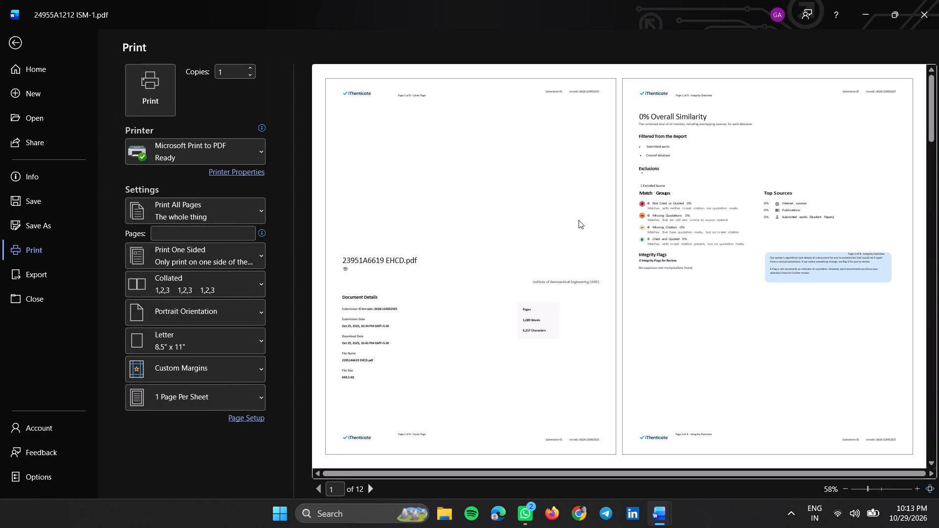
Print the whole document to PDF, saving it as ANVESH EHCD in the AAT-1 VII SEM folder.
left_click(159, 96)
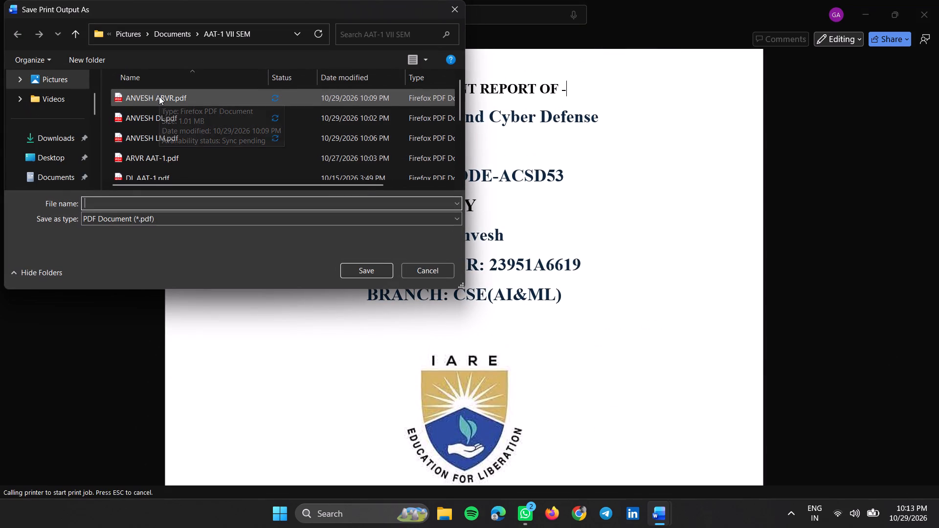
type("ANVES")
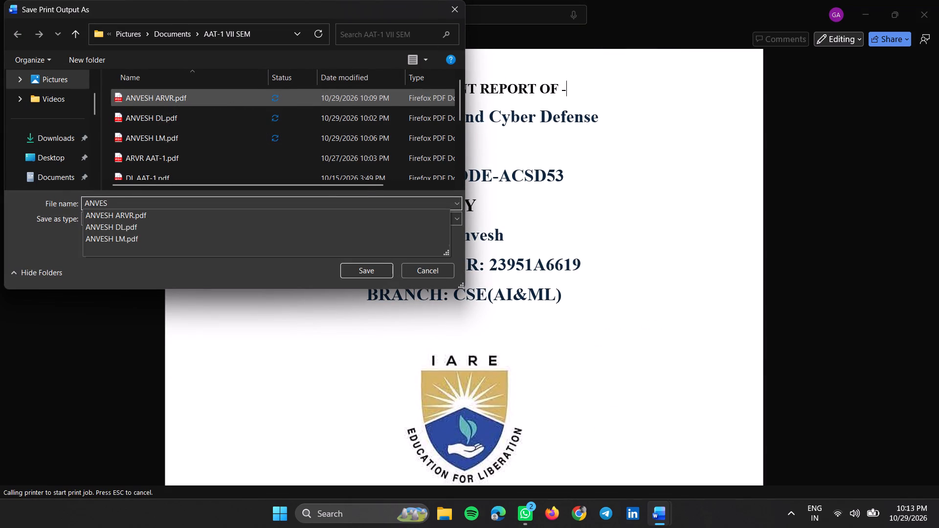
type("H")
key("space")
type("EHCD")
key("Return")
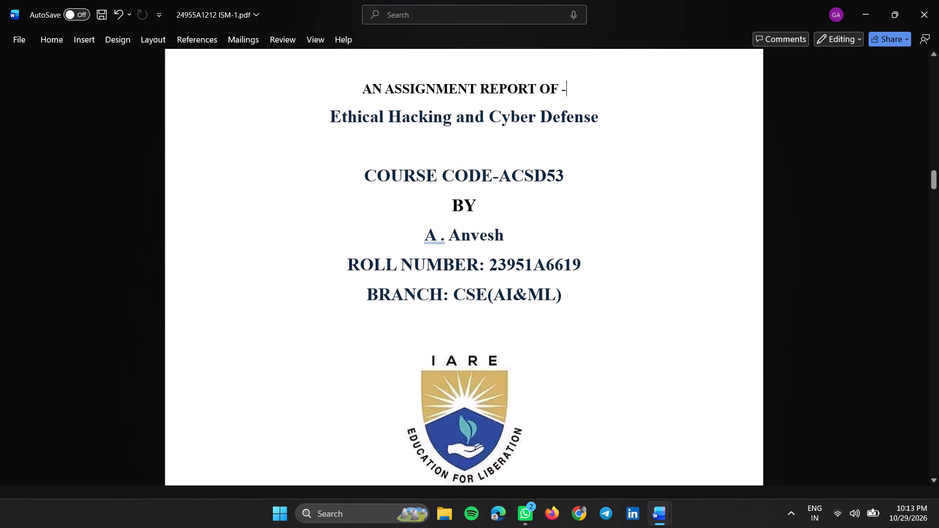
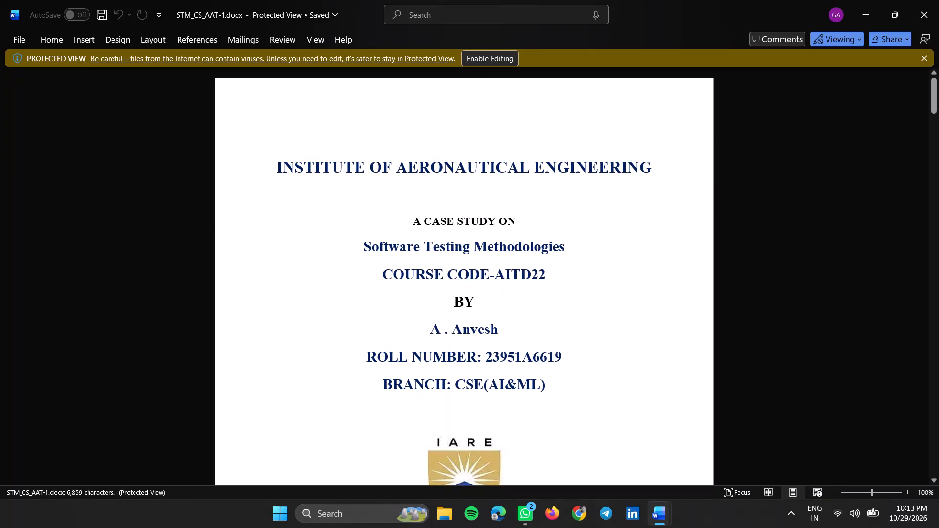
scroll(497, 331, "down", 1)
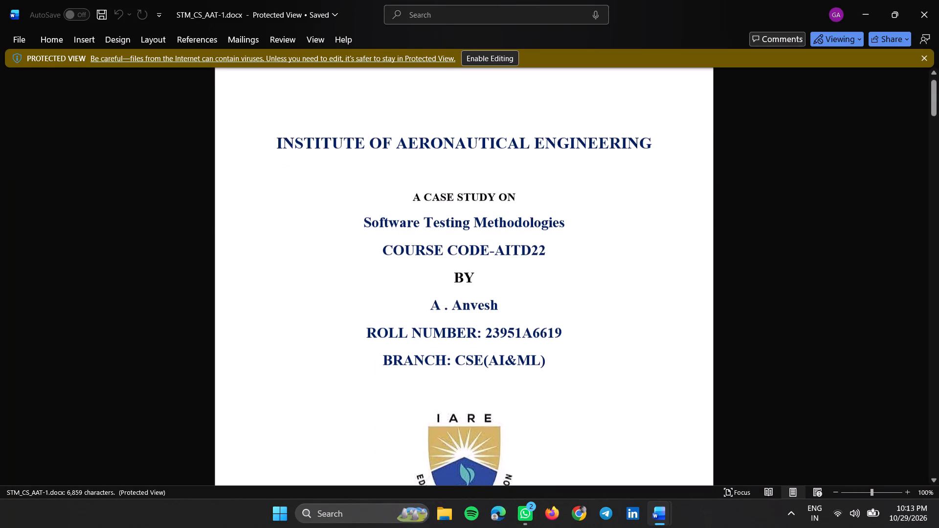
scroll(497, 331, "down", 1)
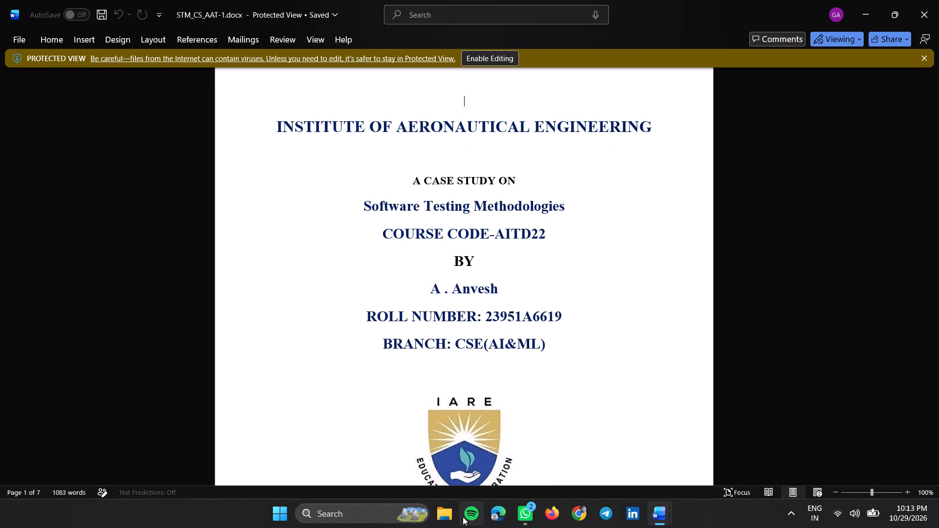
Open ANVESH DL.pdf from the AAT-1 VII SEM folder in Documents and look through its similarity report, cover and first content pages.
left_click(442, 518)
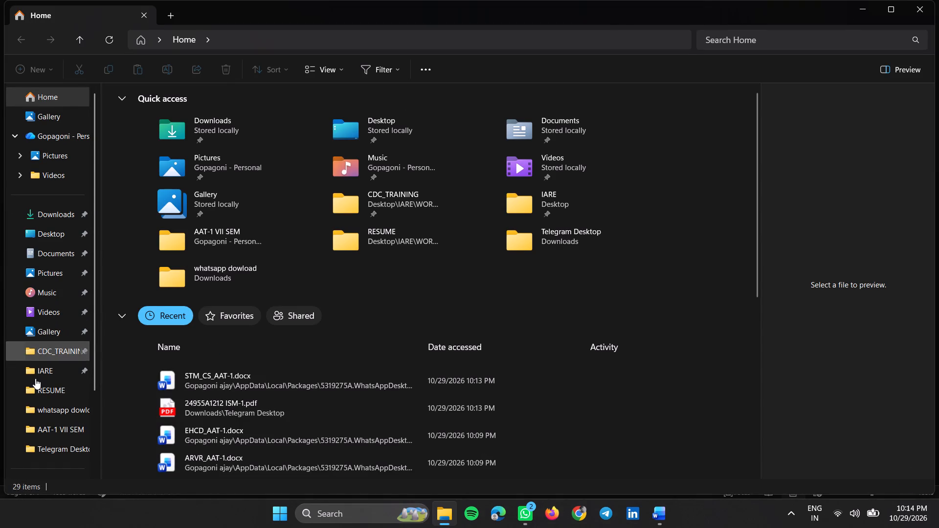
left_click(53, 213)
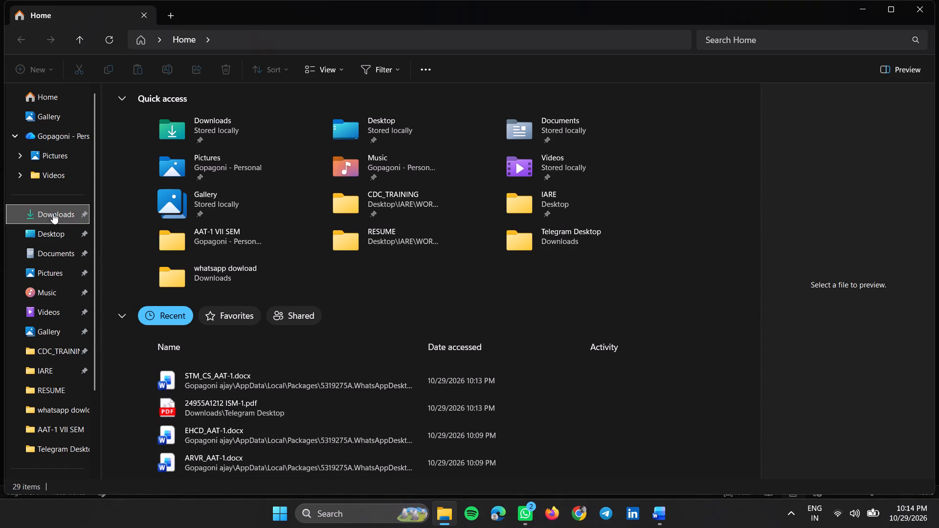
left_click(53, 146)
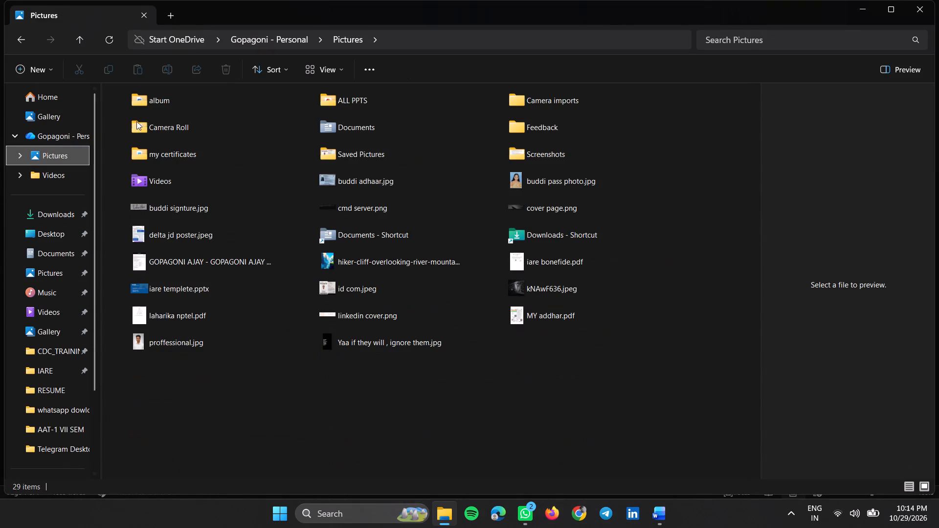
double_click(348, 127)
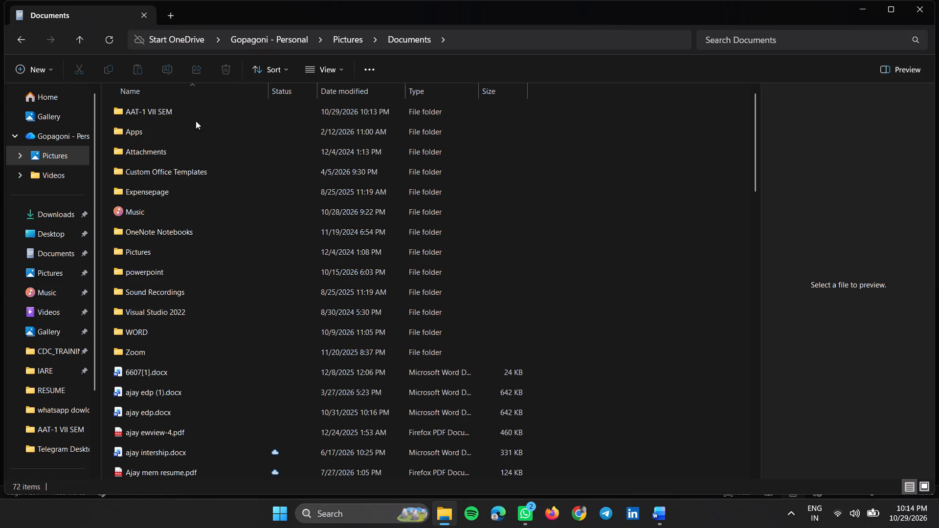
double_click(204, 112)
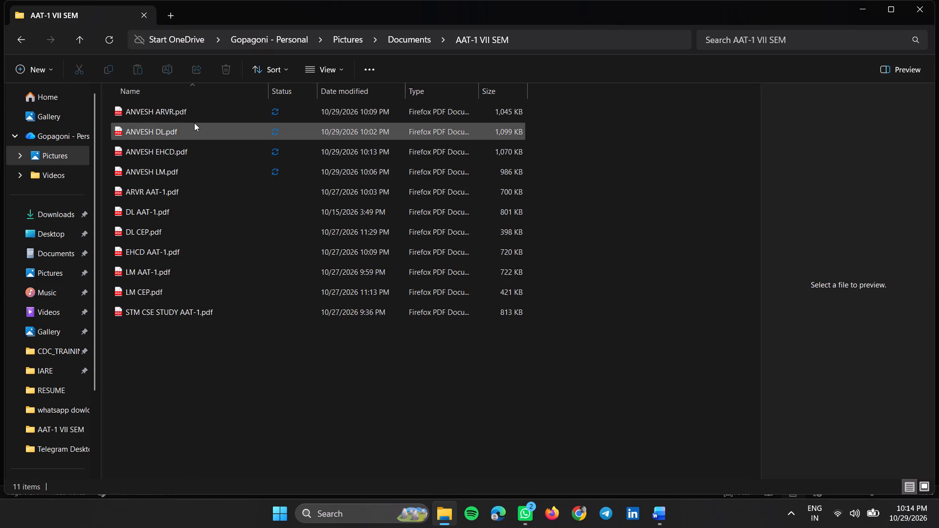
double_click(193, 123)
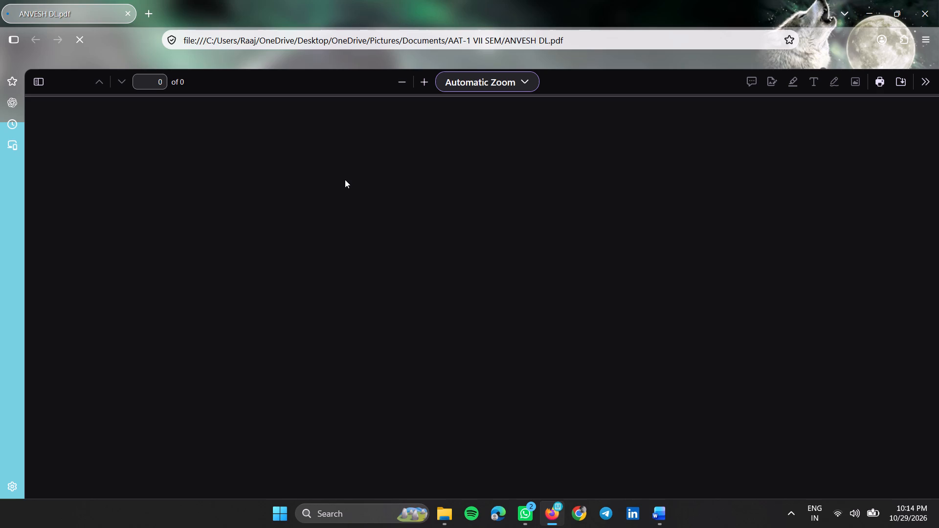
scroll(345, 179, "down", 1)
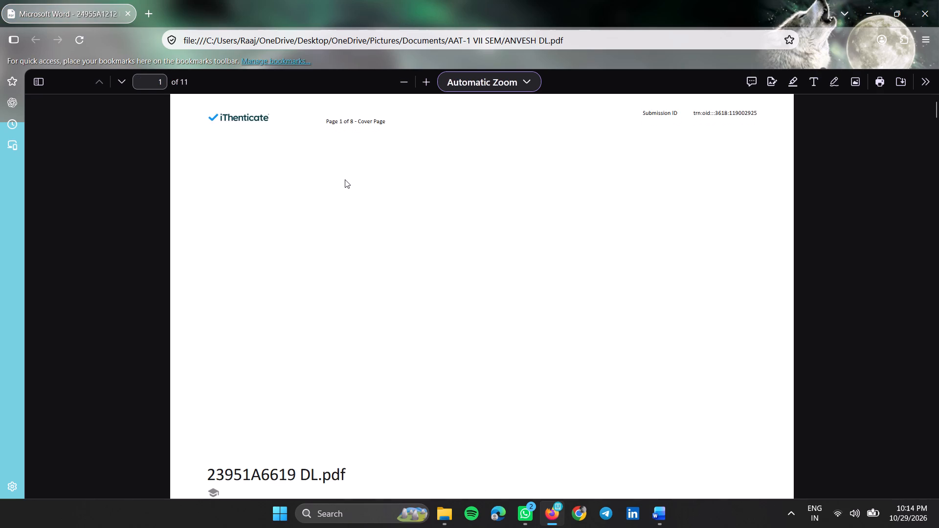
scroll(345, 179, "down", 2)
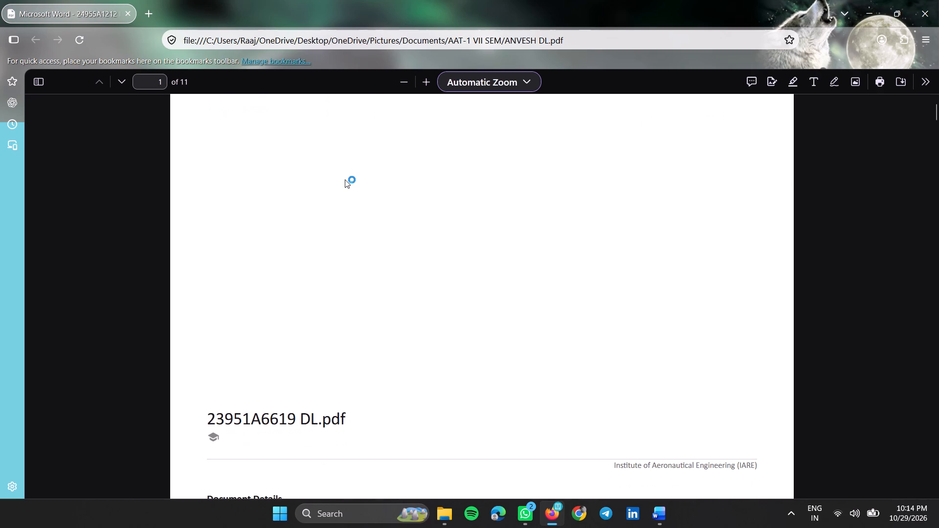
scroll(345, 179, "down", 4)
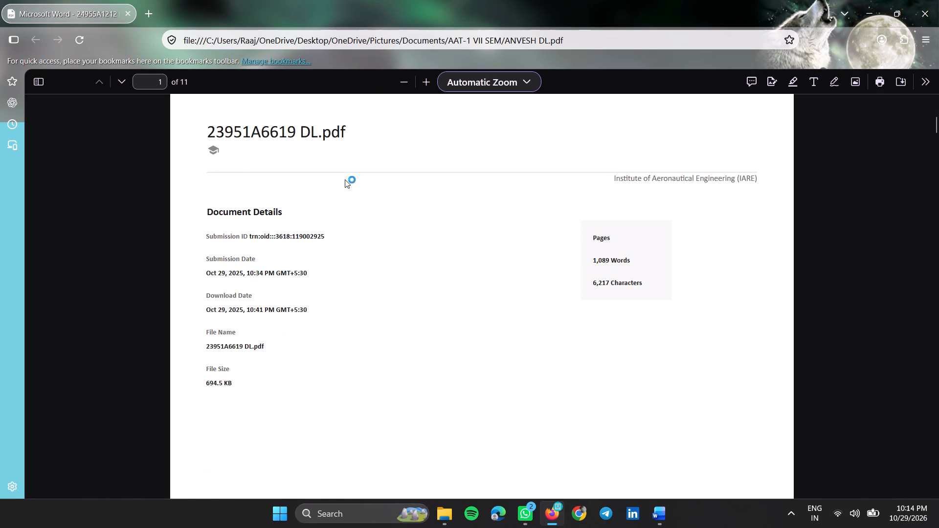
scroll(345, 179, "down", 7)
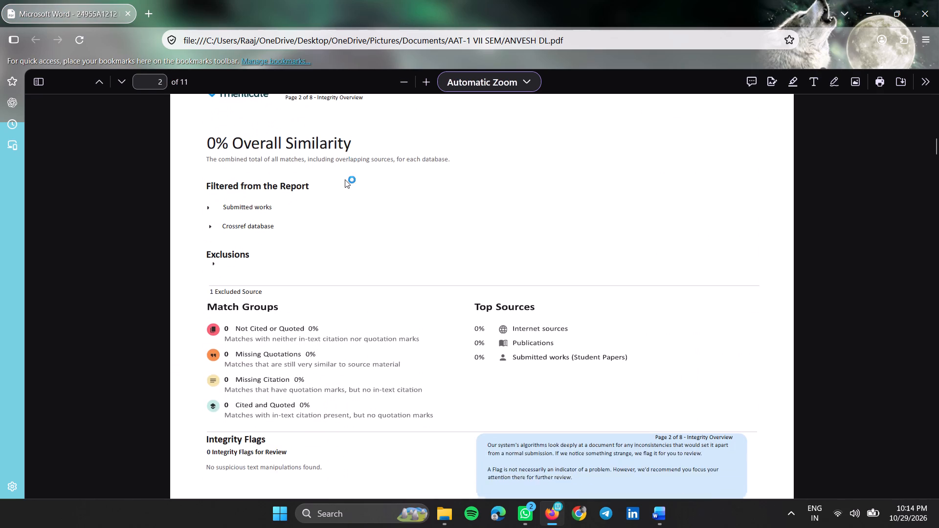
scroll(345, 179, "down", 9)
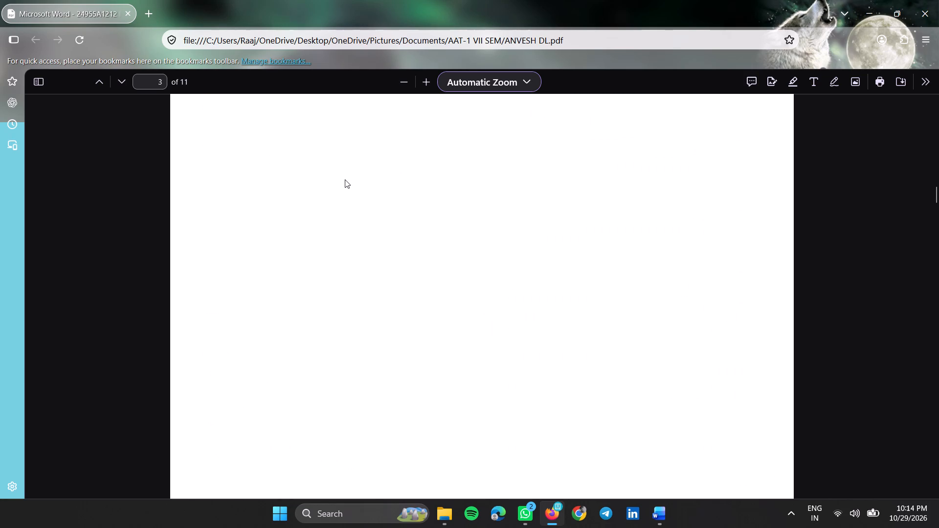
scroll(345, 179, "down", 5)
scroll(345, 179, "up", 9)
scroll(345, 179, "down", 10)
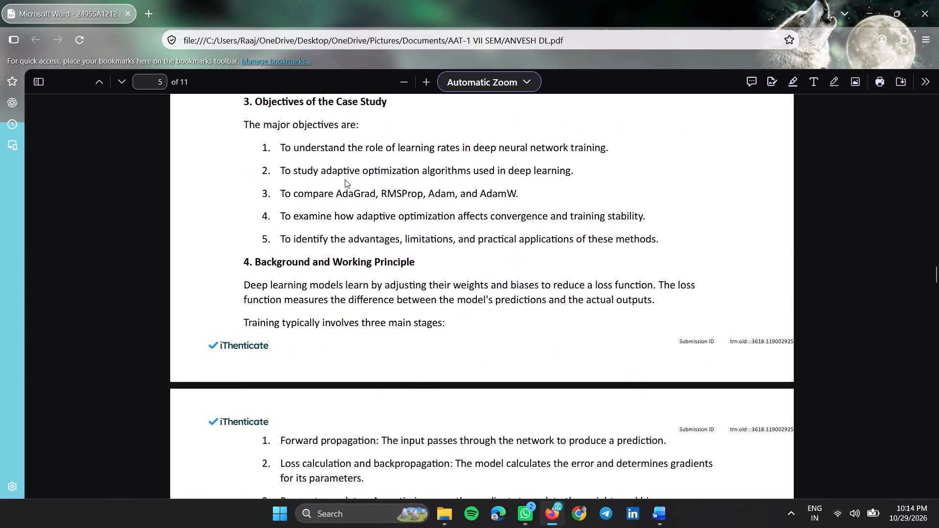
scroll(345, 179, "up", 2)
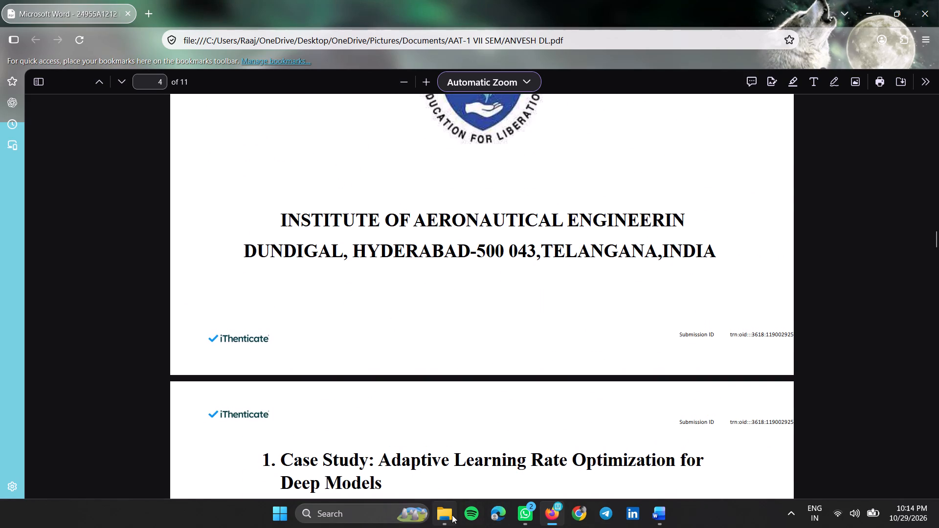
Open ANVESH EHCD.pdf from the AAT-1 VII SEM folder and check its report pages, cover and first question page.
left_click(452, 515)
double_click(201, 150)
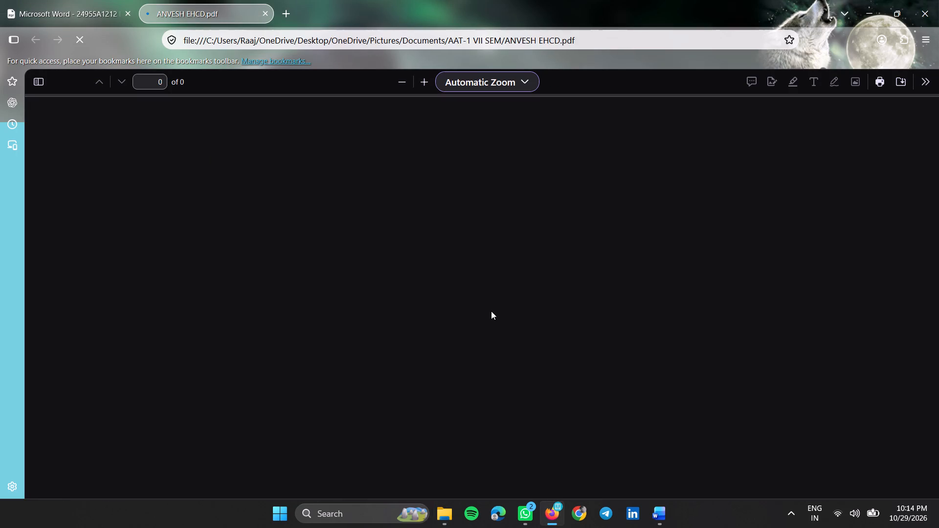
scroll(491, 311, "down", 4)
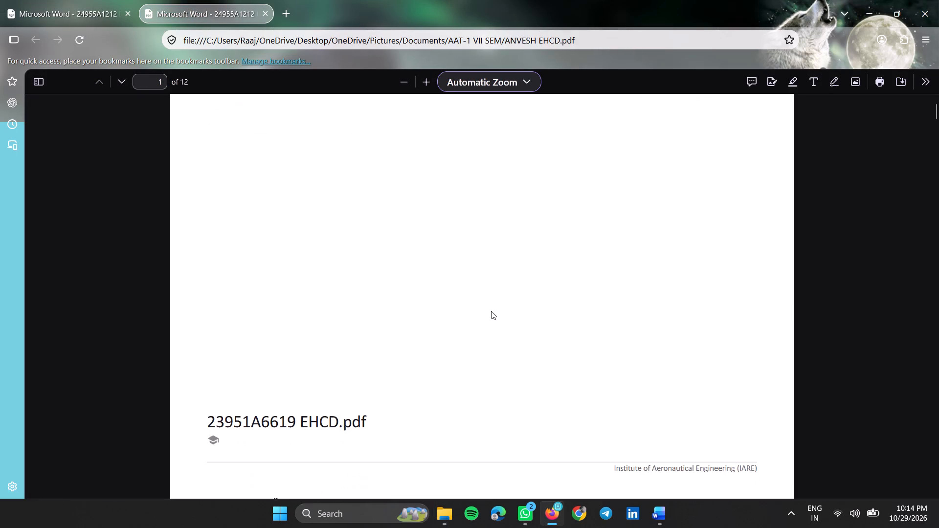
scroll(491, 311, "down", 9)
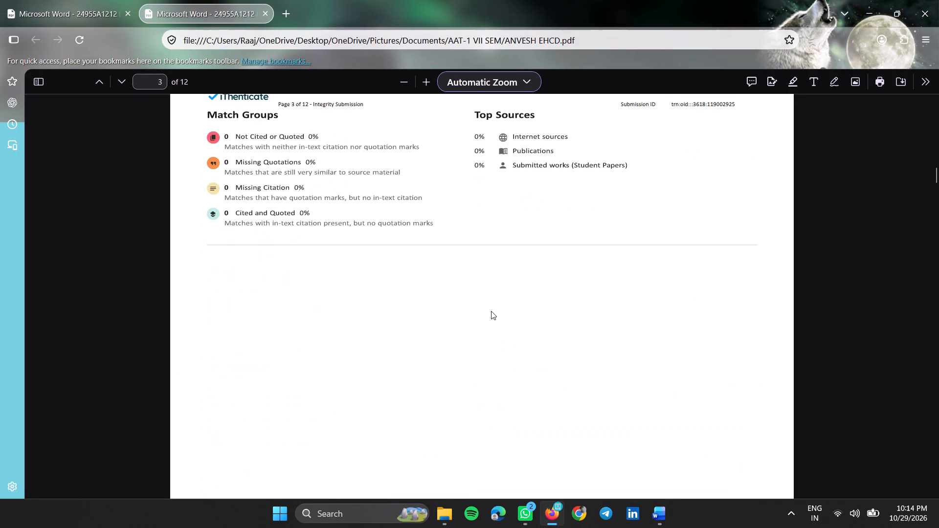
scroll(491, 311, "down", 10)
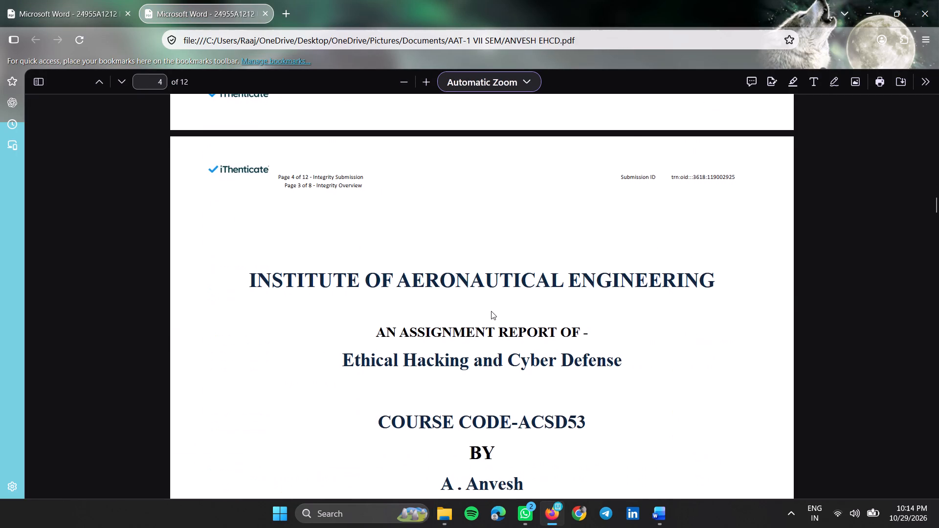
scroll(491, 311, "down", 6)
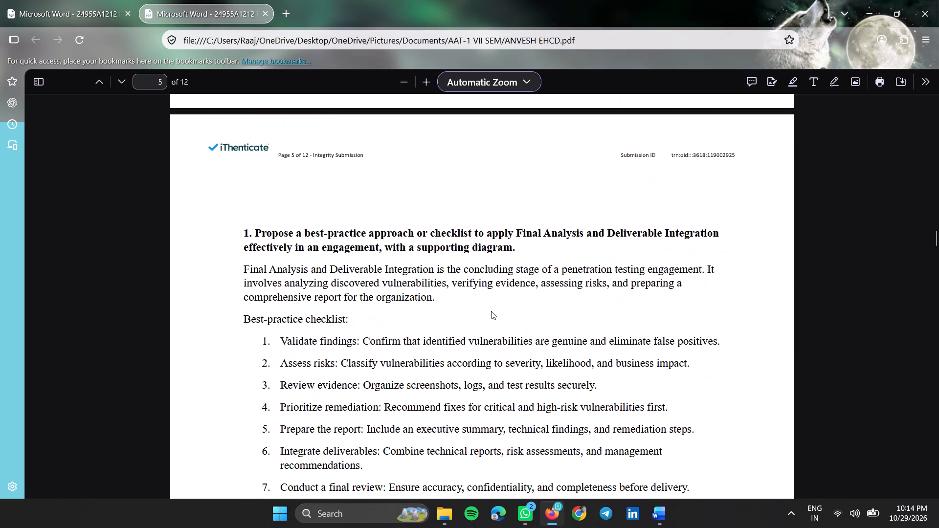
left_click(446, 525)
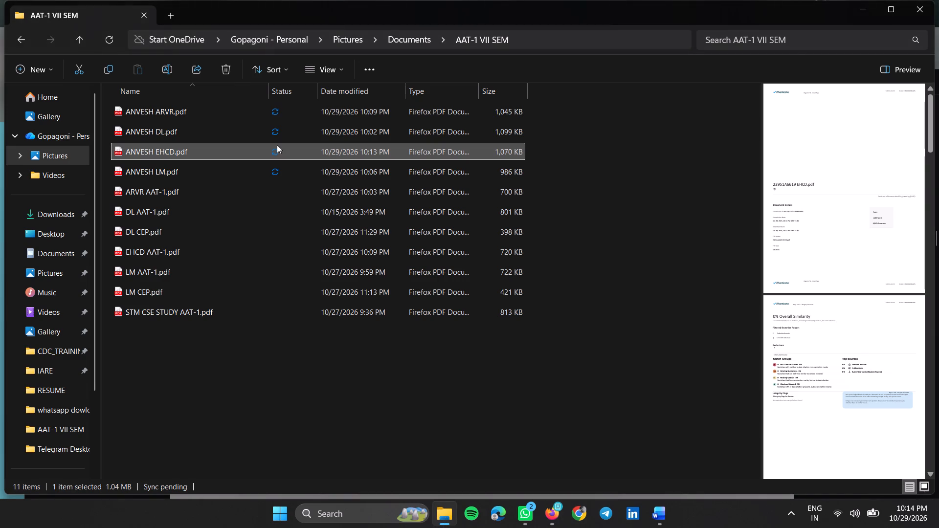
double_click(204, 176)
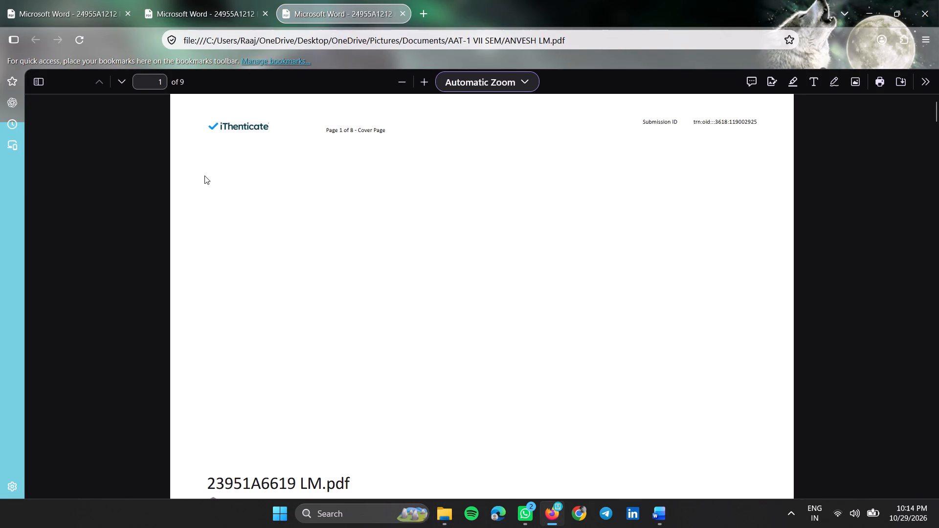
scroll(204, 176, "down", 2)
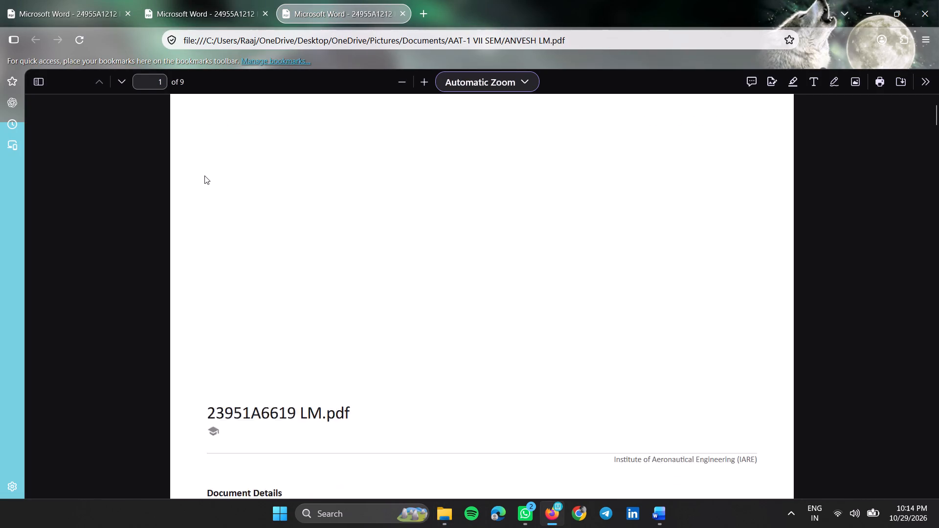
scroll(204, 176, "down", 11)
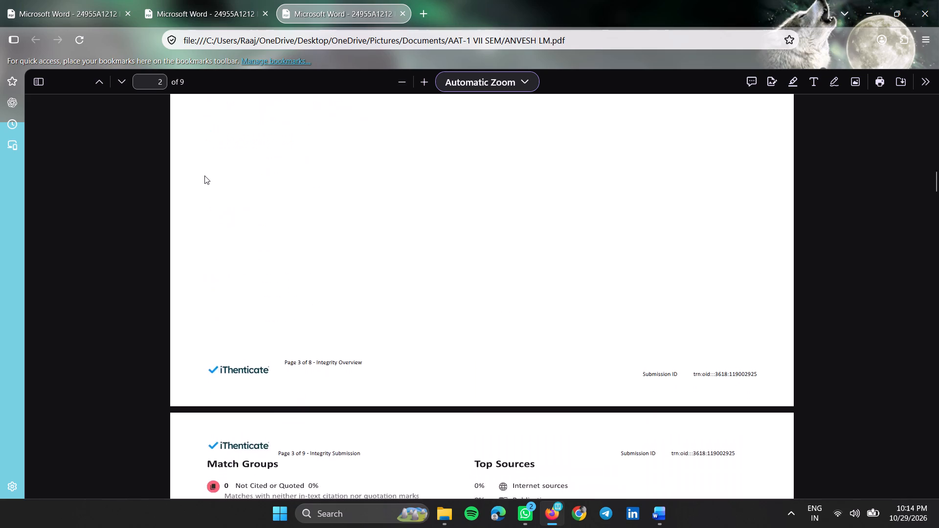
scroll(204, 176, "down", 5)
scroll(204, 176, "up", 2)
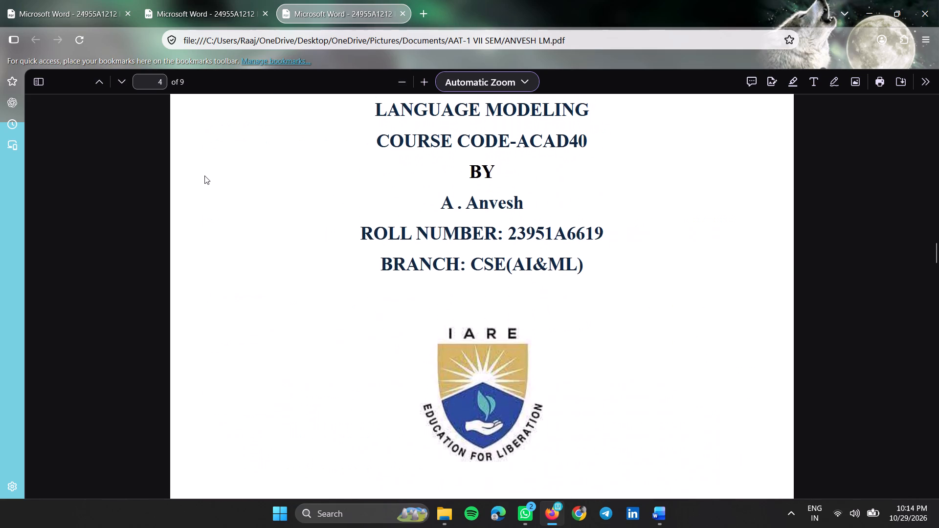
scroll(204, 176, "up", 1)
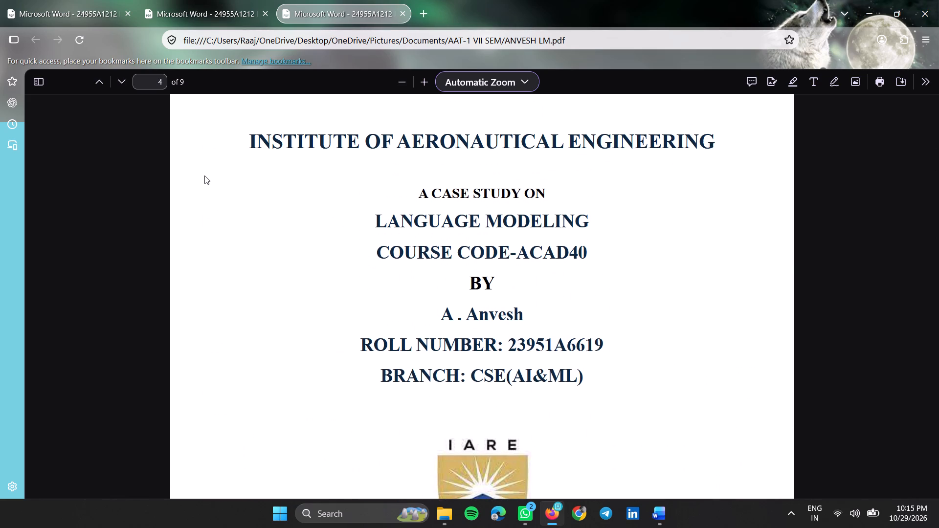
scroll(204, 176, "up", 2)
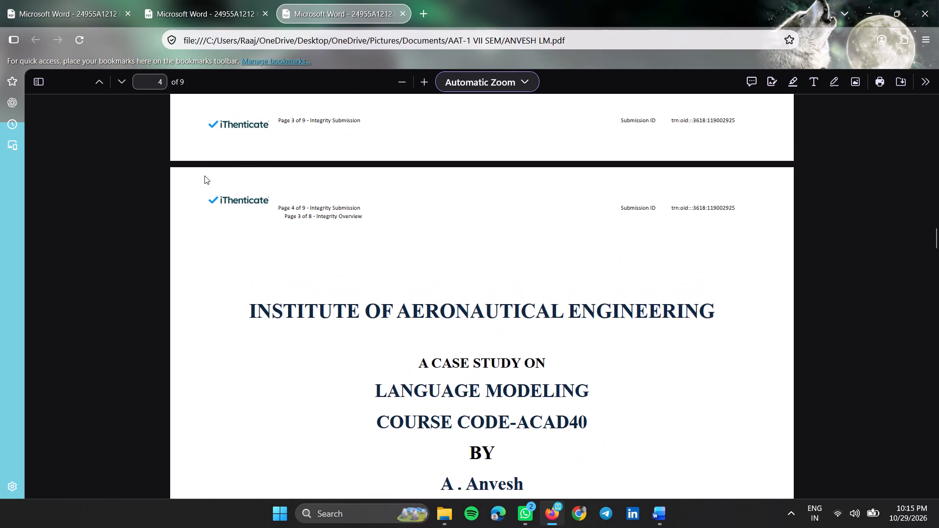
scroll(204, 176, "down", 2)
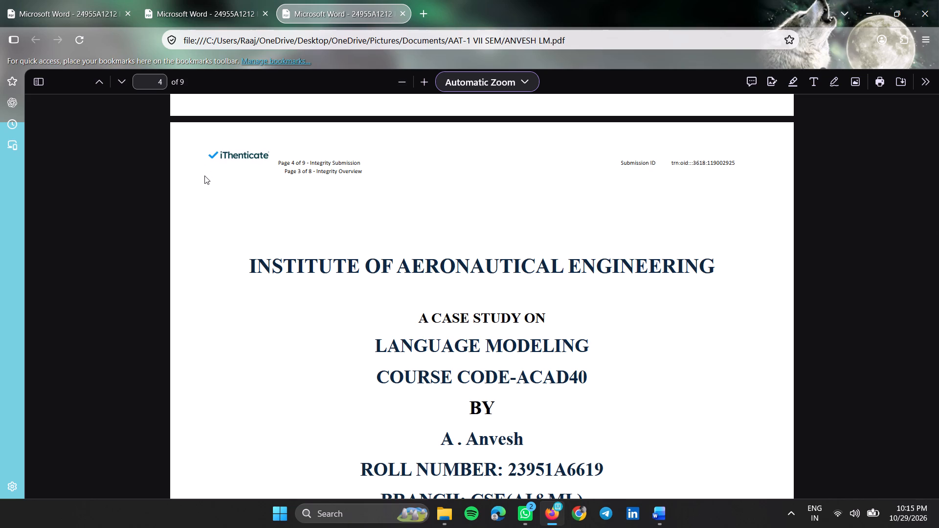
scroll(204, 176, "down", 6)
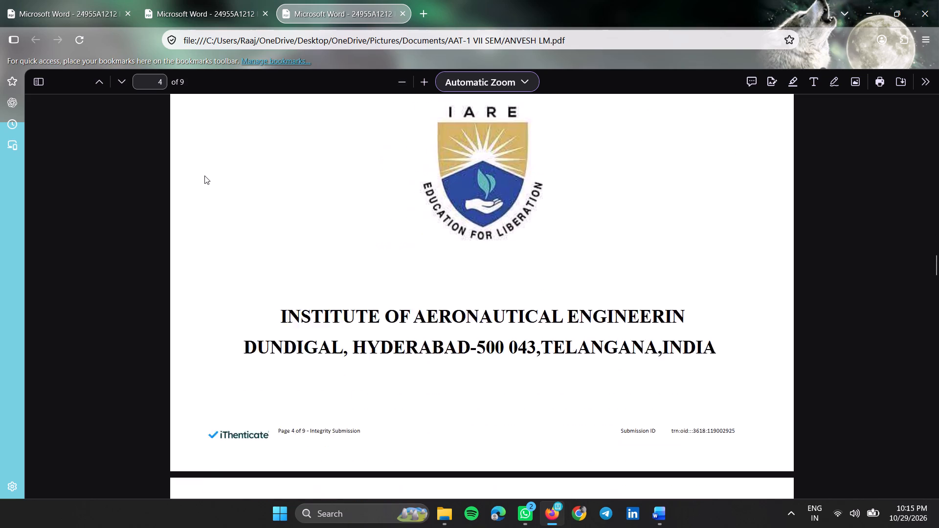
scroll(204, 176, "down", 3)
scroll(204, 176, "up", 2)
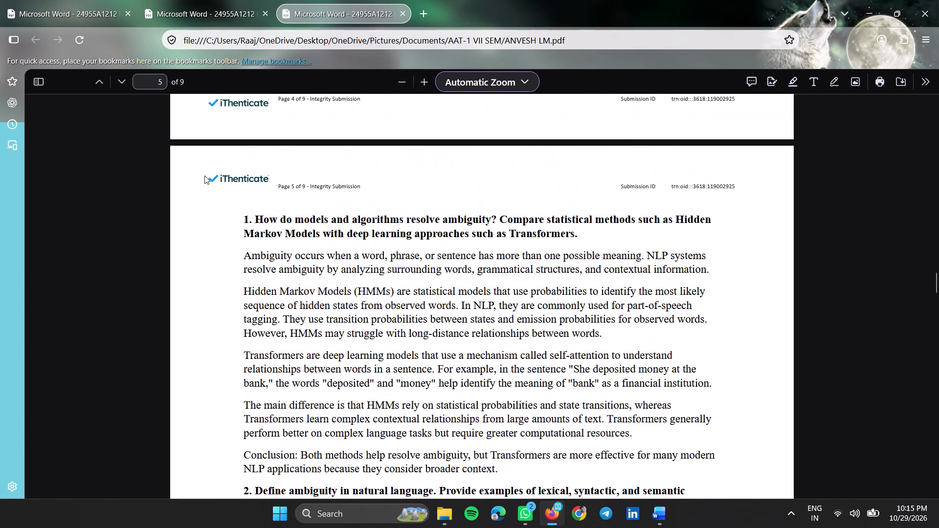
scroll(204, 176, "up", 8)
scroll(204, 176, "right", 1)
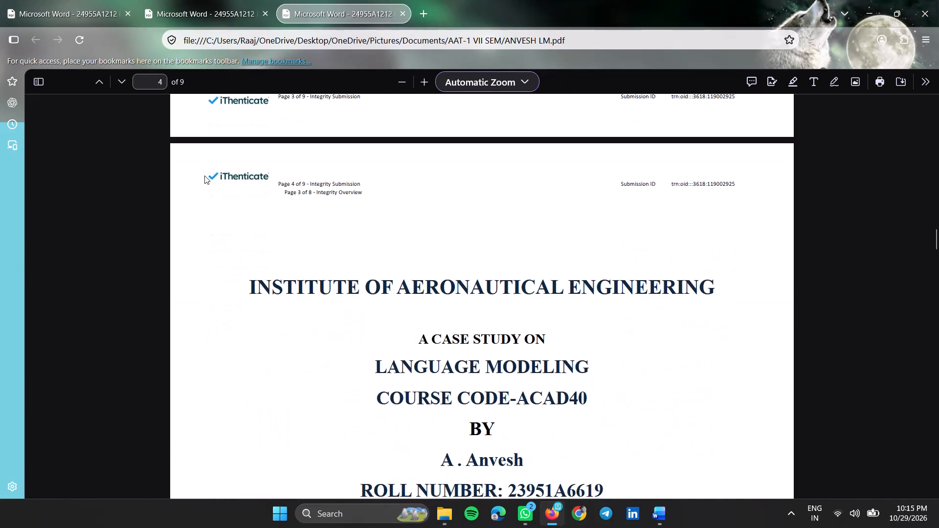
Close EHCD_AAT-1.docx and switch to STM_CS_AAT-1.docx in Word.
key("alt+Tab")
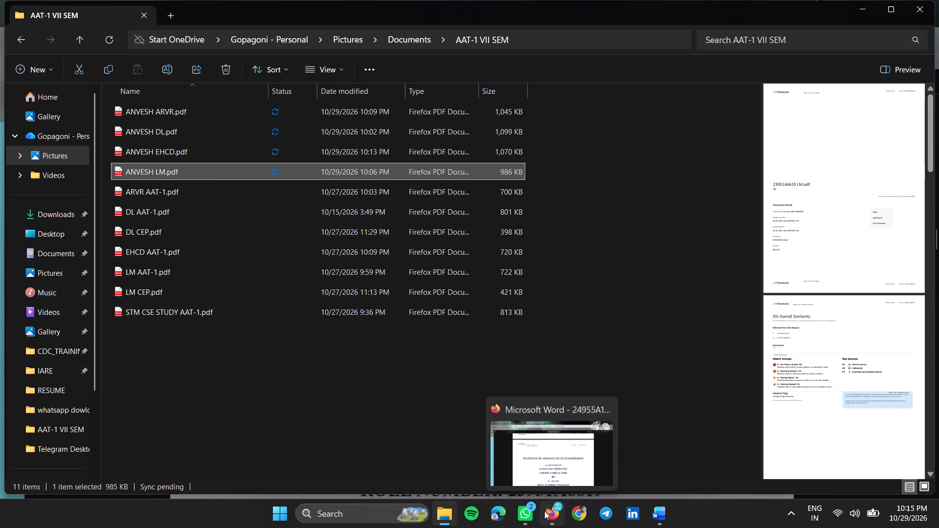
left_click(660, 518)
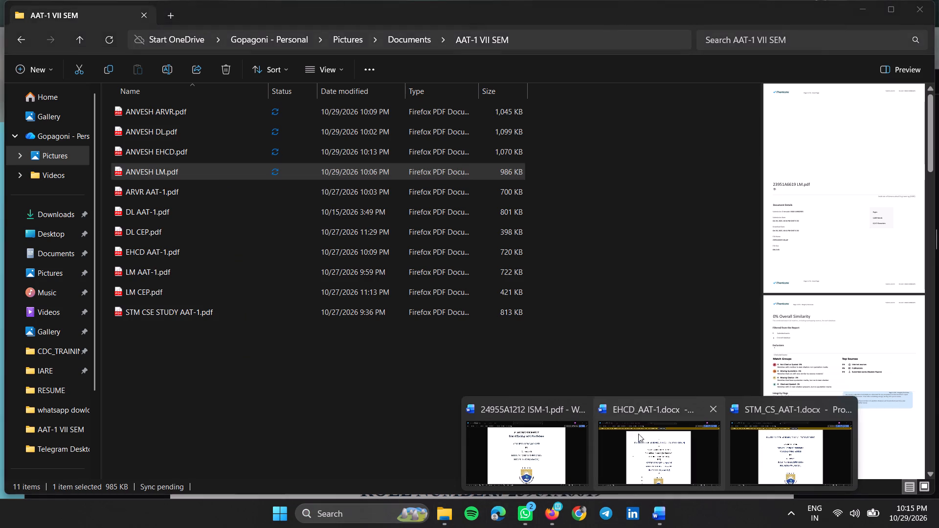
left_click(715, 410)
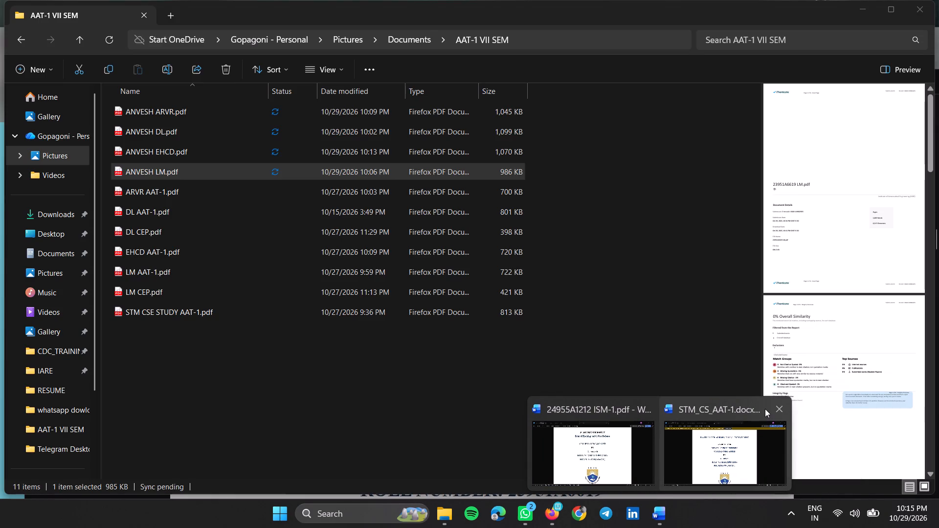
left_click(712, 438)
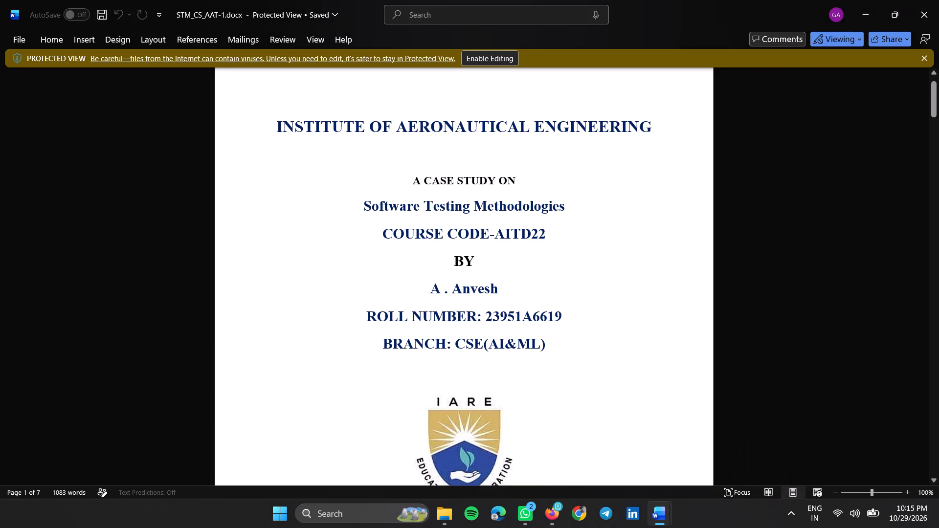
Switch to the ISM-1 document in Word and examine the Ethical Hacking and Cyber Defense cover on page 4 and its neighbouring pages.
scroll(582, 313, "down", 1)
key("alt+Tab")
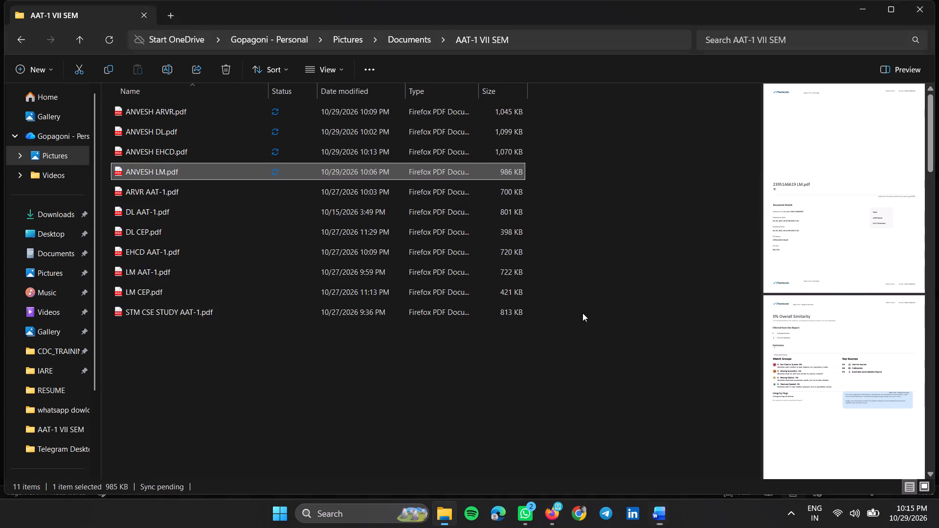
key("alt+Tab")
key("alt+Tab")
key("alt+Tab")
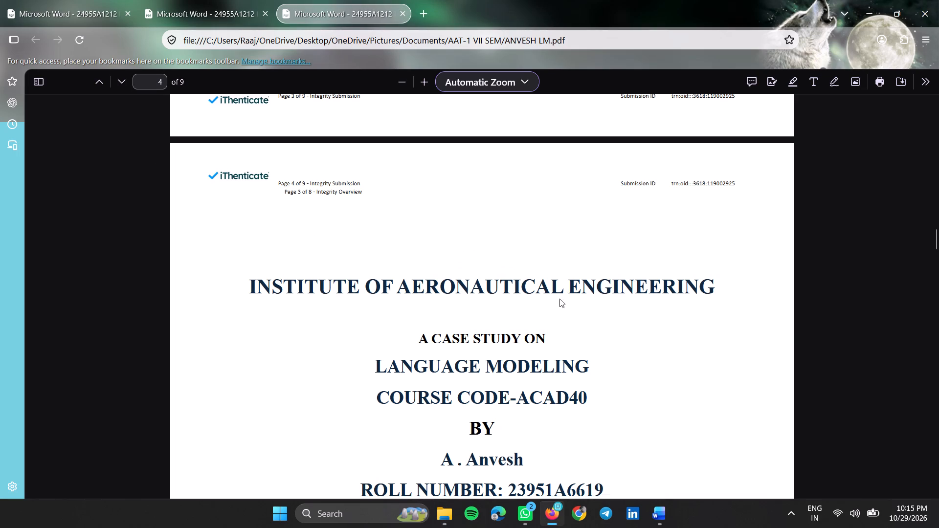
key("alt+Tab")
key("alt+Tab")
scroll(440, 264, "up", 5)
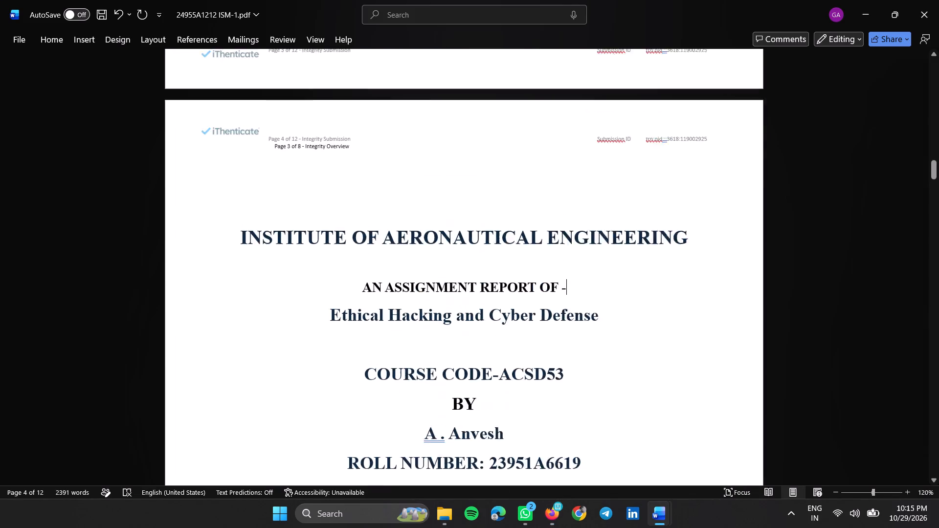
scroll(440, 264, "up", 3)
scroll(440, 264, "down", 11)
scroll(440, 264, "up", 5)
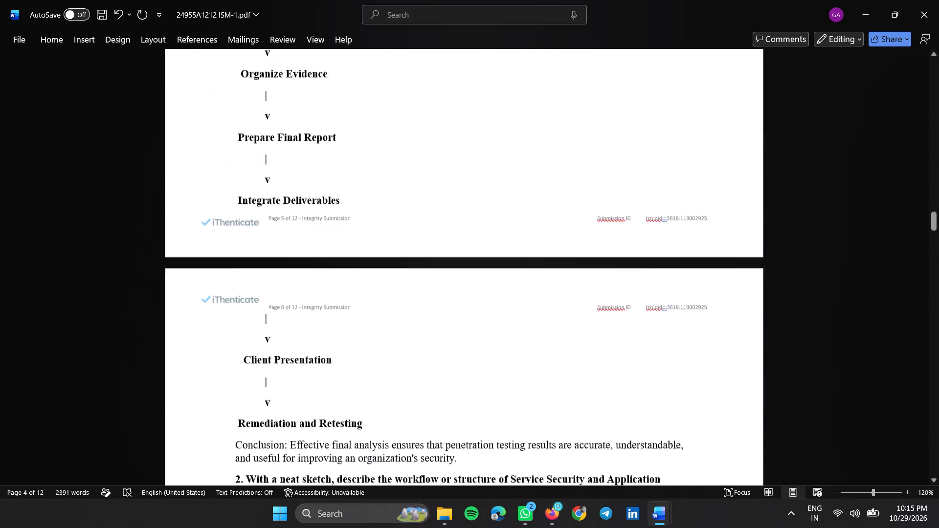
scroll(440, 264, "up", 5)
scroll(440, 264, "up", 17)
scroll(440, 264, "down", 10)
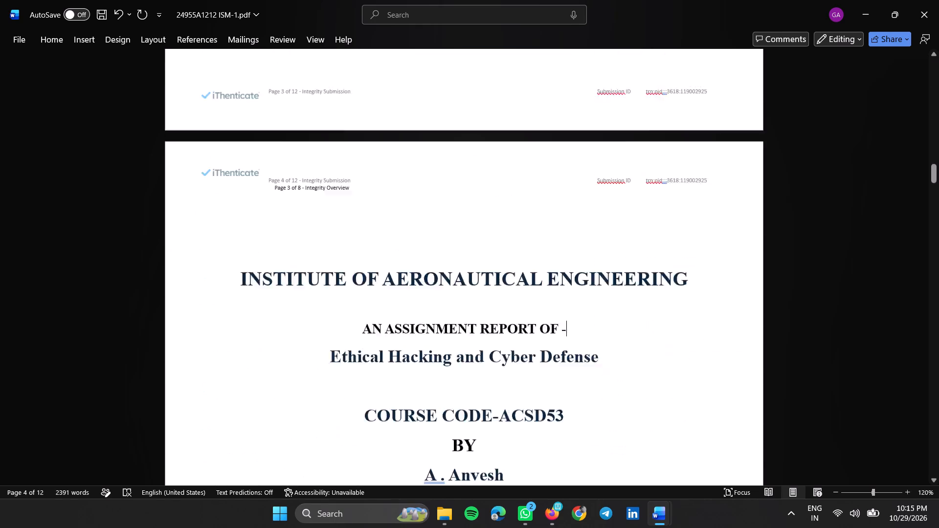
scroll(440, 264, "down", 3)
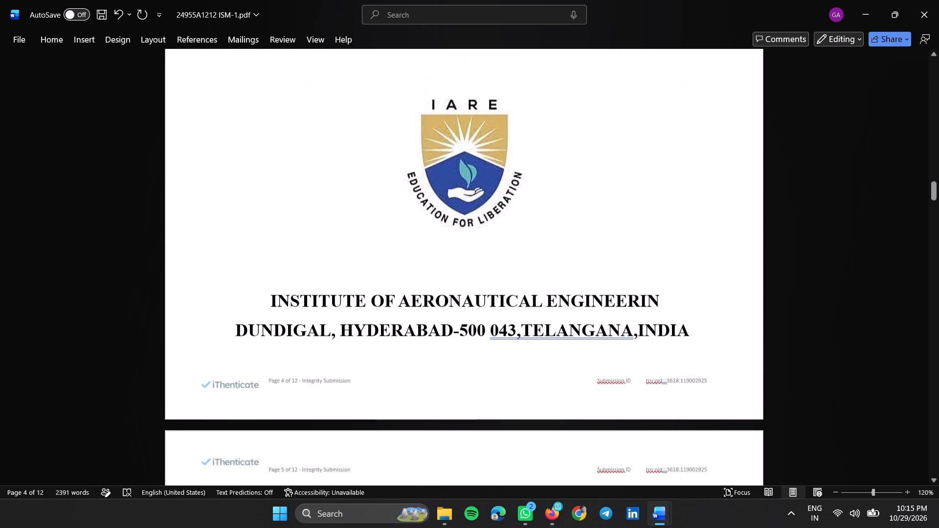
scroll(440, 264, "down", 4)
scroll(440, 264, "up", 3)
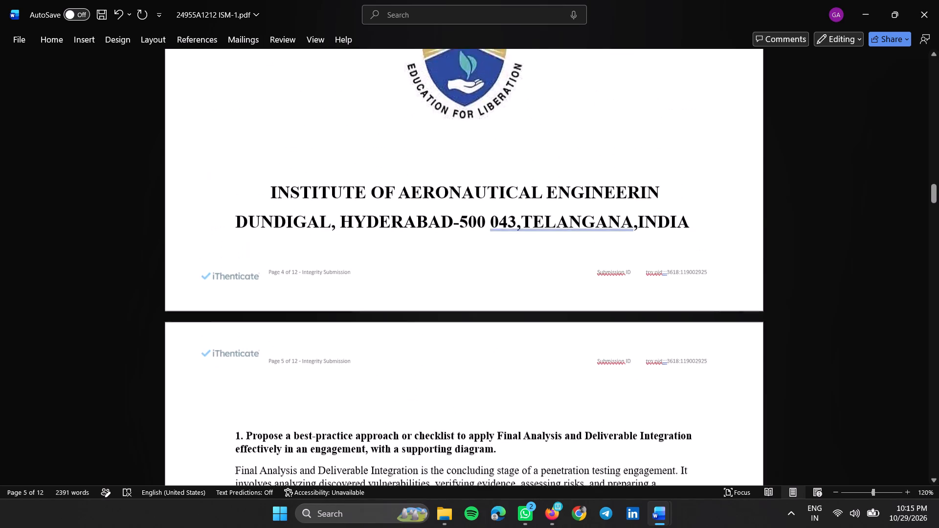
scroll(440, 264, "up", 4)
scroll(440, 264, "down", 1)
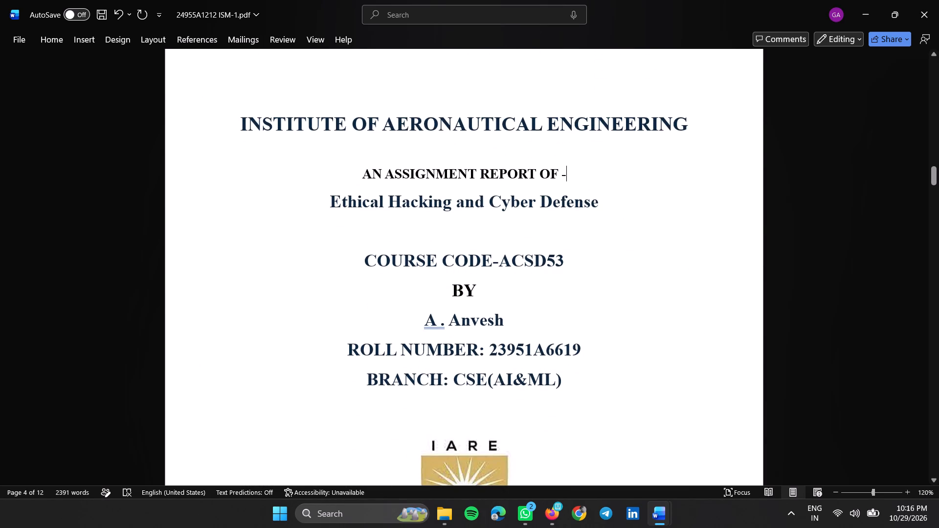
scroll(440, 264, "up", 1)
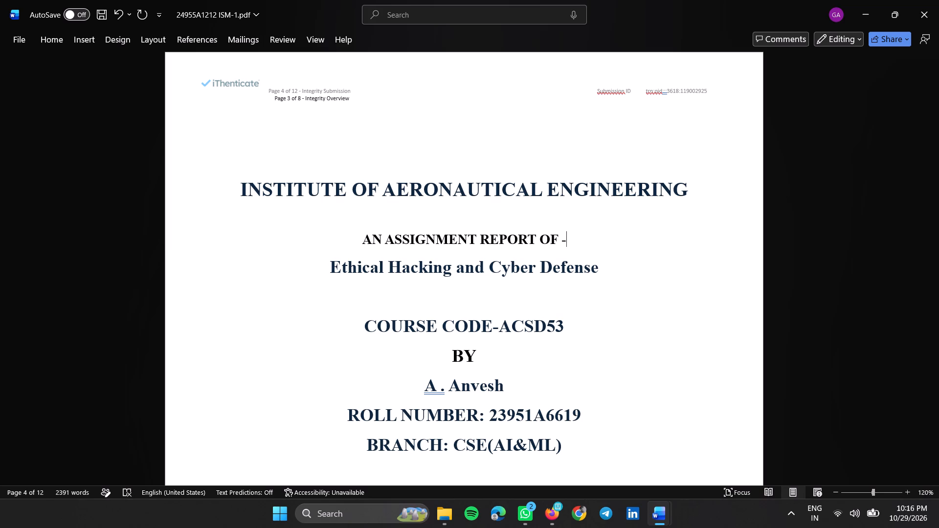
scroll(440, 264, "down", 1)
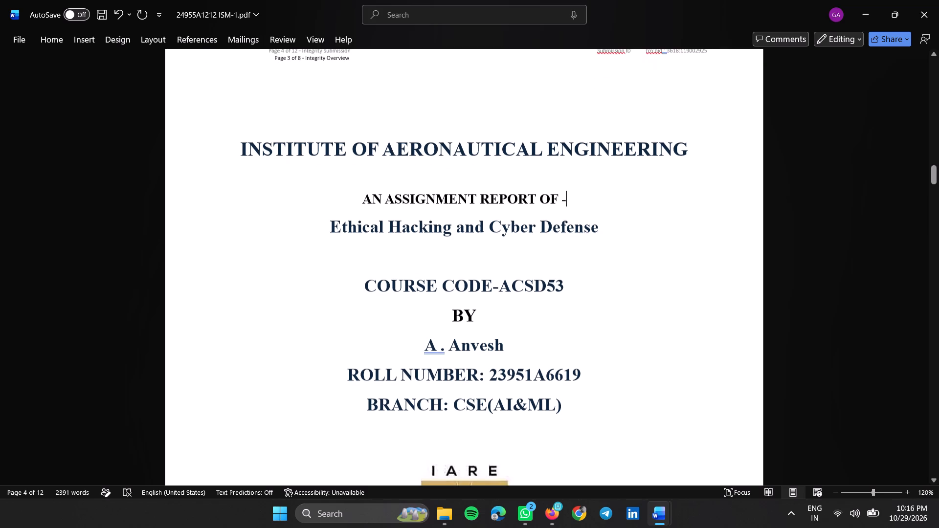
scroll(440, 264, "up", 1)
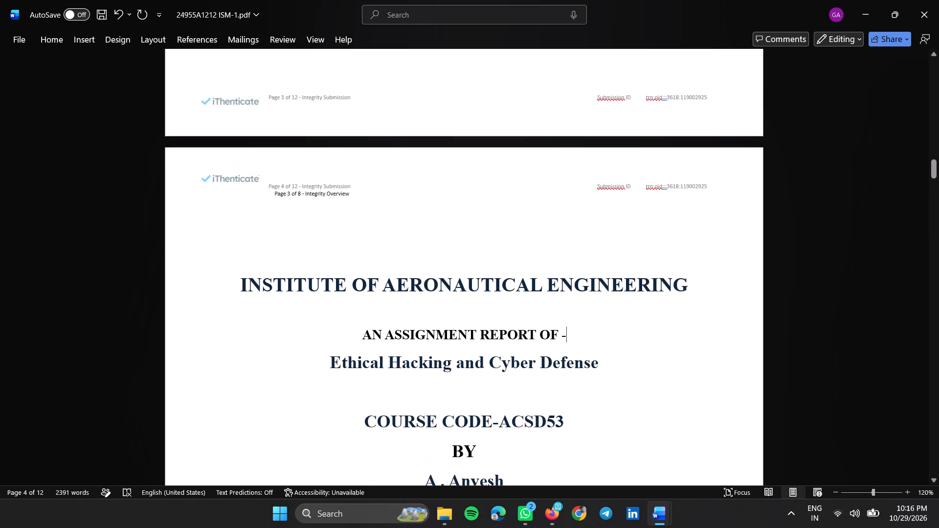
Delete the extra "Page 3 of 8 - Integrity Overview" line from the header area of the page 4 cover.
left_click(358, 198)
key("BackSpace")
key("BackSpace")
key("BackSpace")
key("BackSpace")
key("BackSpace")
key("BackSpace")
key("BackSpace")
key("BackSpace")
key("BackSpace")
key("BackSpace")
key("BackSpace")
key("BackSpace")
key("BackSpace")
key("BackSpace")
key("BackSpace")
key("BackSpace")
key("BackSpace")
key("BackSpace")
key("BackSpace")
key("BackSpace")
key("BackSpace")
key("BackSpace")
key("BackSpace")
key("BackSpace")
key("BackSpace")
key("BackSpace")
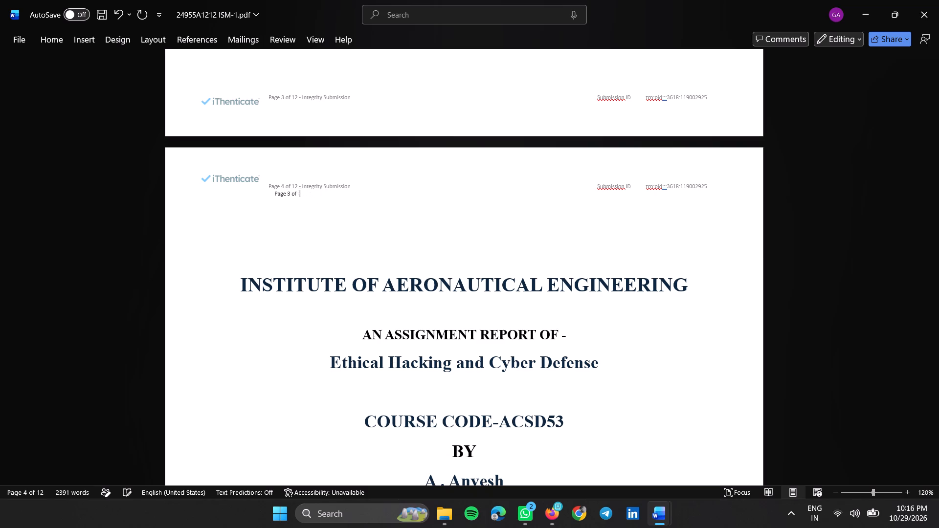
key("BackSpace")
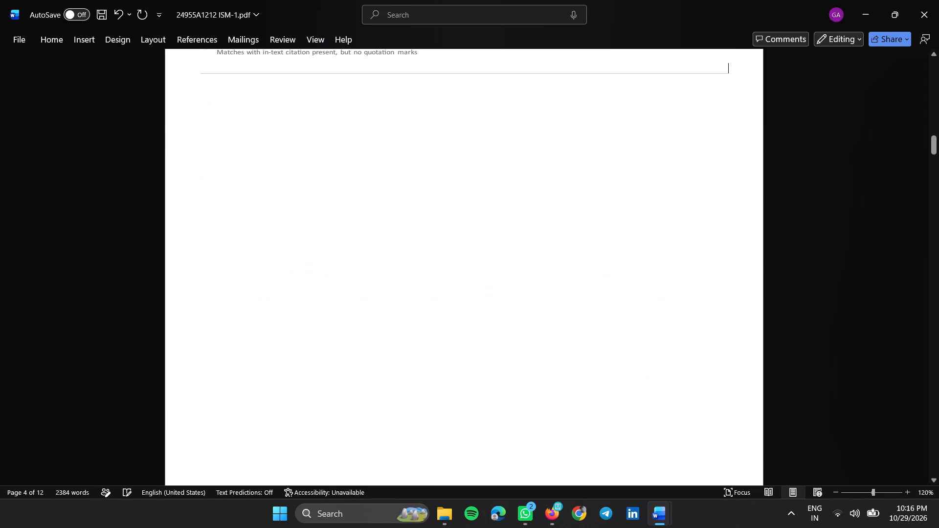
scroll(358, 198, "up", 2)
key("ctrl+z")
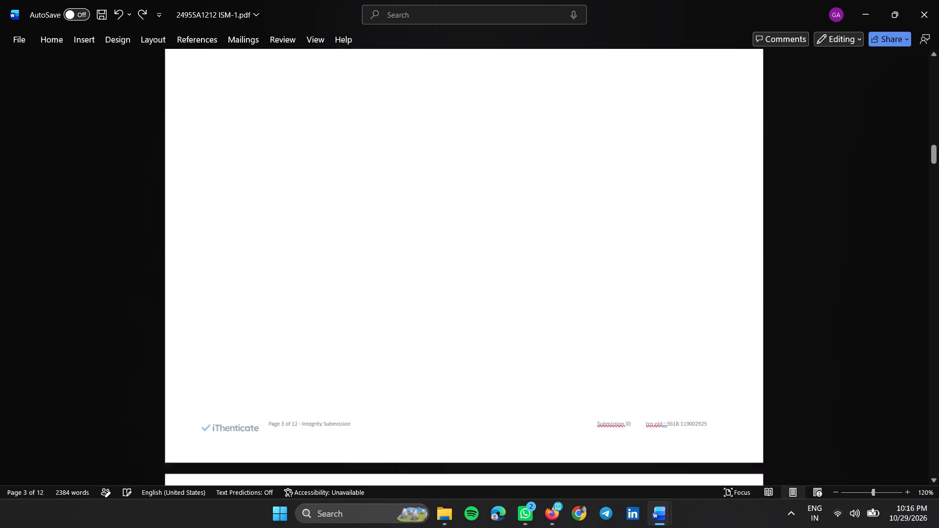
Review the Ethical Hacking and Cyber Defense cover on page 4 and the start of the first question on page 5.
scroll(358, 198, "down", 7)
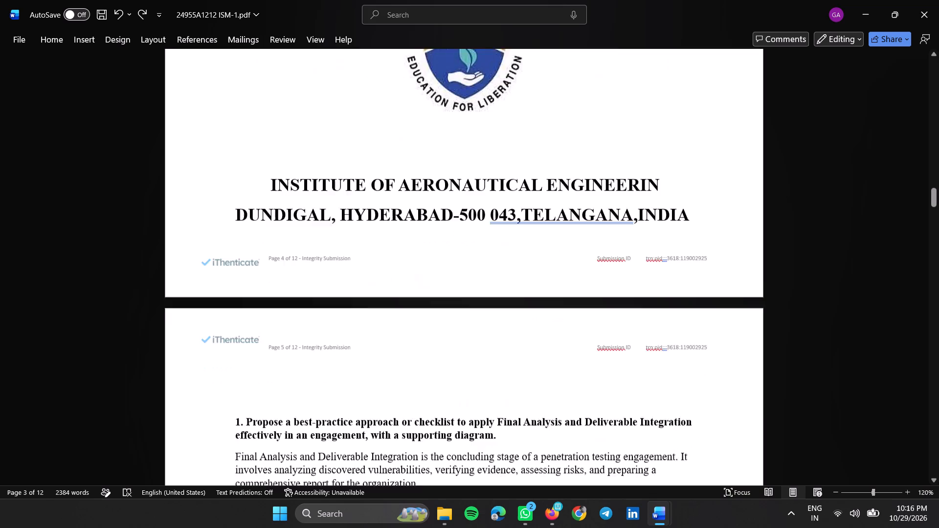
scroll(348, 236, "up", 2)
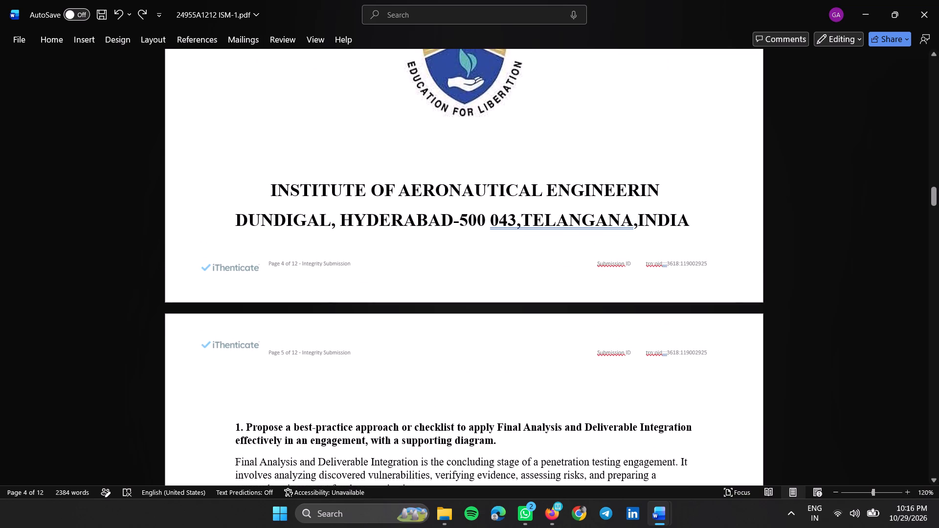
scroll(348, 236, "up", 4)
scroll(348, 236, "down", 5)
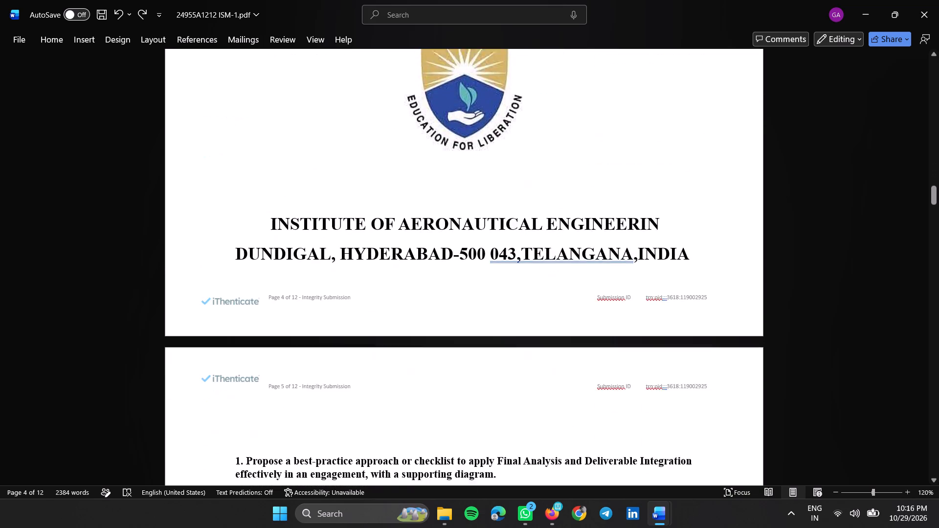
scroll(348, 236, "down", 2)
scroll(348, 236, "up", 4)
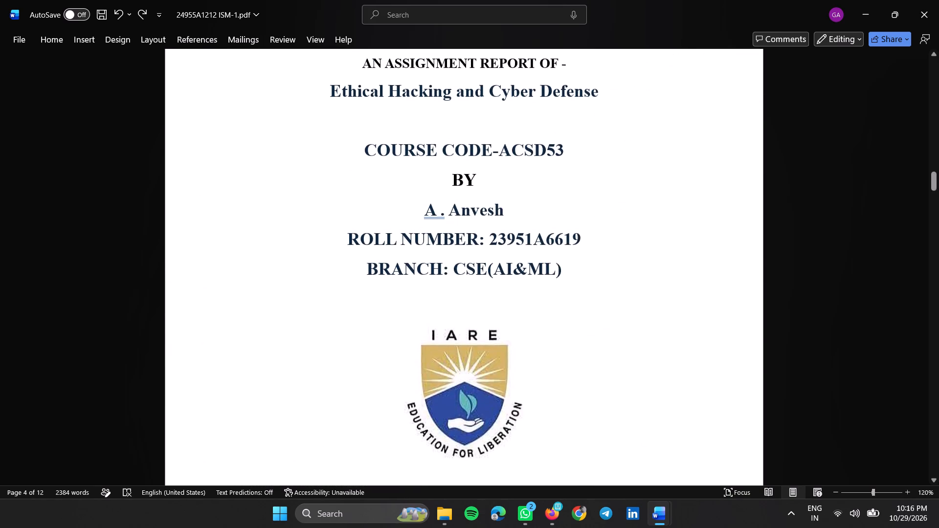
scroll(348, 236, "up", 1)
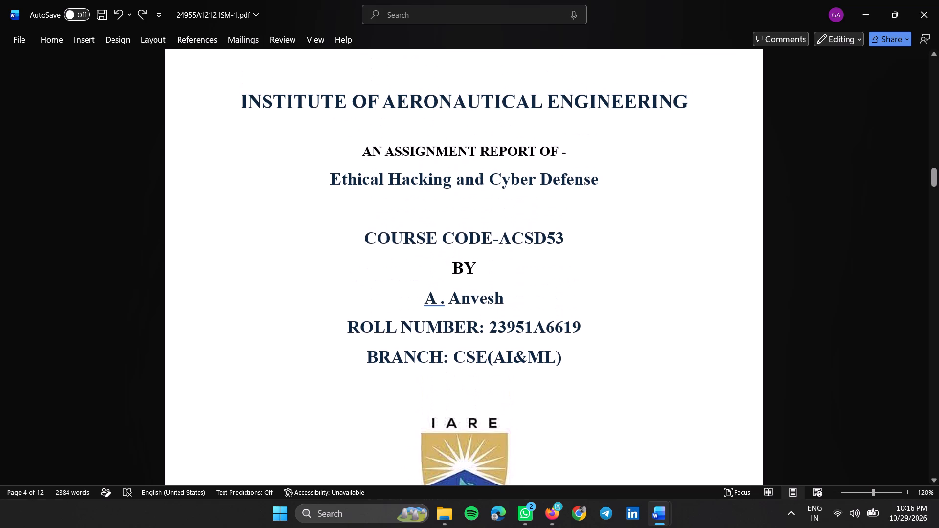
scroll(348, 236, "up", 1)
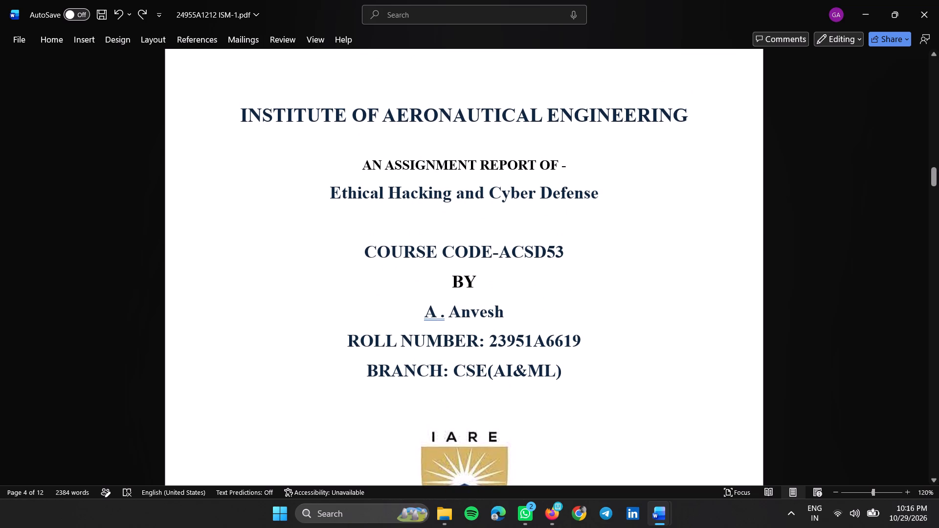
Compare the page 4 cover of ANVESH LM.pdf in Firefox with the Word document's page 4 header, cover and page 5 content.
key("alt+Tab")
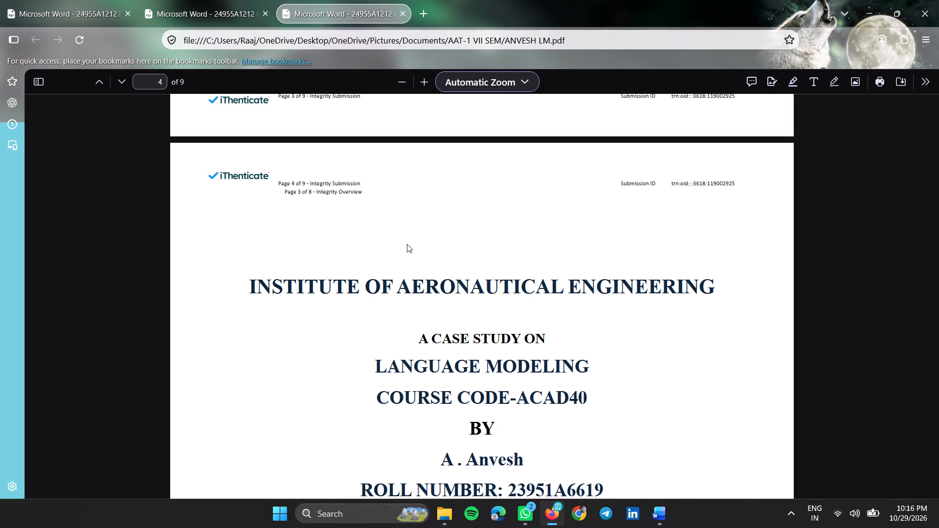
scroll(407, 244, "down", 1)
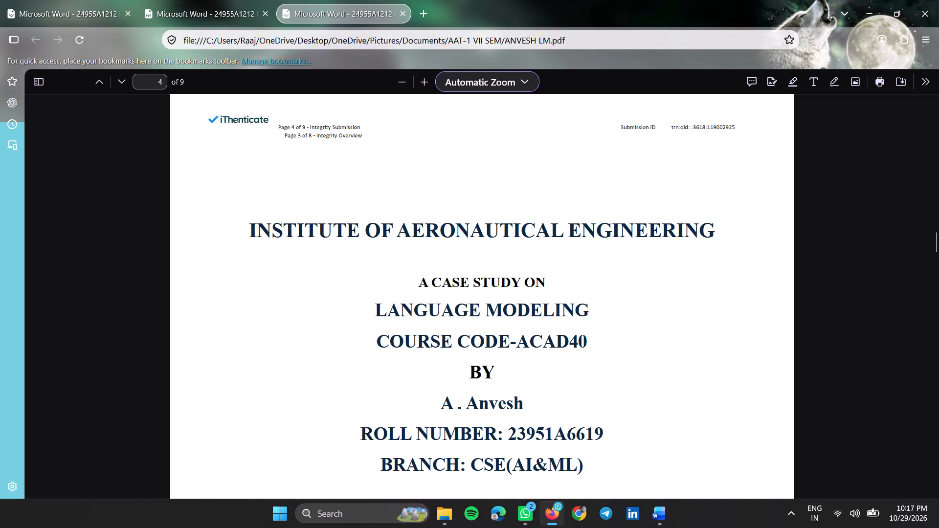
left_click(654, 503)
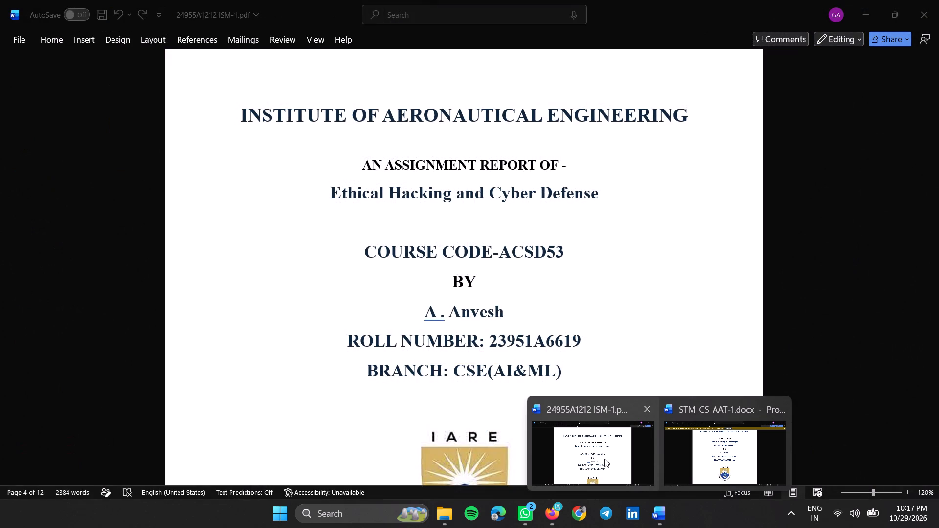
left_click(604, 459)
scroll(568, 345, "up", 1)
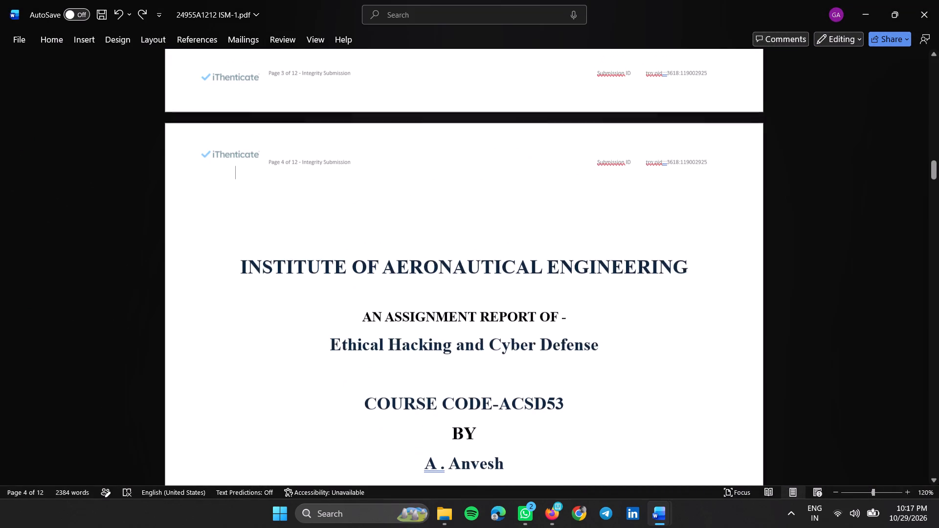
scroll(568, 345, "down", 3)
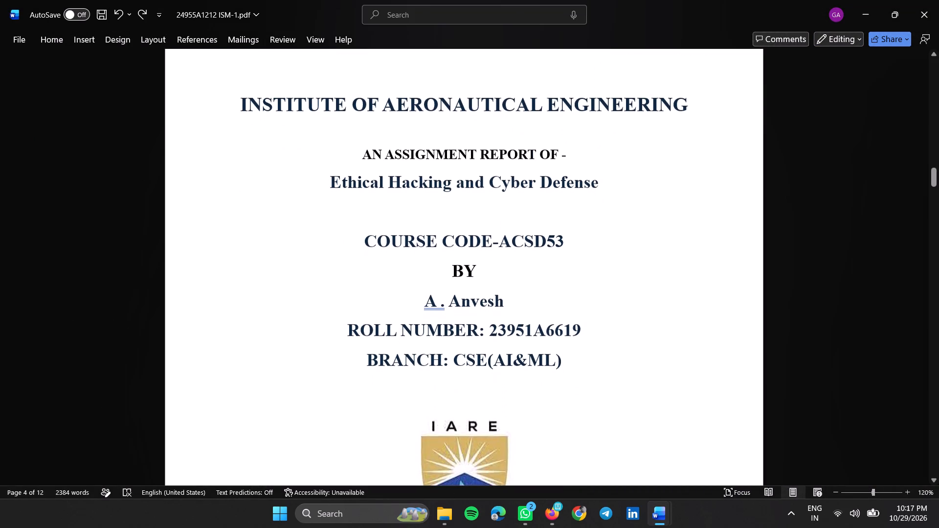
scroll(568, 345, "down", 3)
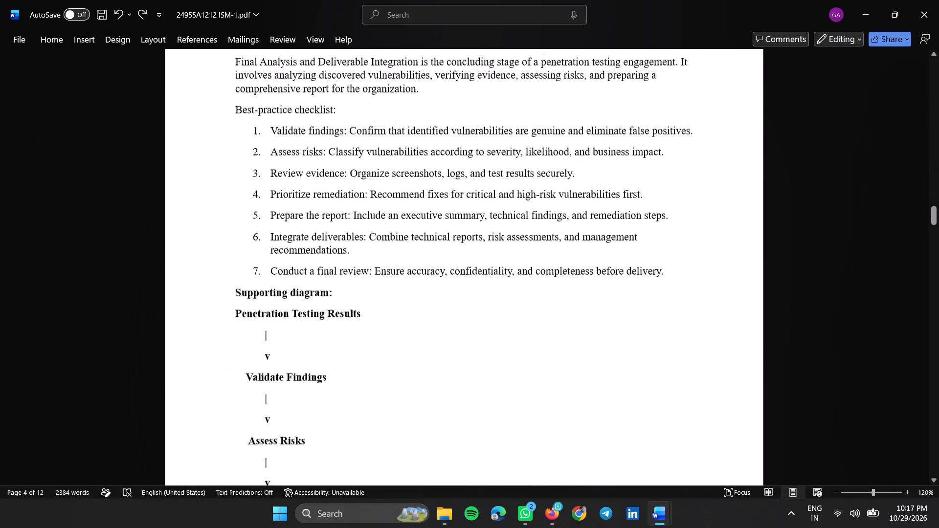
scroll(568, 345, "down", 1)
scroll(568, 345, "up", 3)
Open ANVESH ARVR.pdf from the AAT-1 VII SEM folder and look through its first report pages.
key("alt+Tab")
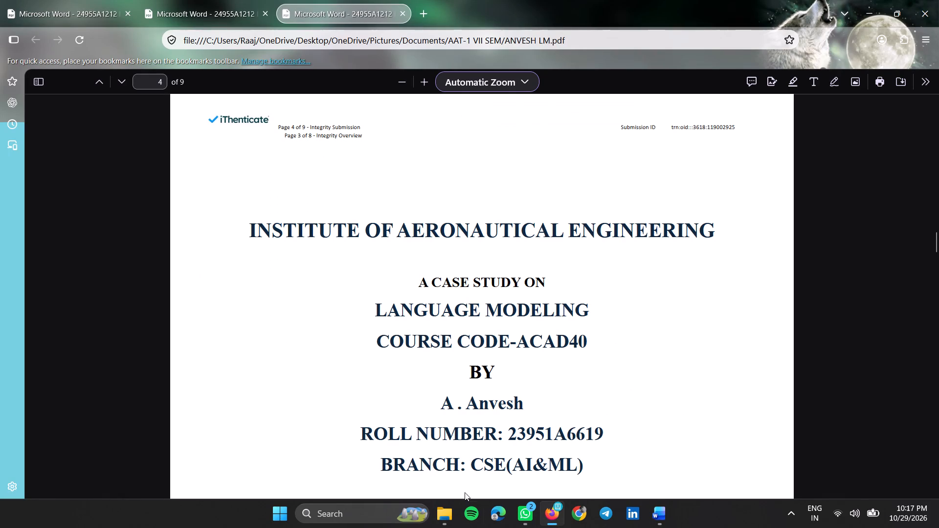
left_click(443, 511)
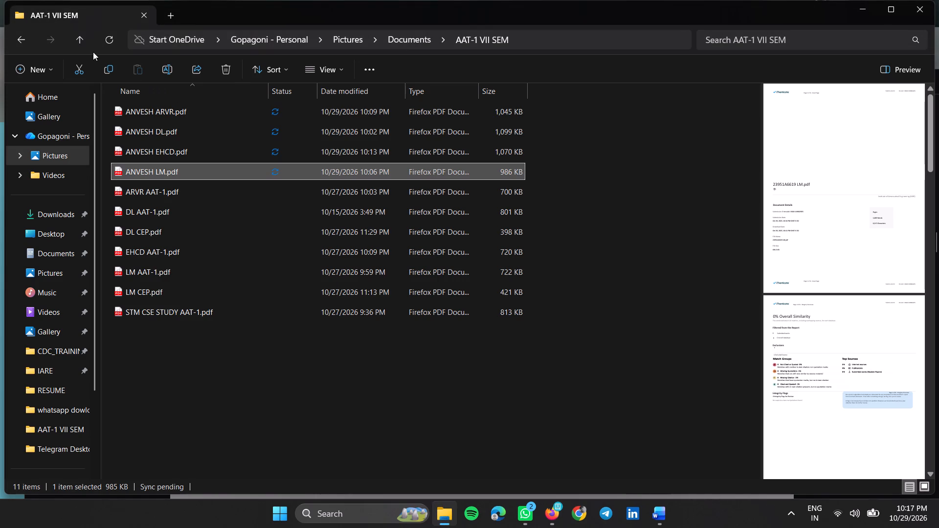
double_click(106, 48)
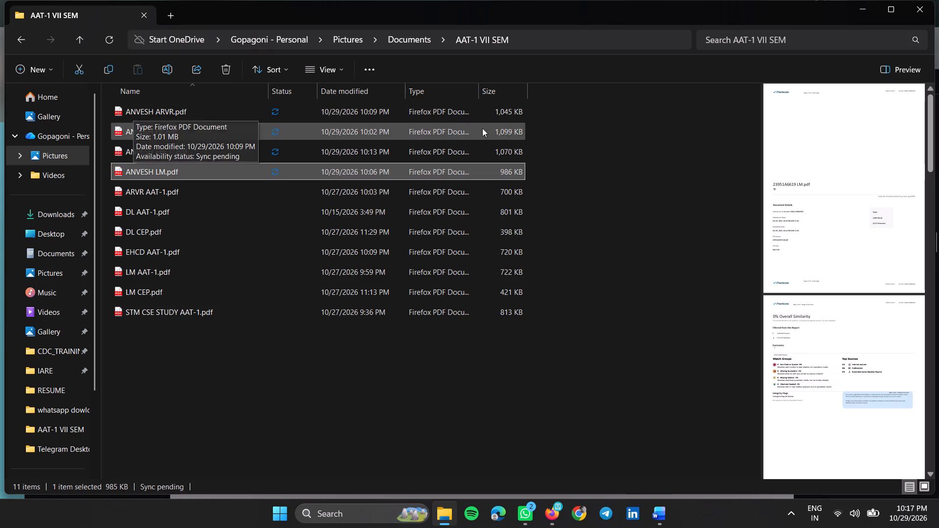
left_click(591, 154)
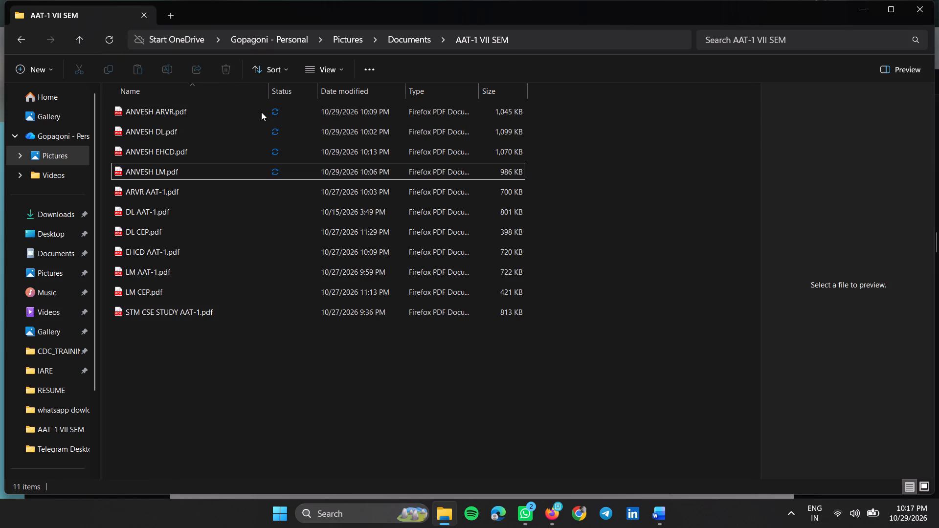
double_click(258, 116)
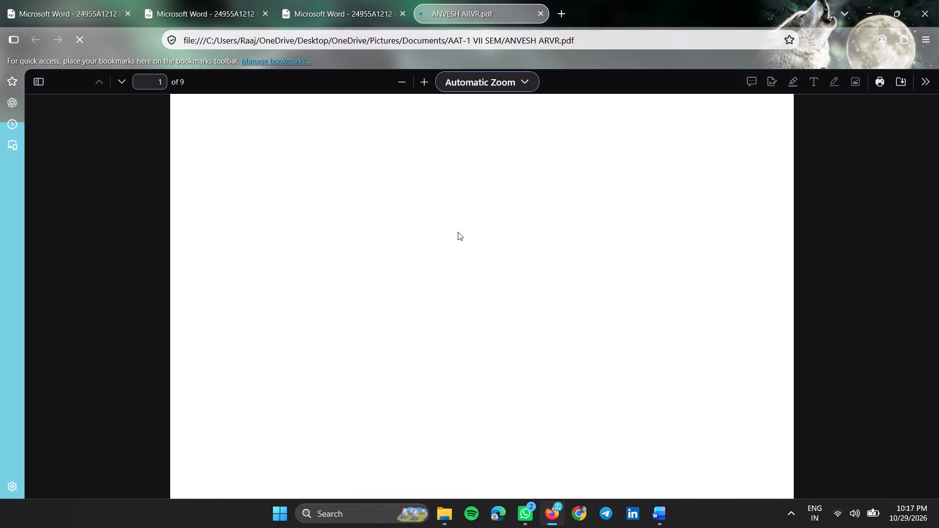
scroll(458, 232, "down", 7)
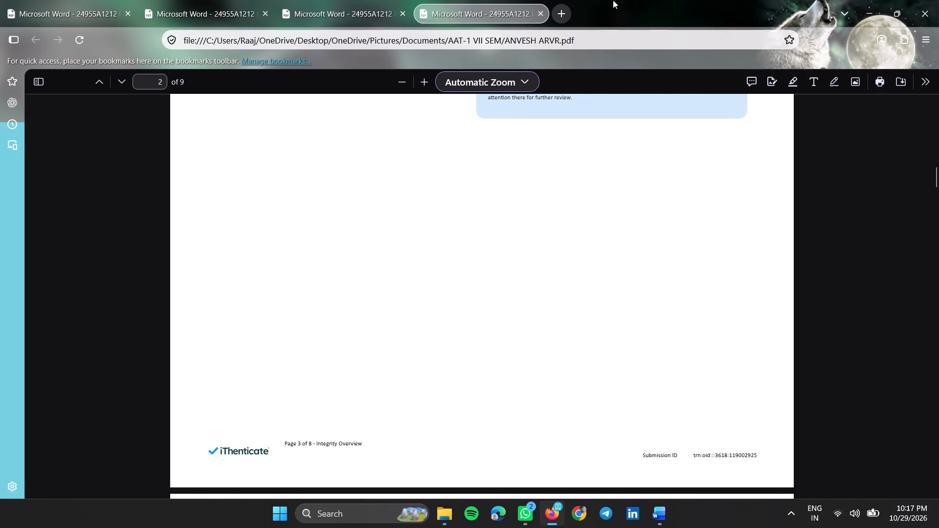
Open the IARE Samvidha student portal in a new browser tab.
left_click(562, 6)
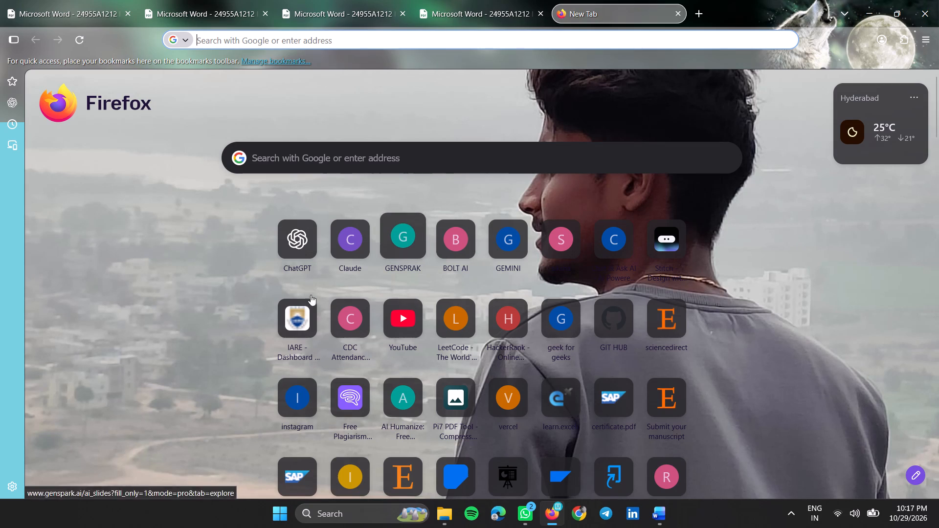
left_click(279, 321)
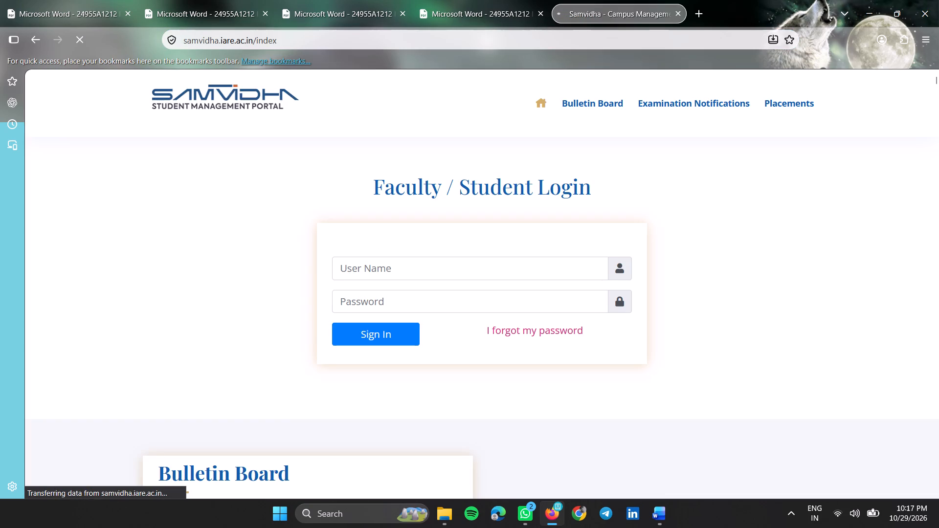
Sign in to the Samvidha portal with a saved student login.
left_click(399, 278)
left_click(366, 358)
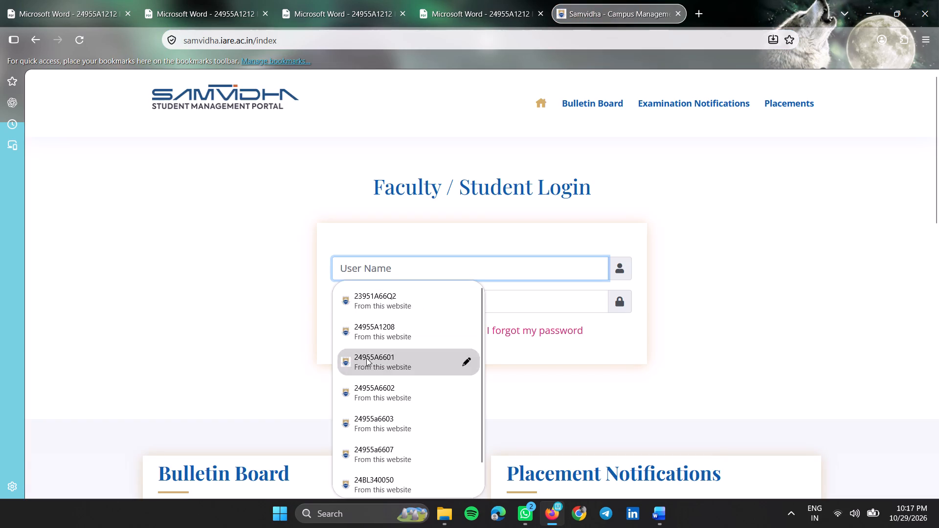
left_click(383, 337)
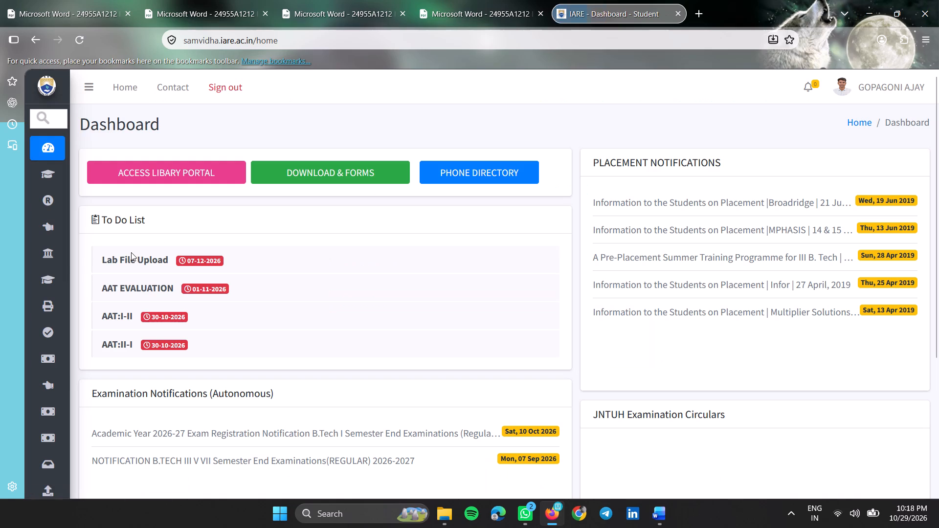
Open the AAT-II upload page from the portal's uploads section.
scroll(37, 295, "down", 7)
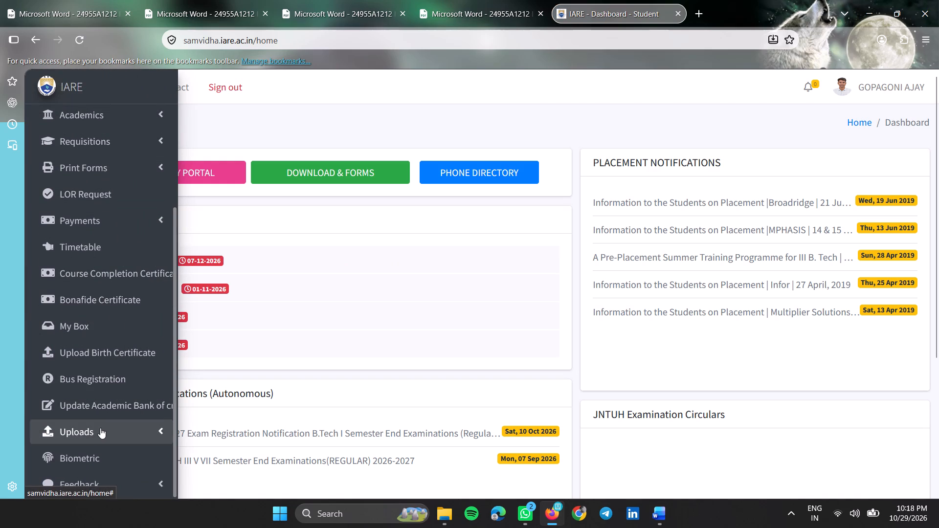
left_click(100, 428)
scroll(100, 428, "down", 6)
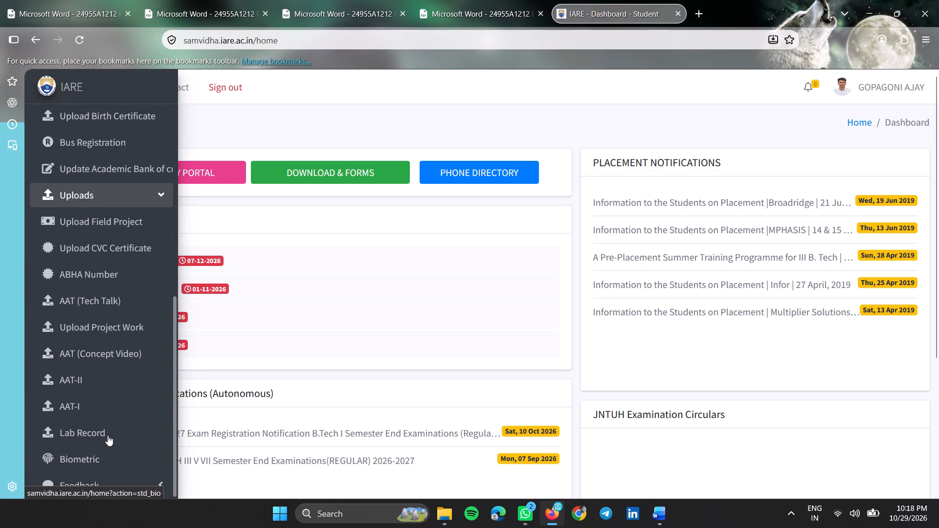
scroll(108, 435, "down", 1)
left_click(96, 386)
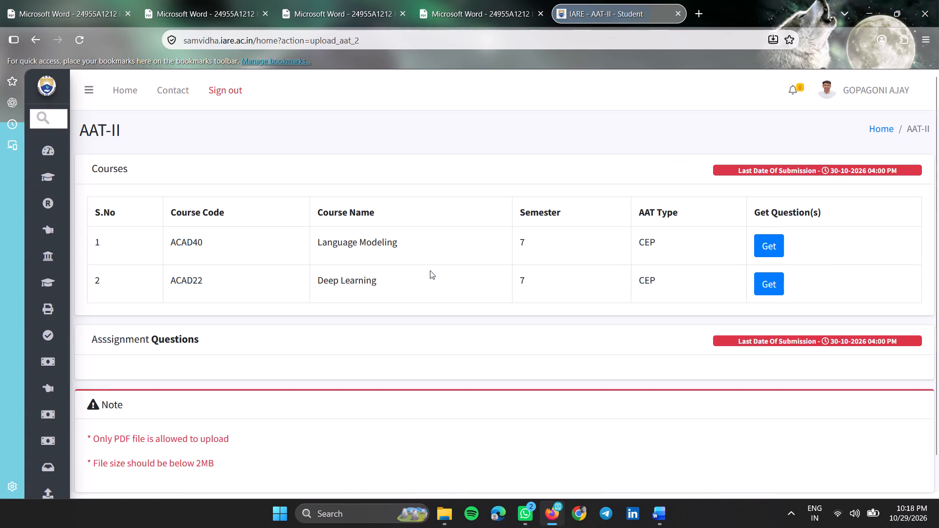
Open the AAT-I upload page and view its list of courses, course codes and AAT types.
scroll(70, 429, "down", 6)
left_click(90, 438)
scroll(90, 438, "down", 6)
left_click(73, 441)
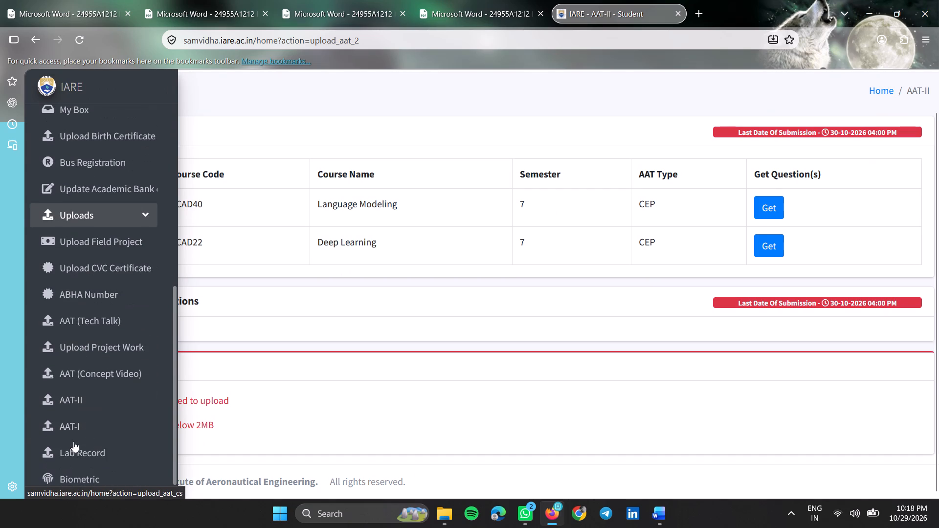
scroll(48, 431, "down", 2)
left_click(79, 424)
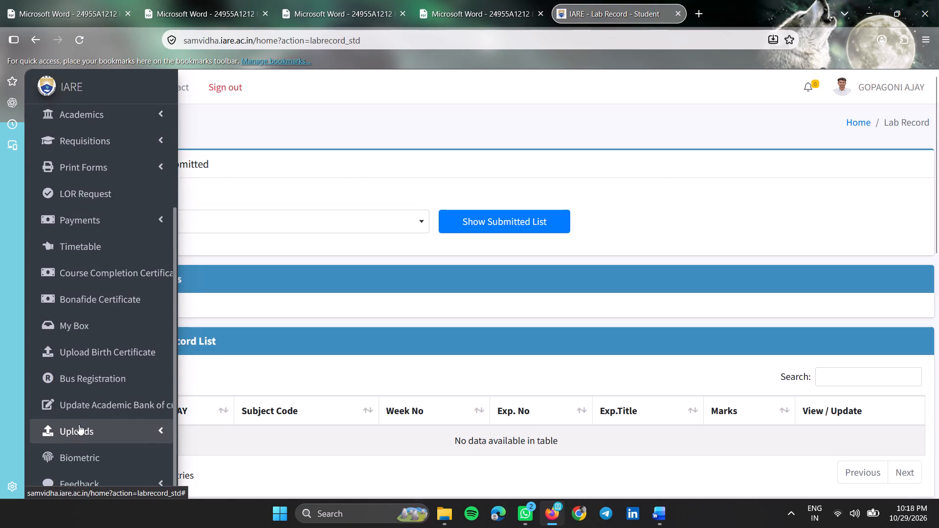
scroll(79, 424, "down", 4)
left_click(85, 410)
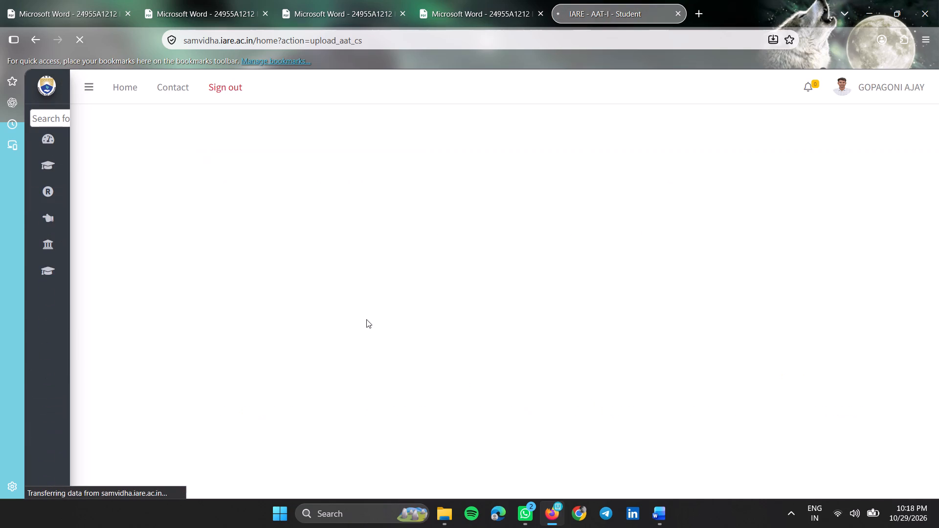
scroll(366, 319, "down", 2)
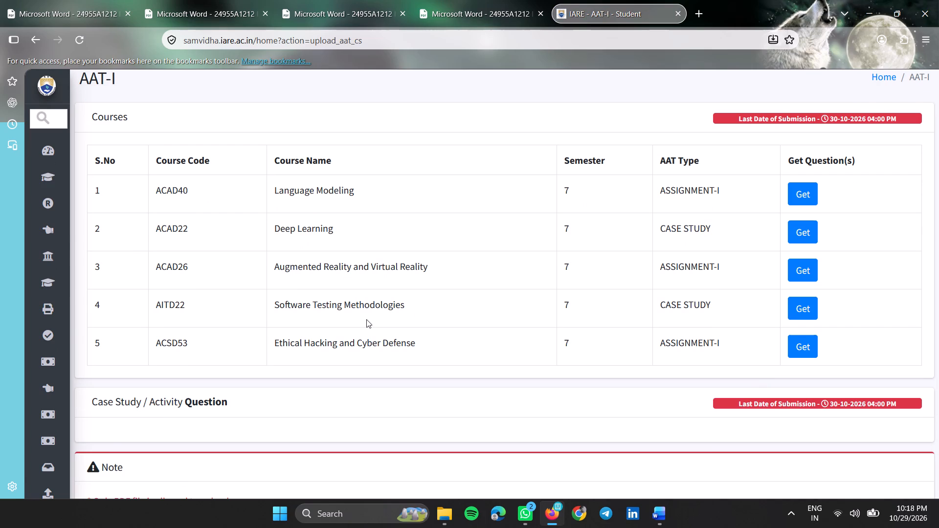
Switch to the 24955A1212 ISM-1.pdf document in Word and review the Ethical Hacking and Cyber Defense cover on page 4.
key("alt+Tab")
key("alt+Tab")
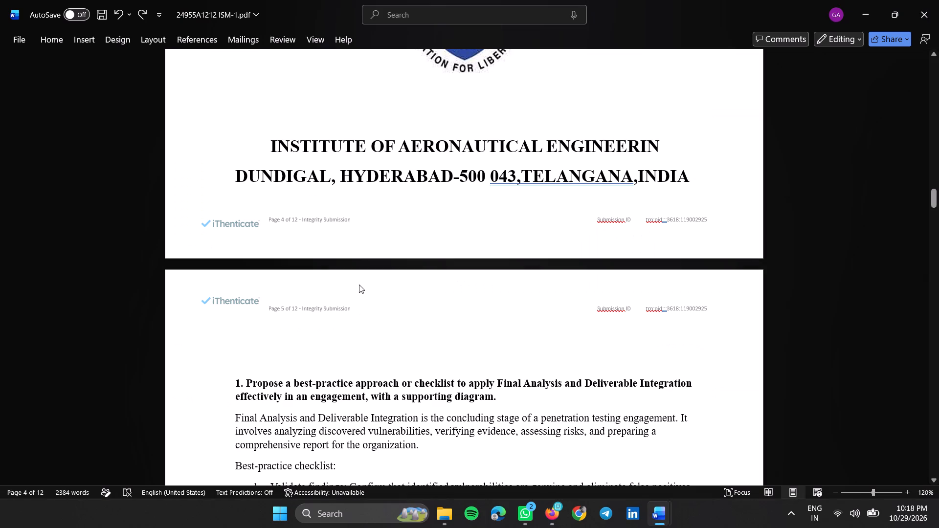
scroll(373, 260, "up", 14)
scroll(373, 260, "down", 4)
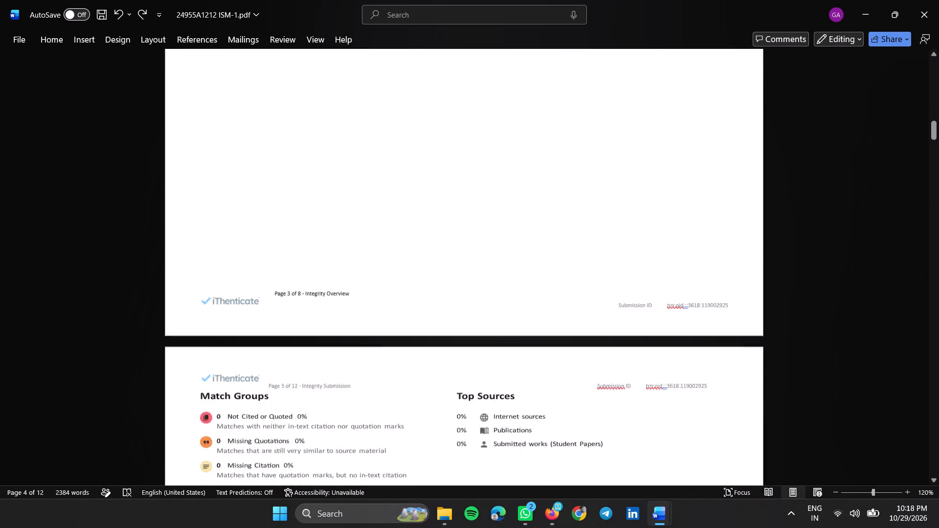
scroll(373, 260, "down", 5)
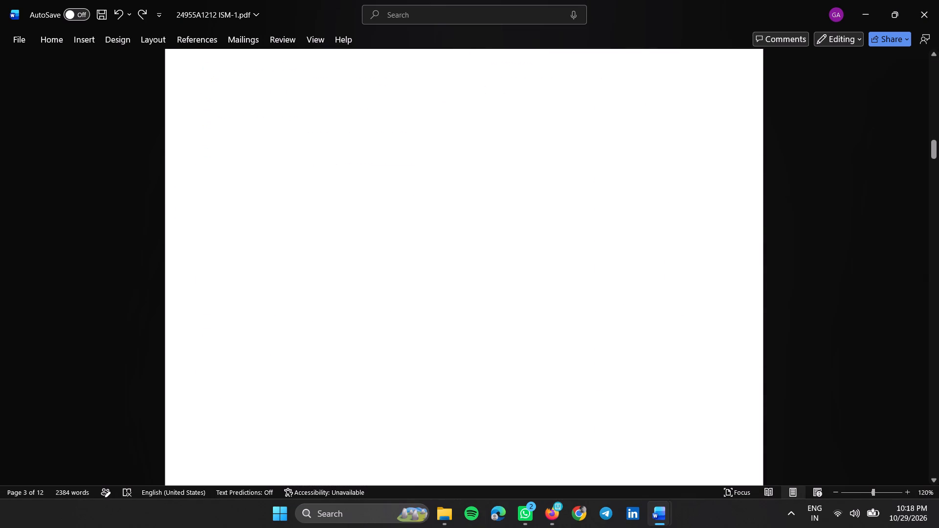
scroll(373, 260, "down", 2)
scroll(373, 260, "up", 1)
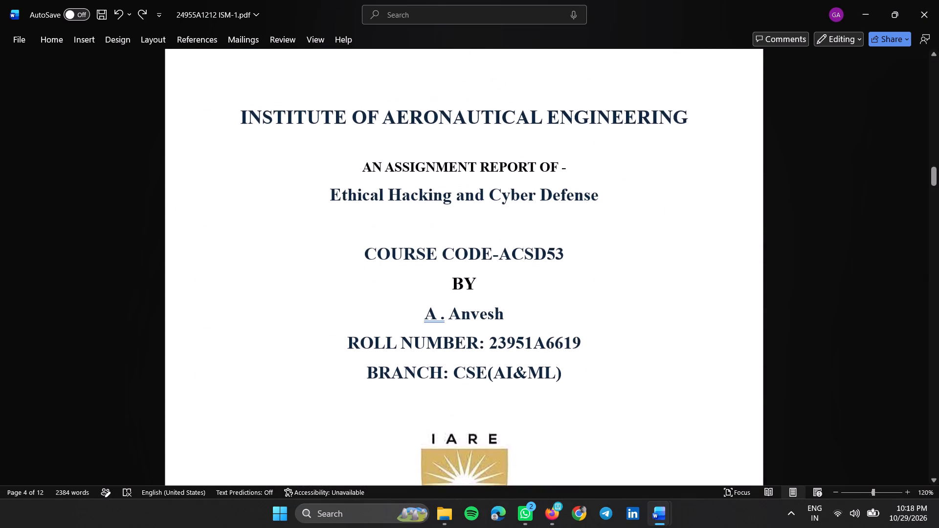
scroll(373, 260, "up", 1)
Switch through the AAT-1 VII SEM folder window to the STM_CS_AAT-1.docx case study in Word.
key("alt+Tab")
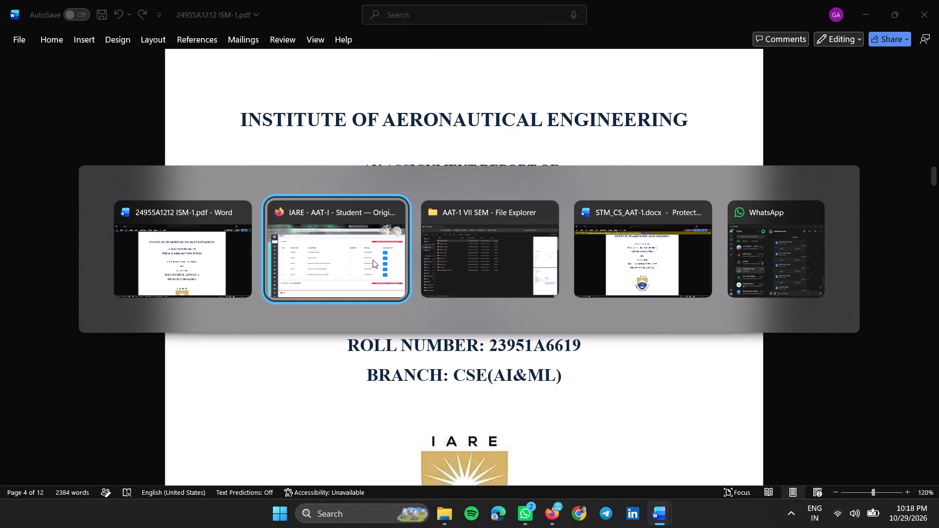
key("alt+Tab")
key("alt+Tab")
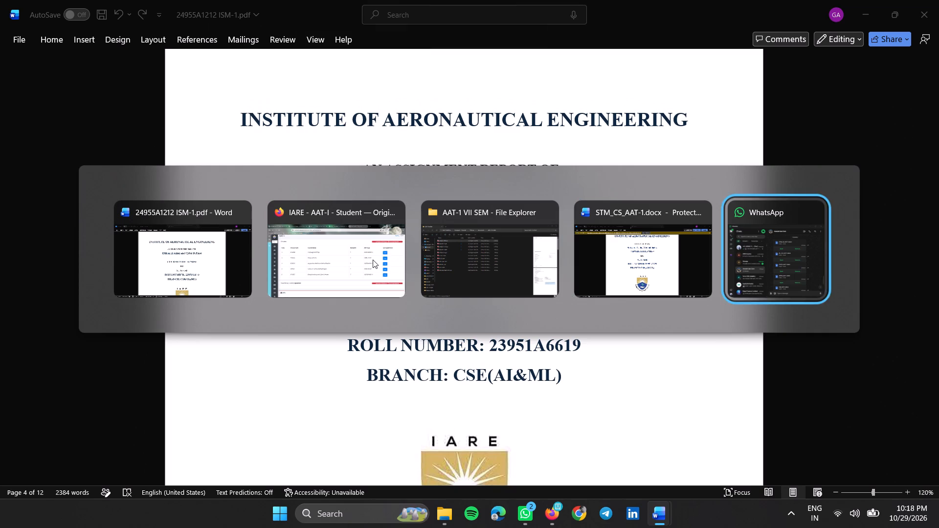
key("alt+Tab")
key("alt+Tab")
key("alt+Tab")
key("alt+Tab")
key("alt+Tab")
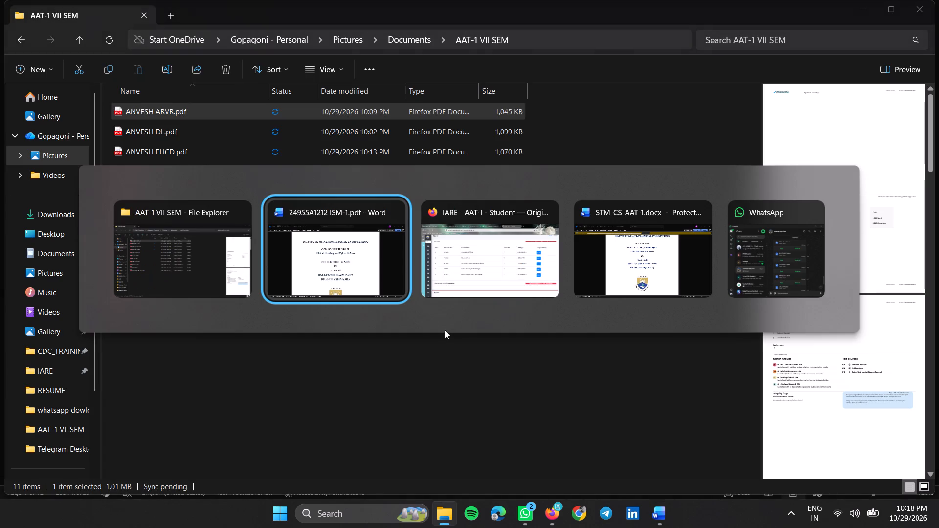
key("alt+Tab")
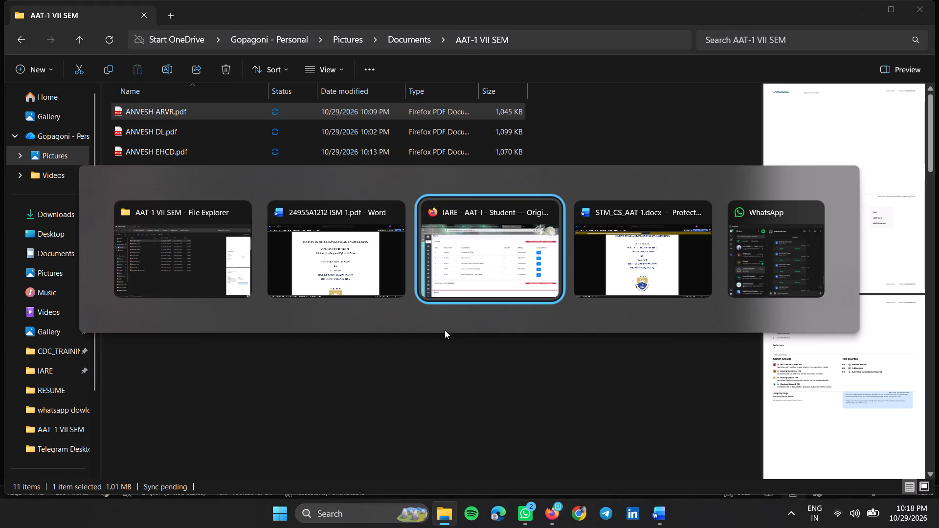
key("alt+Tab")
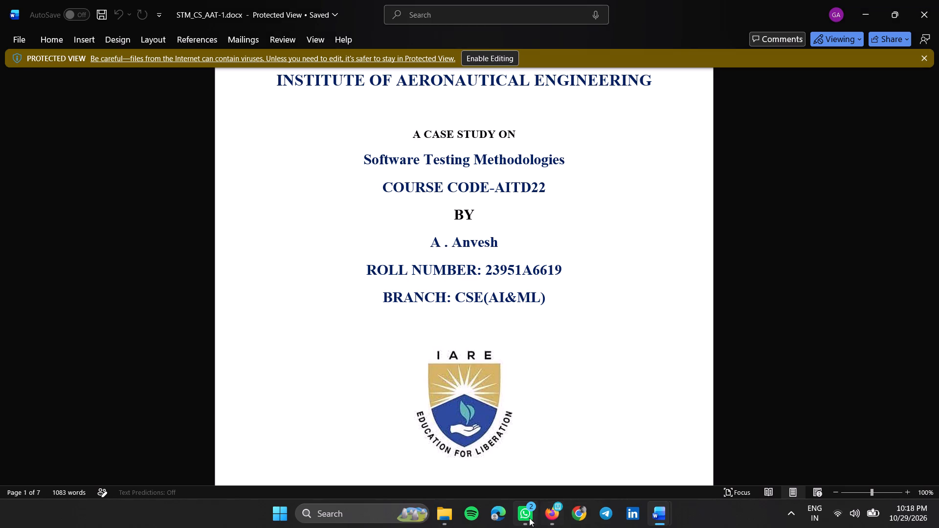
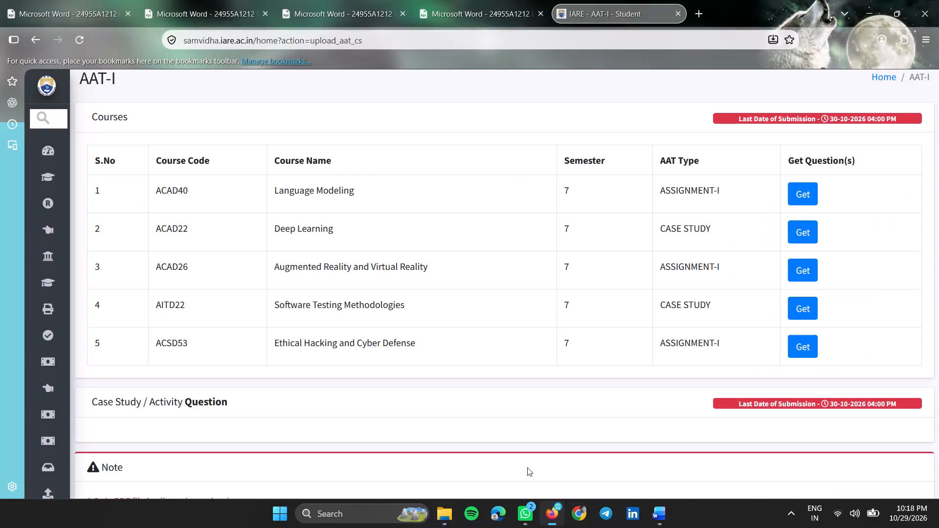
Review the page 4 covers of the ANVESH EHCD, ANVESH LM and ANVESH ARVR PDFs in the browser.
left_click(221, 3)
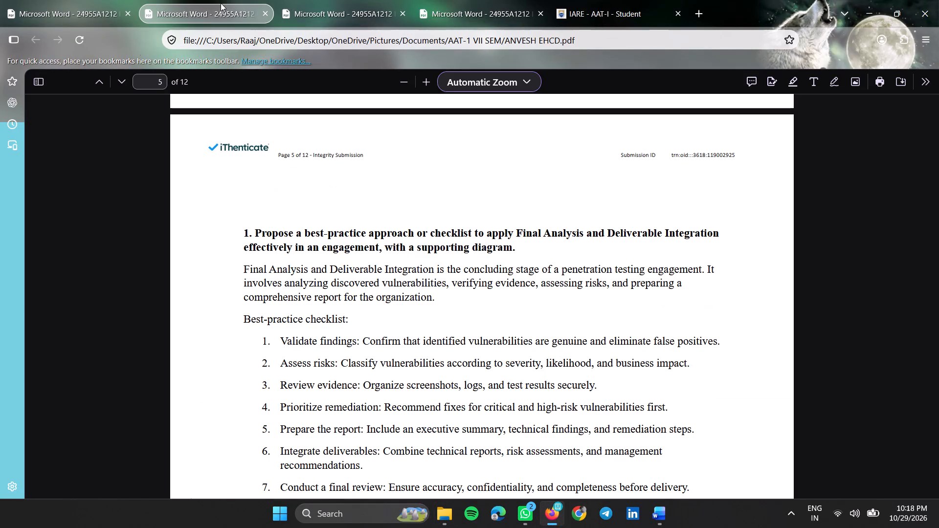
scroll(352, 286, "up", 7)
scroll(352, 286, "down", 2)
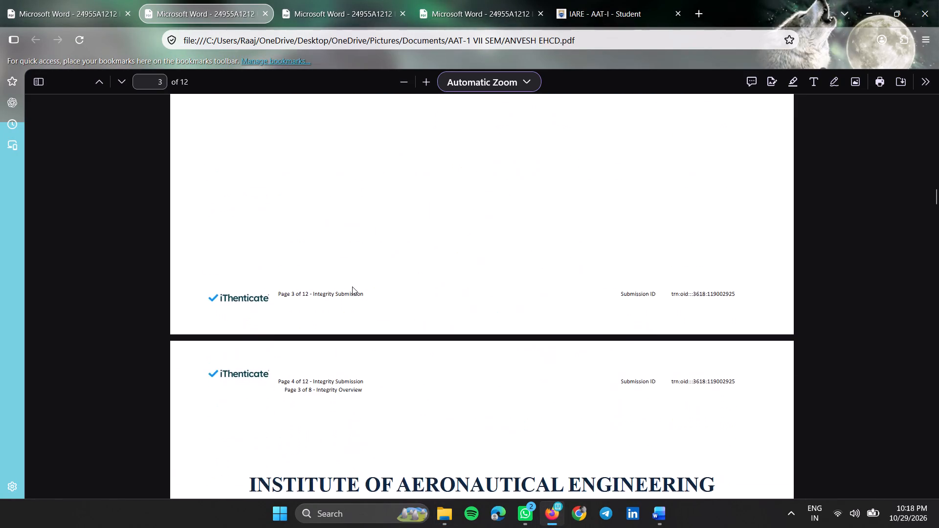
scroll(352, 286, "down", 3)
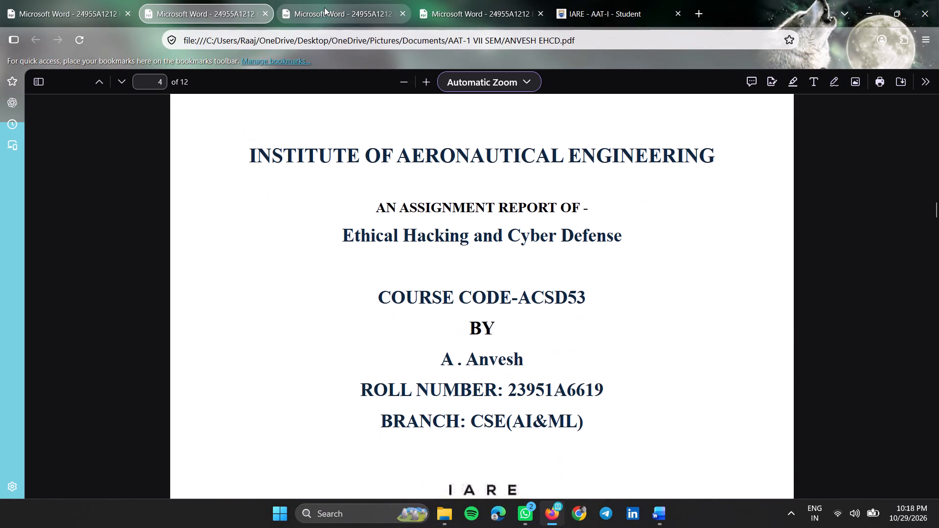
left_click(324, 7)
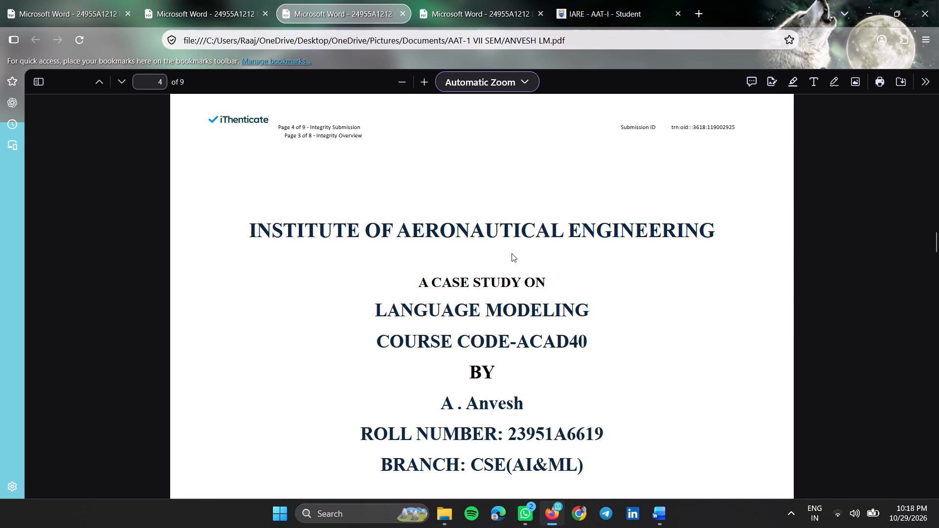
left_click(456, 0)
scroll(465, 184, "down", 3)
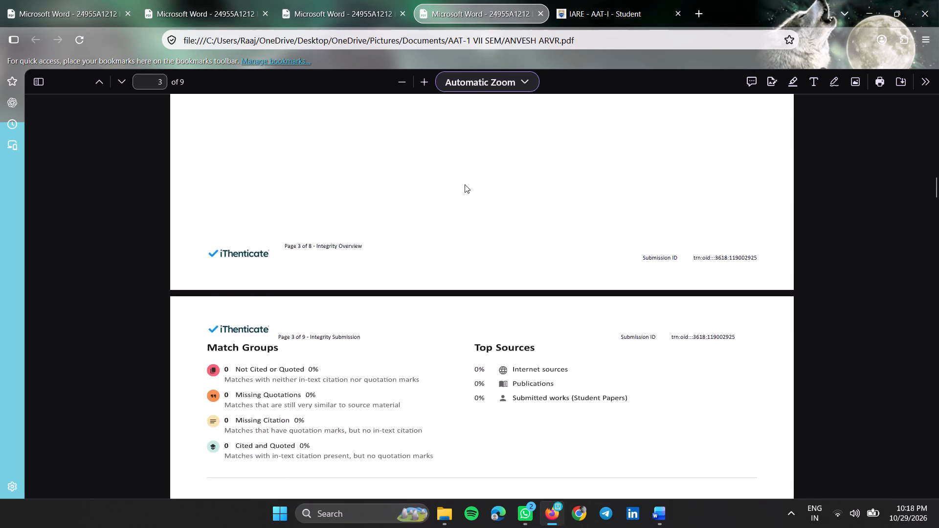
scroll(465, 184, "down", 5)
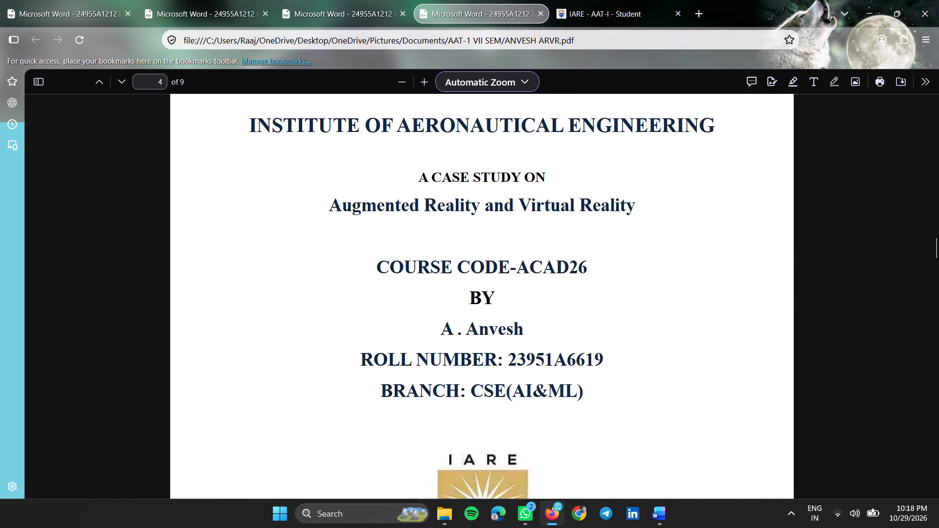
Compare the AAT-I page's course list with the Language Modeling cover in ANVESH LM.pdf and look through its following pages.
left_click(601, 0)
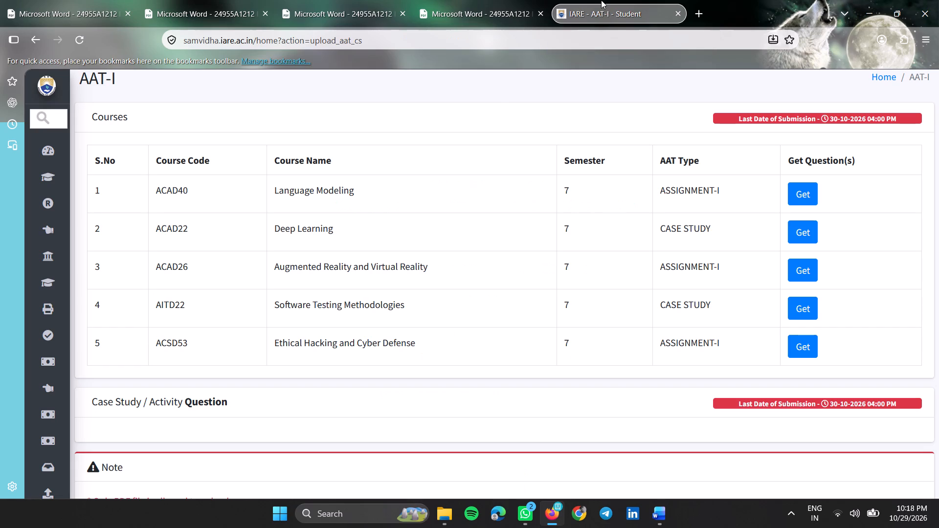
left_click(316, 0)
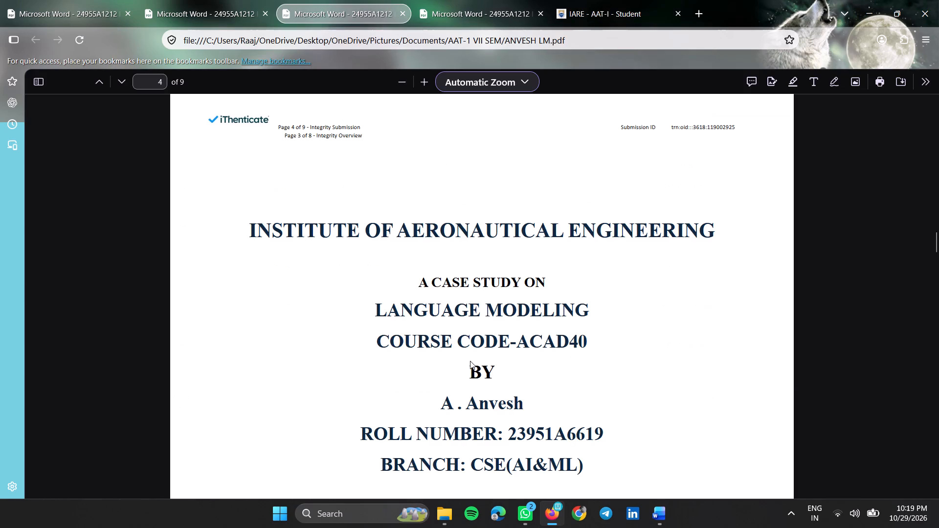
scroll(470, 361, "down", 10)
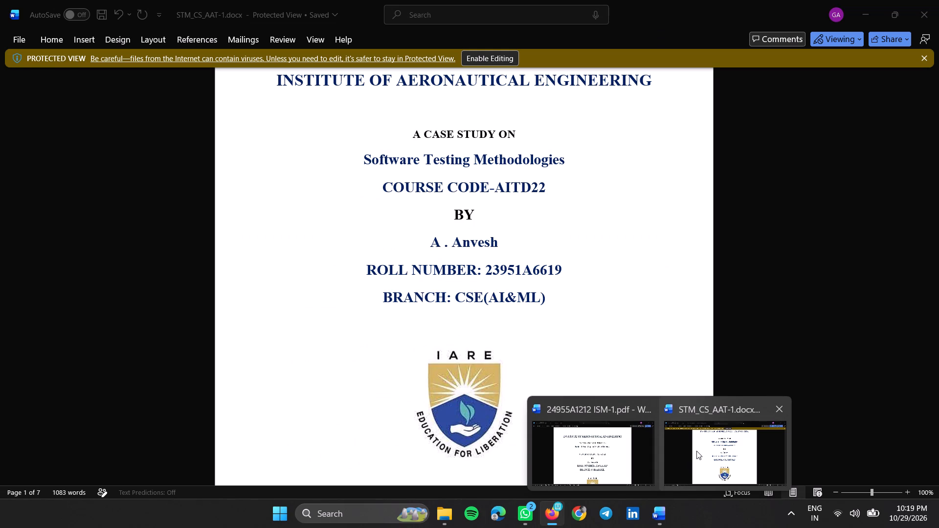
Close the STM_CS_AAT-1.docx case study and switch to the Ethical Hacking and Cyber Defense document in Word.
left_click(780, 408)
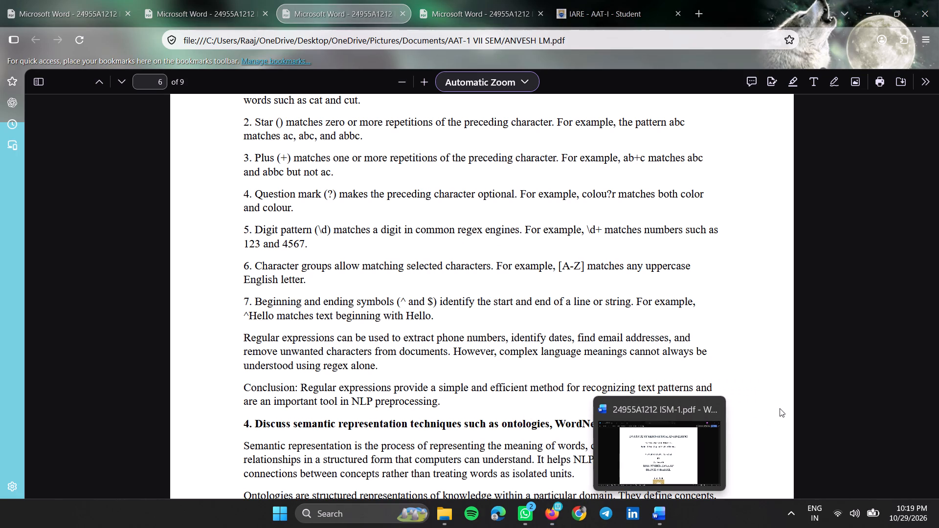
left_click(679, 441)
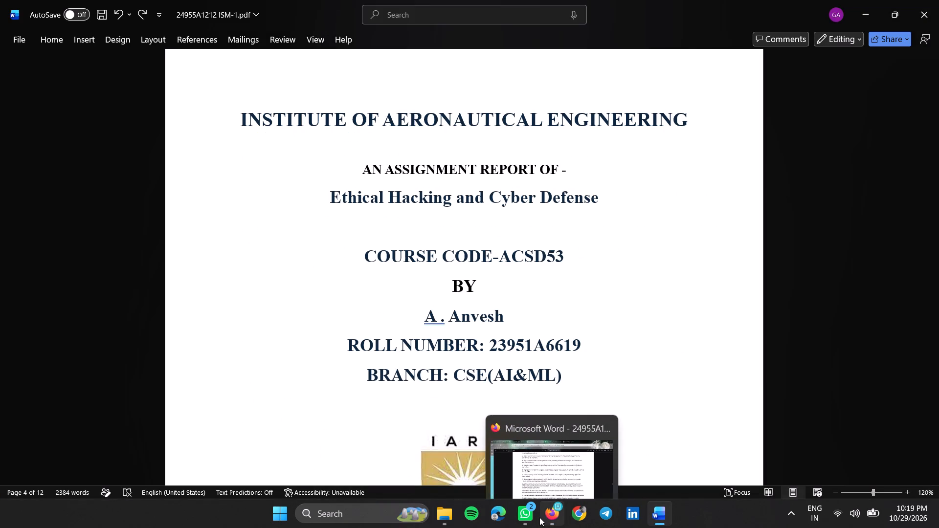
Switch to the AAT-1 VII SEM folder and refresh its file list.
left_click(446, 520)
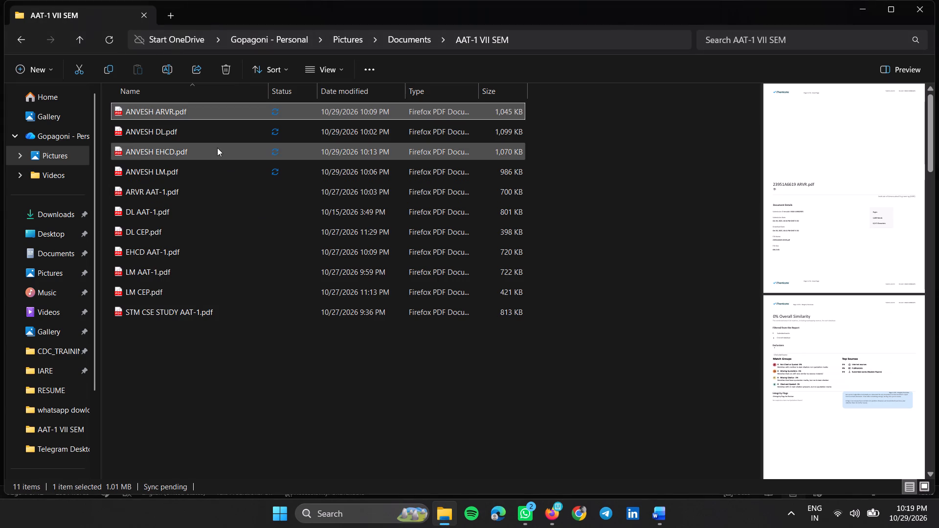
left_click(103, 35)
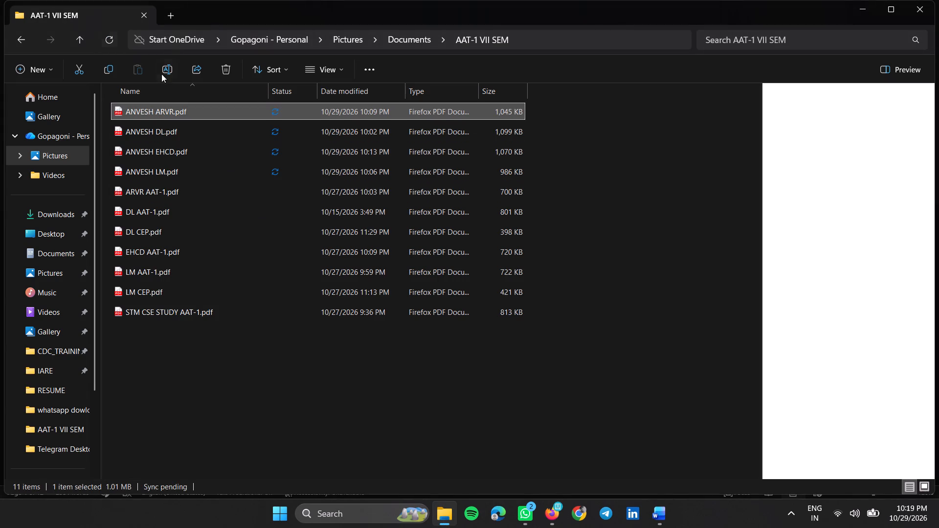
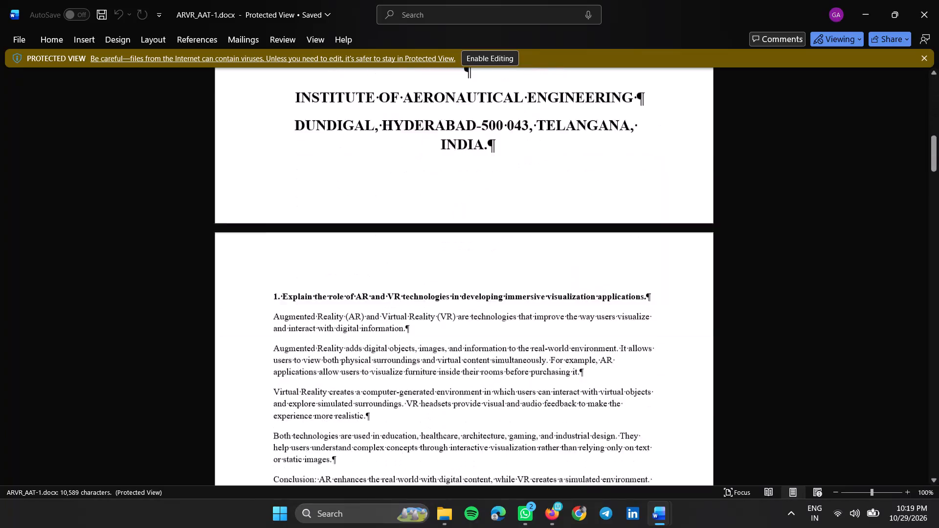
scroll(313, 164, "up", 1)
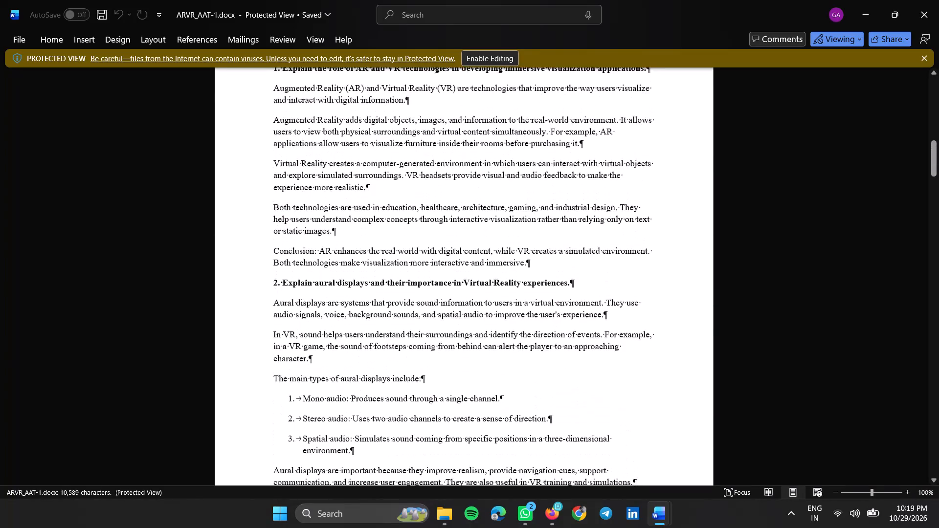
scroll(272, 157, "up", 1)
left_click_drag(273, 164, 440, 527)
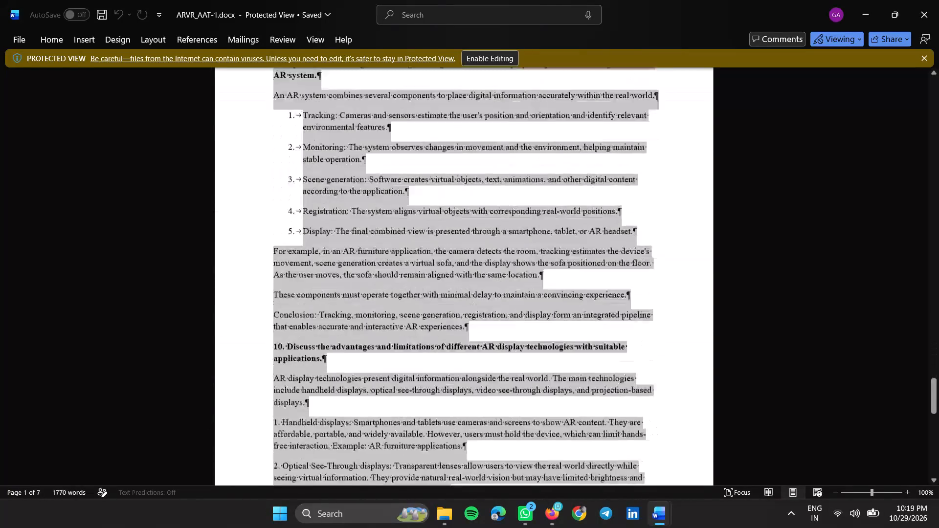
left_click_drag(440, 527, 434, 209)
key("ctrl+c")
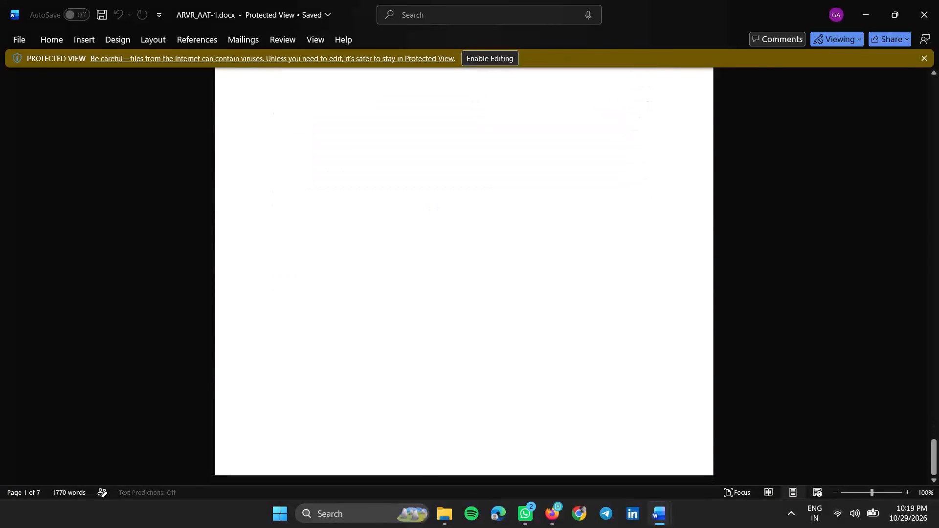
key("alt+Tab")
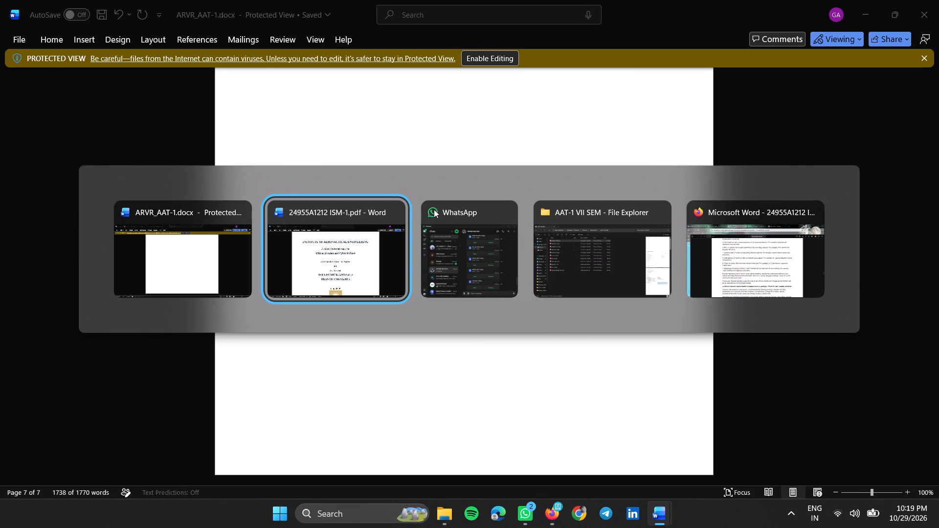
scroll(452, 233, "down", 7)
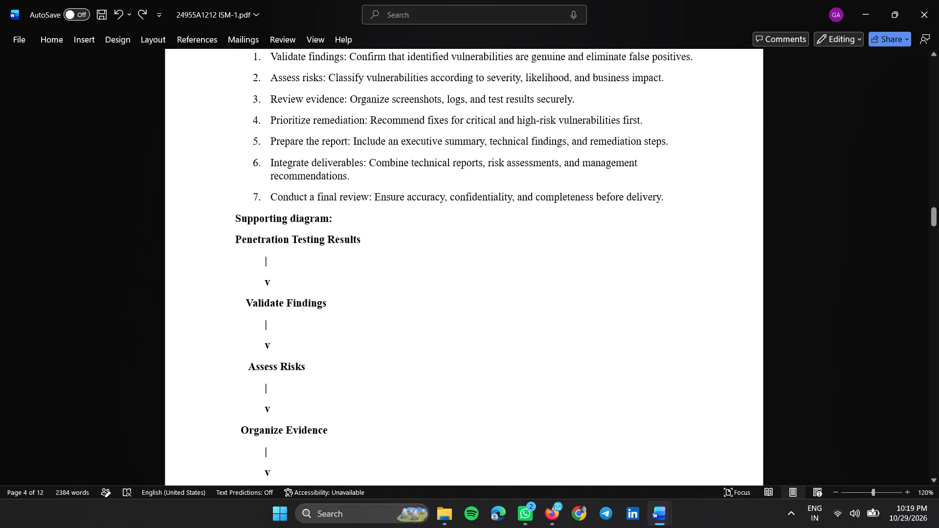
scroll(347, 222, "up", 2)
left_click_drag(235, 274, 236, 281)
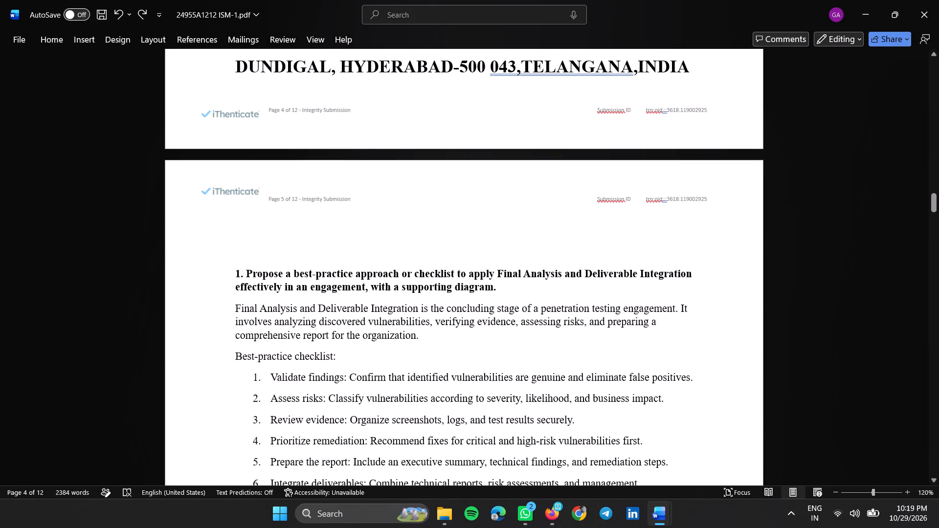
left_click_drag(236, 281, 362, 527)
key("ctrl+v")
Remove the bold formatting from the answers to questions 1 and 2, keeping the question headings bold.
scroll(376, 434, "up", 4)
scroll(376, 434, "right", 1)
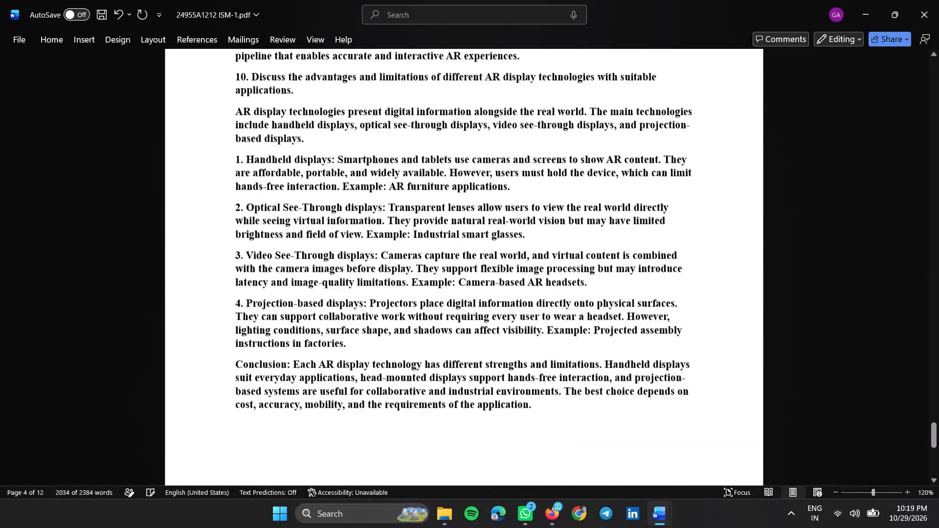
scroll(376, 434, "up", 20)
scroll(376, 434, "down", 5)
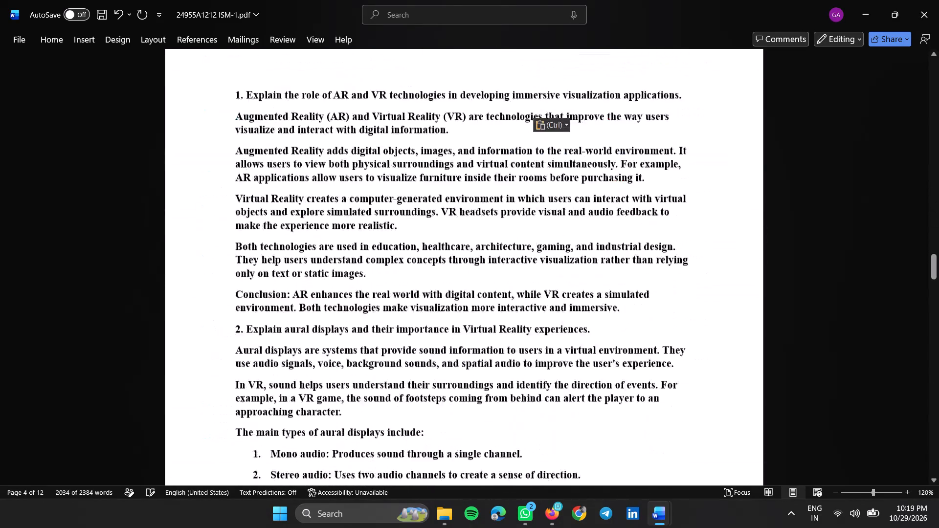
scroll(376, 434, "down", 1)
scroll(376, 434, "up", 1)
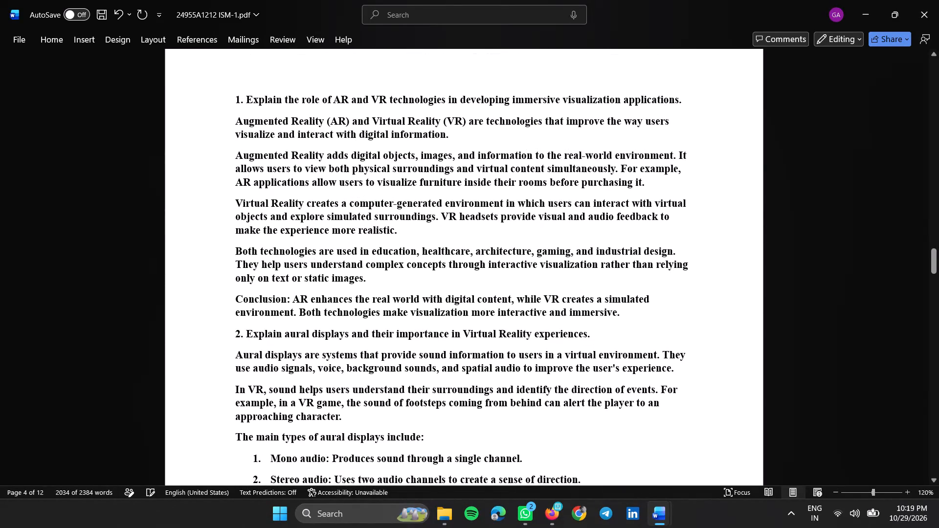
left_click_drag(646, 313, 227, 123)
key("ctrl+b")
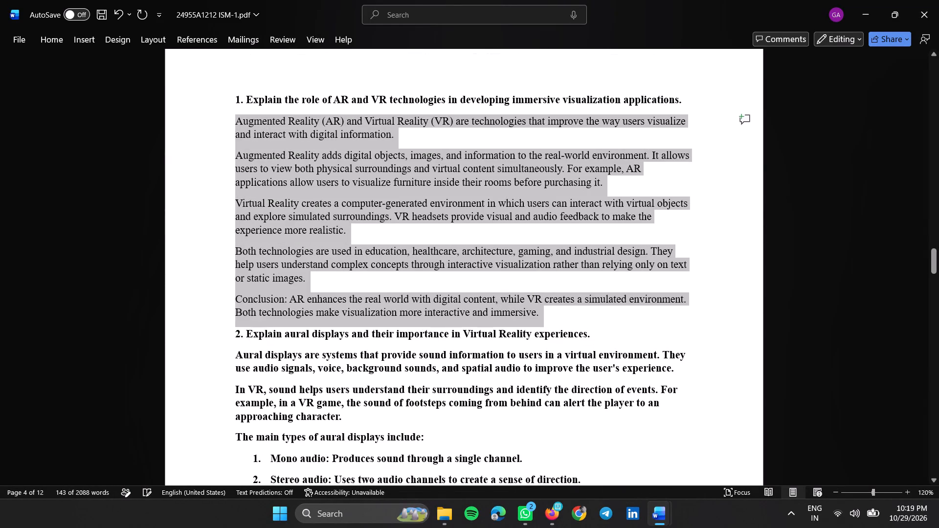
scroll(416, 279, "down", 2)
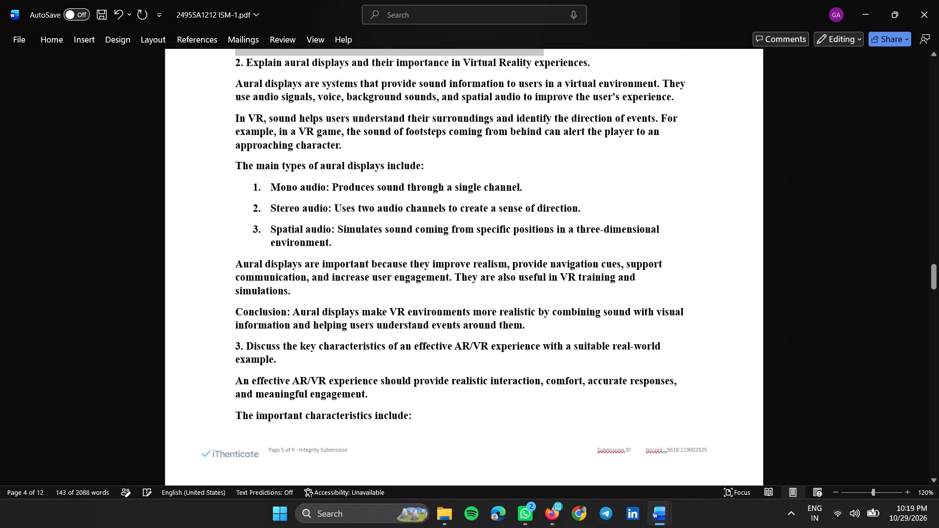
left_click_drag(233, 85, 500, 315)
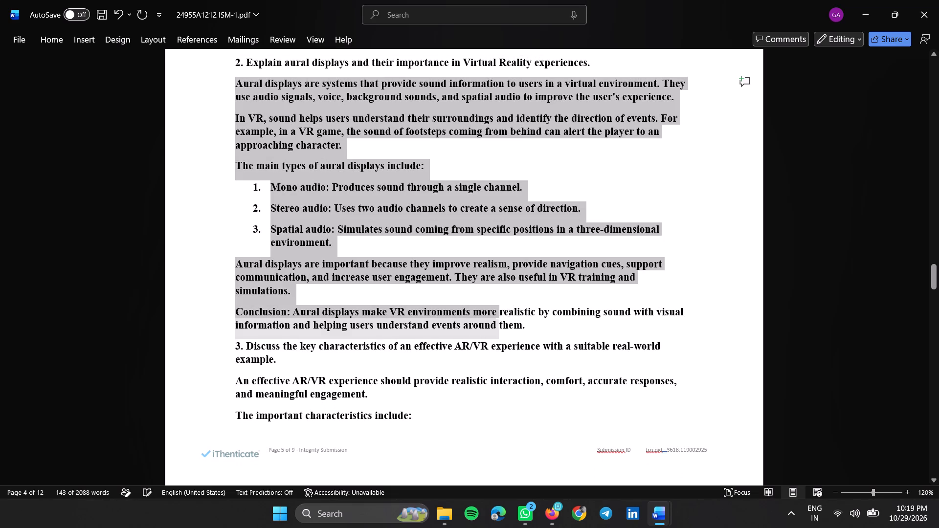
left_click_drag(500, 315, 527, 327)
key("ctrl+b")
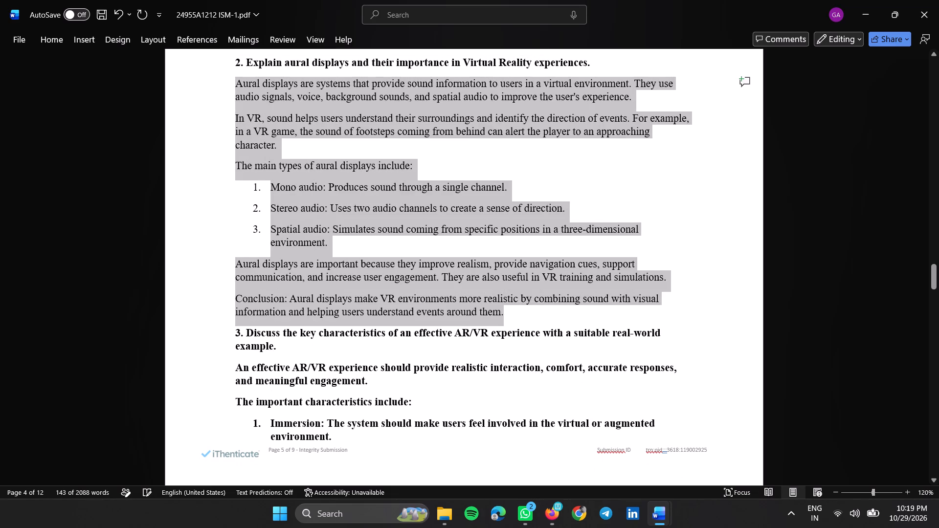
Remove the bold formatting from the full answers to questions 3, 4 and 5, leaving their question headings bold.
left_click_drag(237, 366, 407, 327)
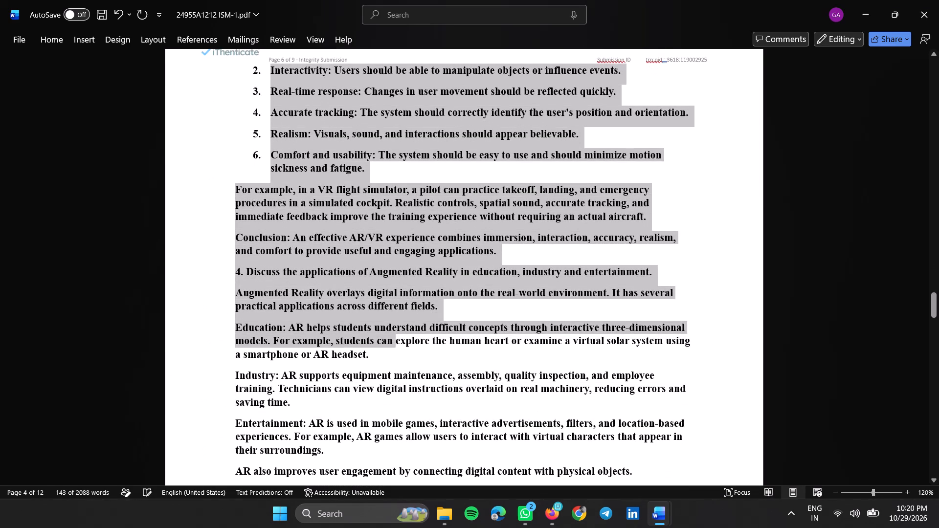
left_click_drag(407, 327, 547, 256)
key("ctrl+b")
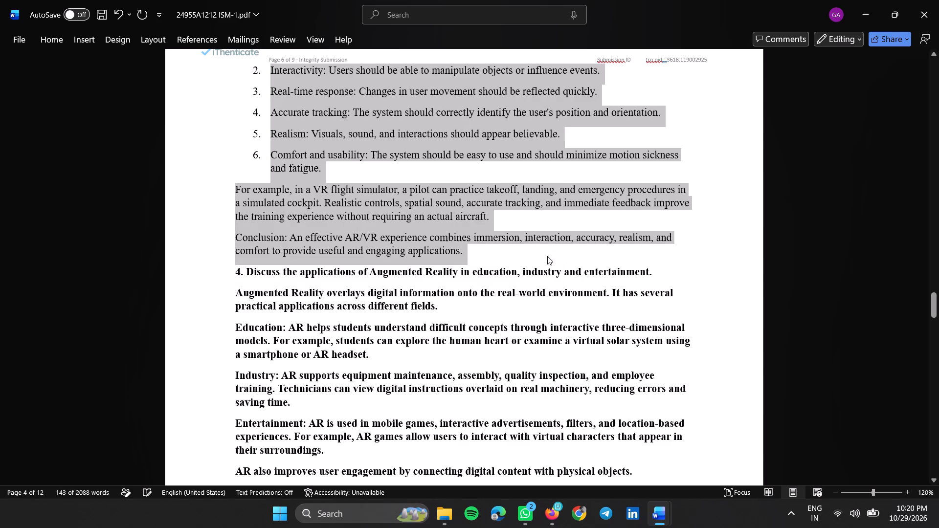
left_click(230, 296)
left_click_drag(230, 296, 400, 516)
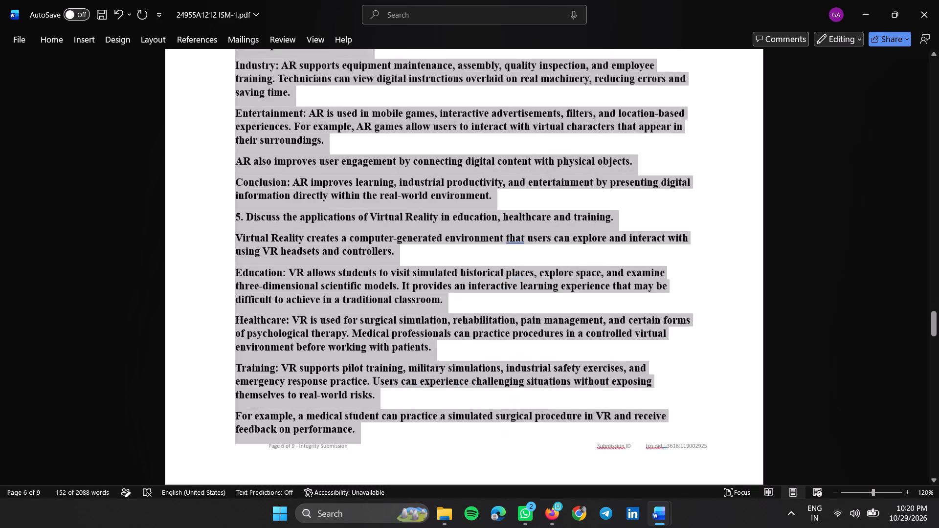
left_click_drag(400, 516, 527, 112)
key("ctrl+b")
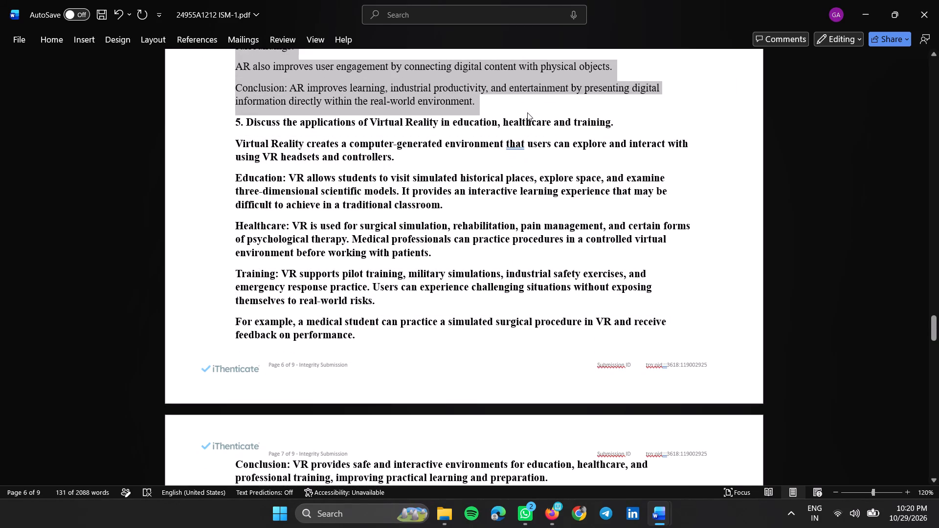
left_click(231, 143)
left_click_drag(231, 143, 349, 297)
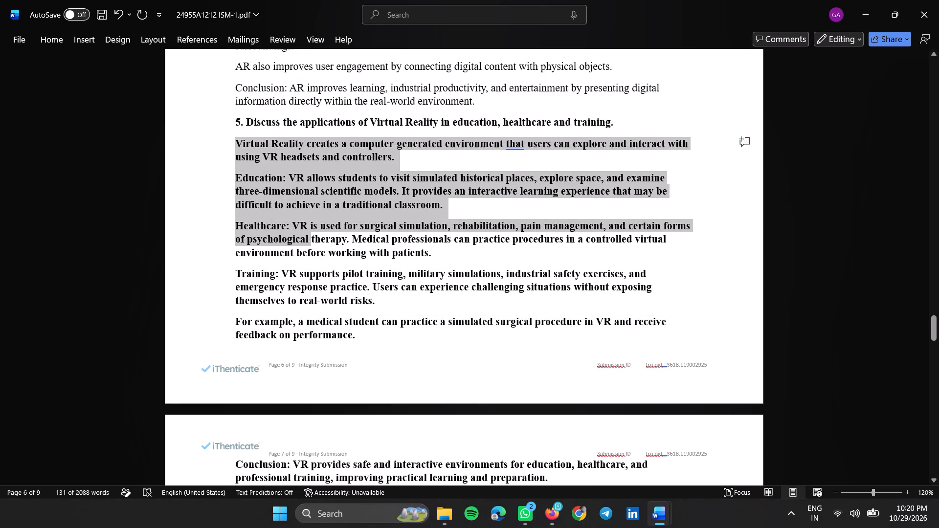
left_click_drag(349, 297, 611, 525)
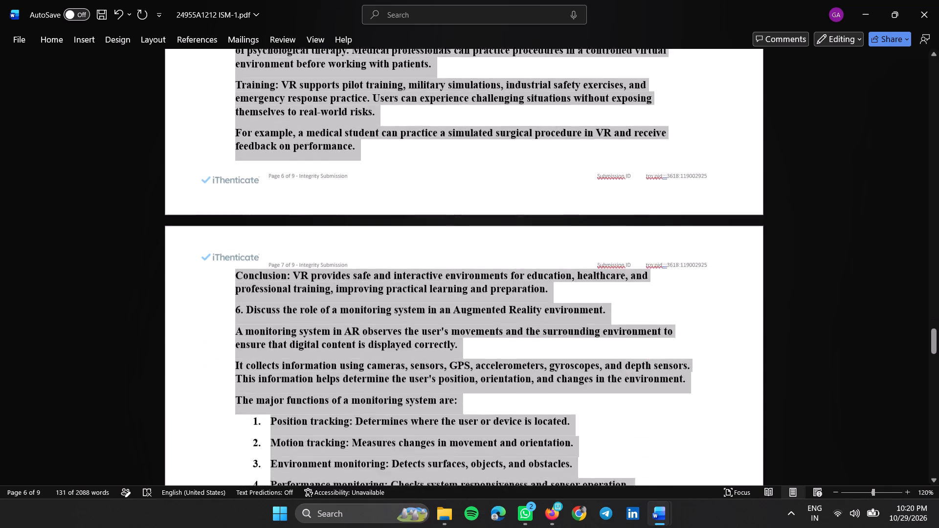
left_click_drag(611, 525, 551, 149)
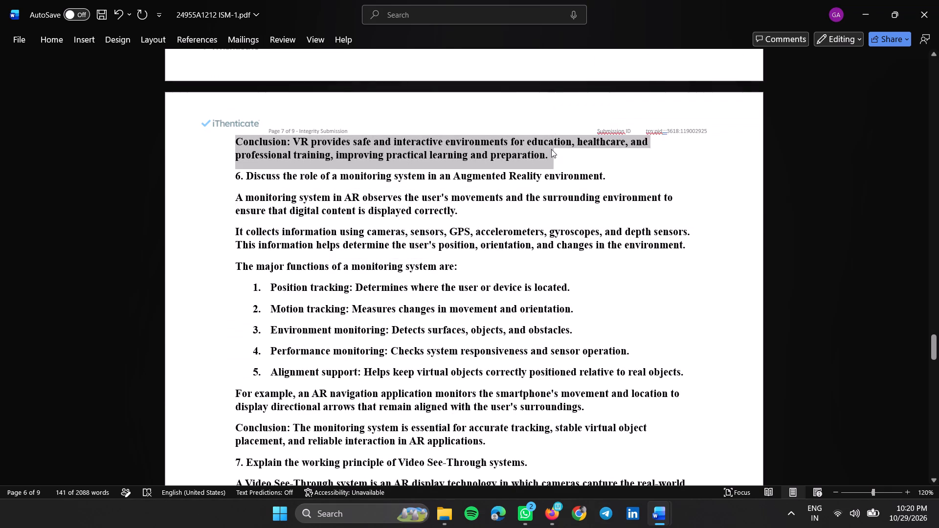
key("ctrl+b")
Remove the bold from the monitoring-system answer up to its example paragraph and from the whole Video See-Through answer under question 7.
left_click(233, 198)
left_click_drag(233, 198, 319, 317)
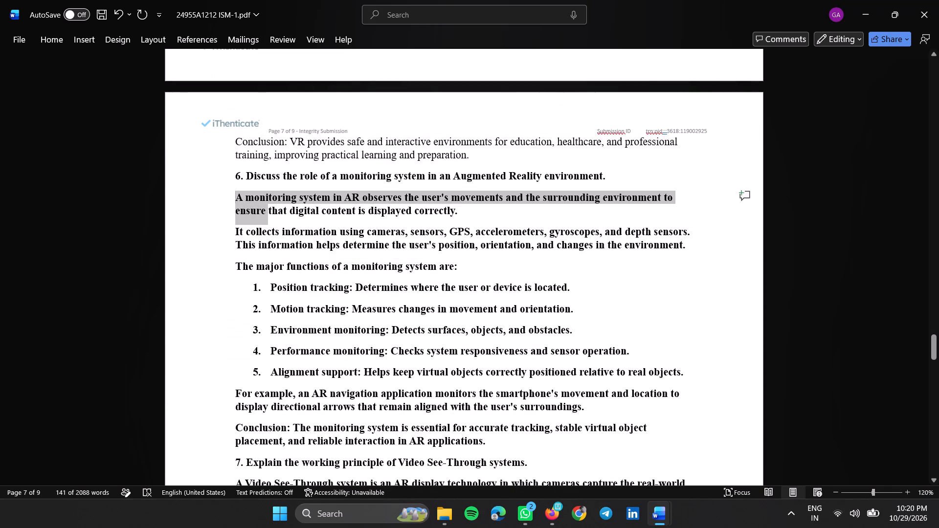
left_click_drag(319, 317, 606, 406)
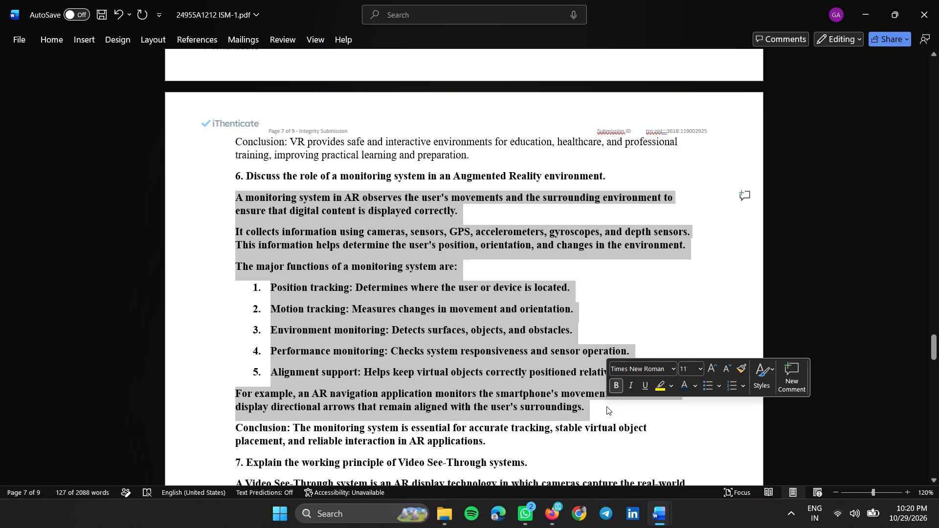
key("ctrl+b")
scroll(442, 376, "down", 1)
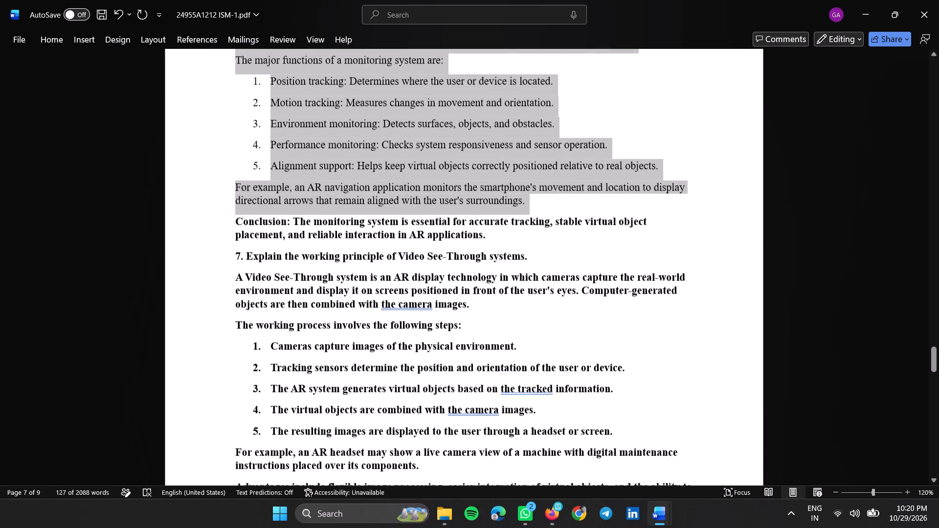
left_click_drag(232, 276, 405, 366)
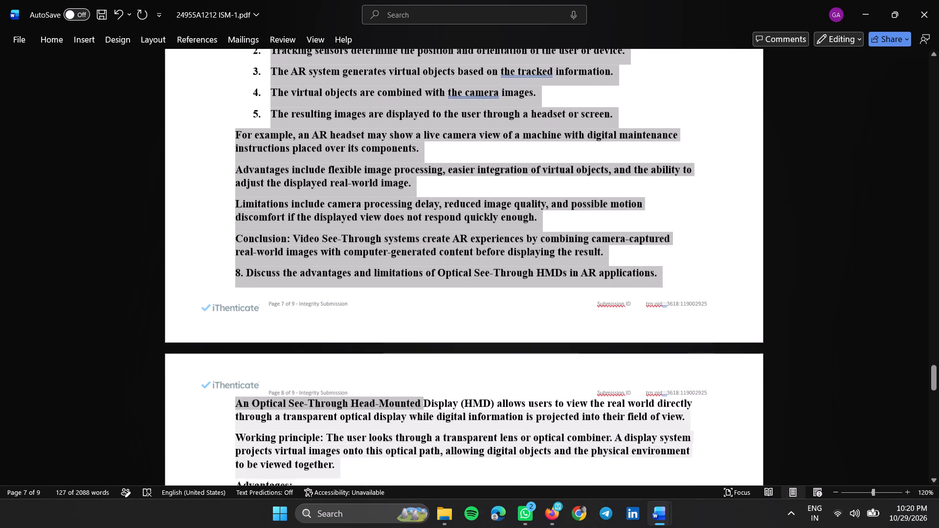
left_click_drag(405, 366, 635, 250)
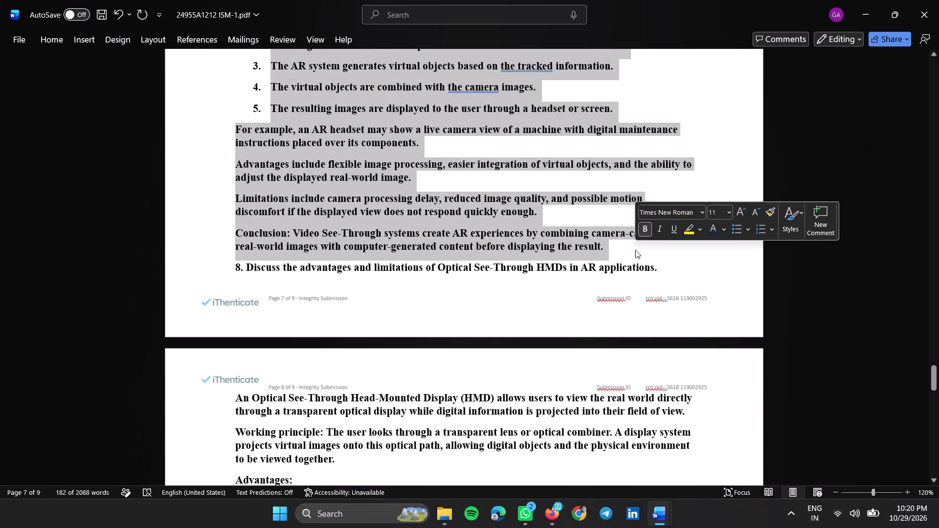
key("ctrl+b")
Remove the bold formatting from the answers to questions 8, 9 and 10, through the final conclusion paragraph.
scroll(379, 279, "down", 1)
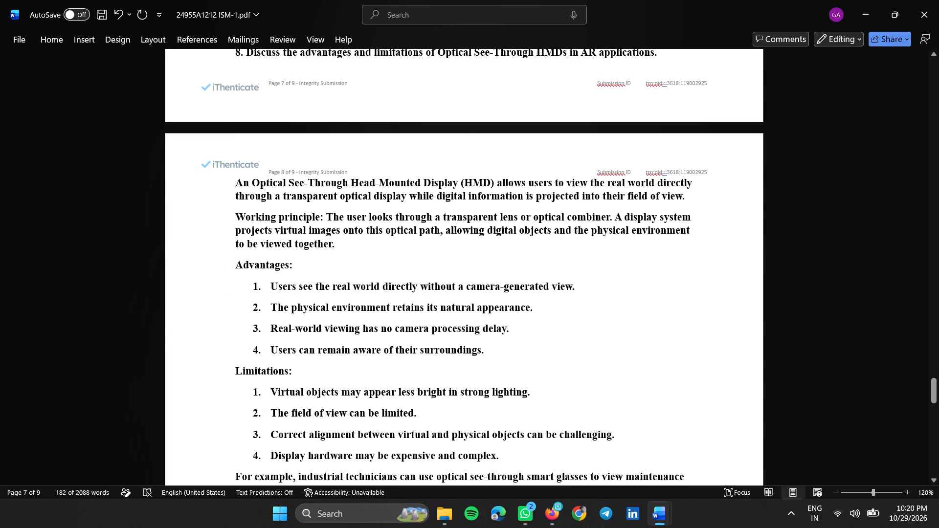
left_click_drag(234, 183, 495, 493)
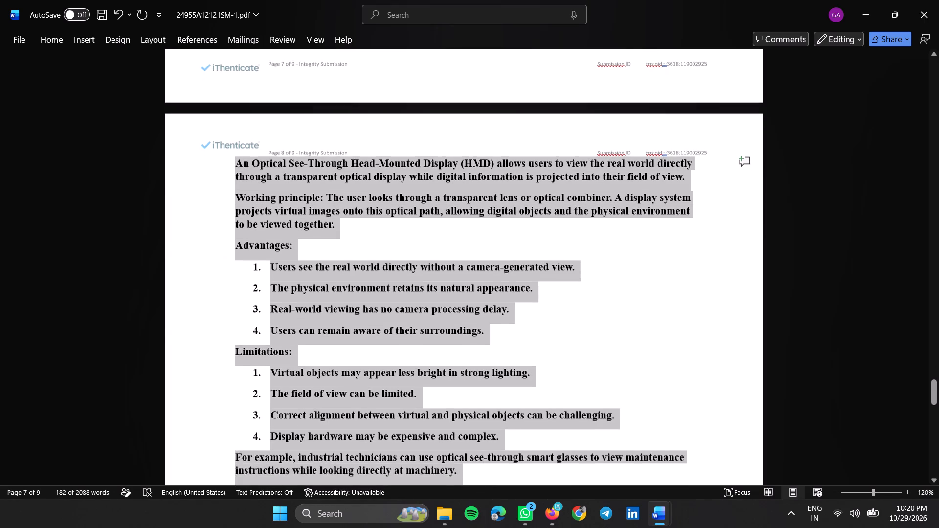
left_click_drag(495, 493, 586, 273)
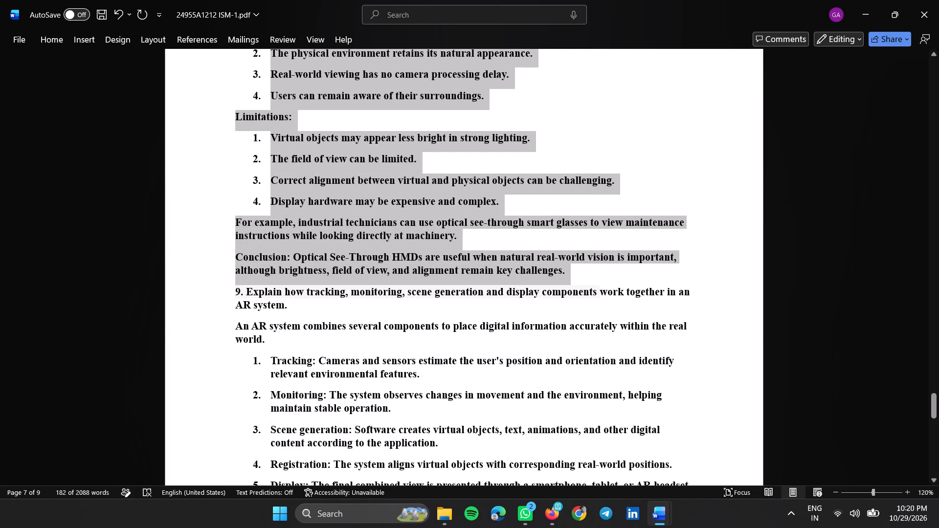
left_click_drag(586, 273, 586, 273)
key("ctrl+b")
scroll(406, 308, "down", 1)
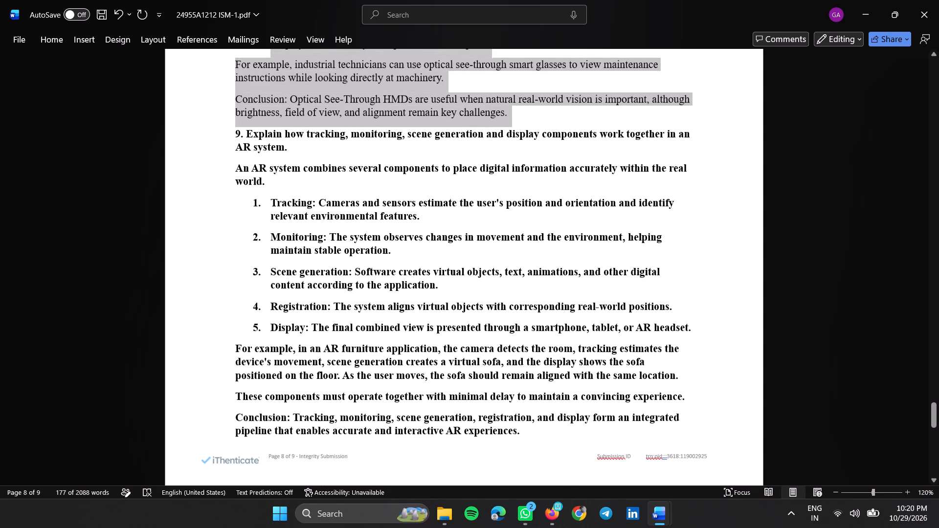
left_click_drag(234, 166, 449, 366)
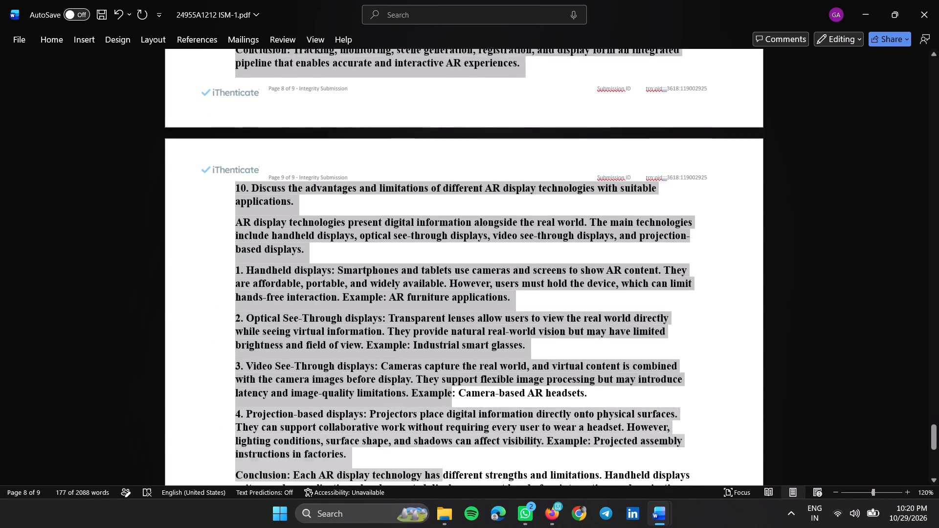
left_click_drag(449, 366, 547, 58)
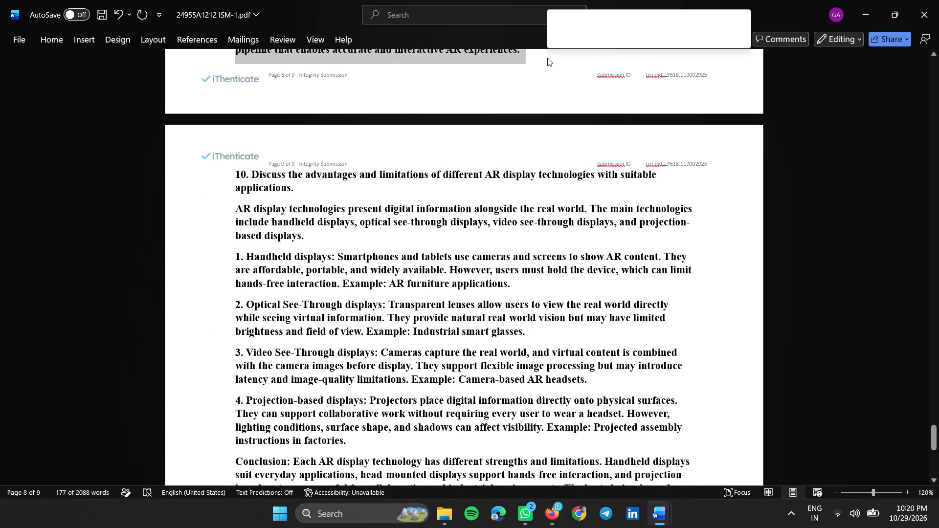
key("ctrl+b")
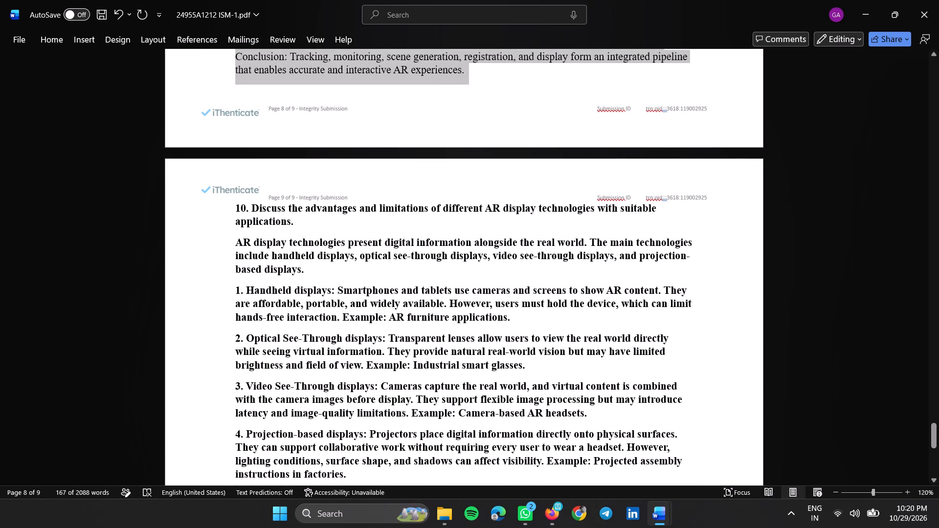
left_click_drag(231, 239, 533, 394)
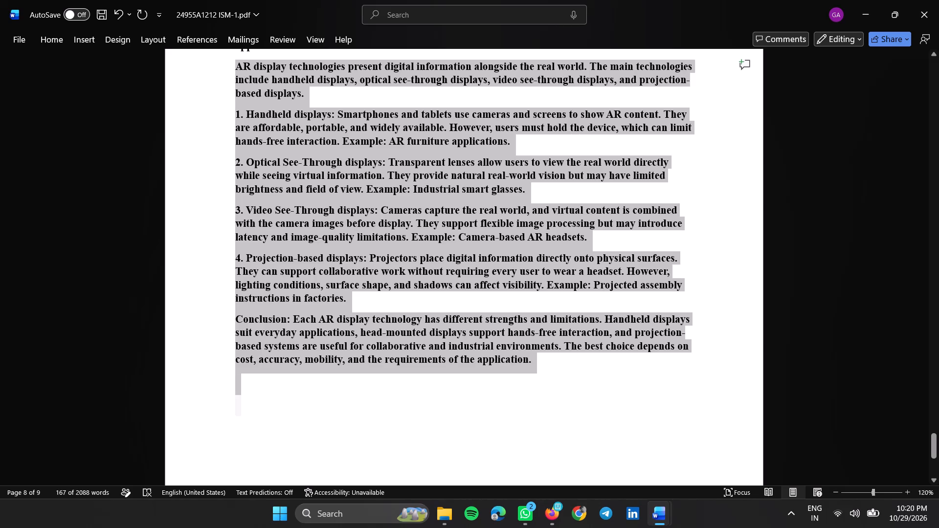
left_click_drag(533, 394, 557, 381)
key("ctrl+b")
Look back through the reformatted document up to its cover page and switch to ARVR_AAT-1.docx.
left_click(447, 326)
scroll(447, 326, "up", 1)
scroll(450, 338, "up", 20)
scroll(450, 338, "up", 20)
scroll(450, 338, "up", 2)
scroll(450, 338, "down", 20)
scroll(450, 338, "down", 6)
scroll(450, 338, "up", 20)
scroll(450, 338, "up", 20)
scroll(450, 338, "up", 20)
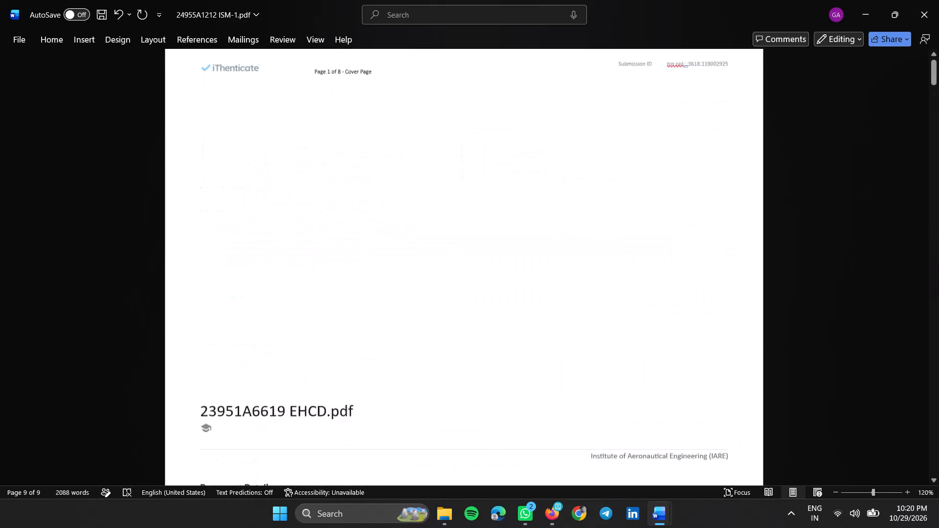
scroll(450, 338, "up", 20)
scroll(450, 338, "up", 20)
scroll(450, 338, "up", 19)
scroll(450, 338, "down", 1)
key("alt+Tab")
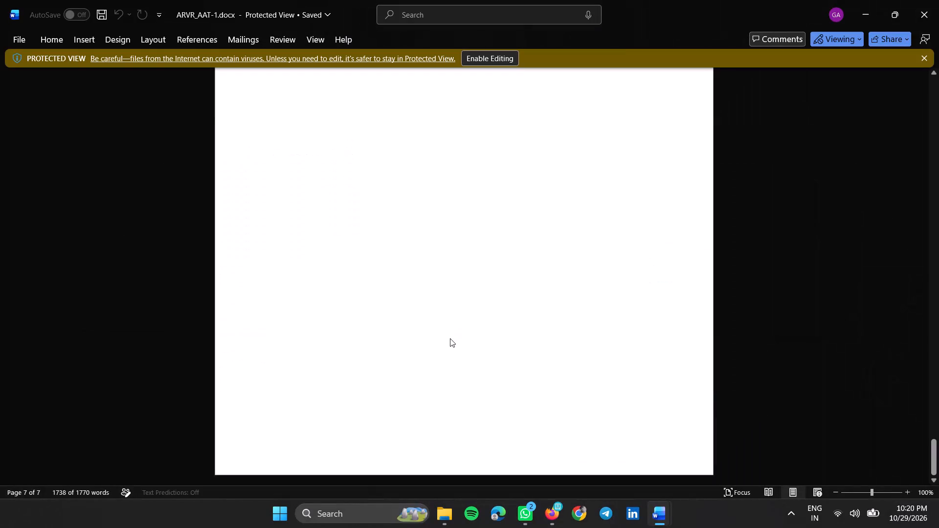
Replace the subject on the report's assignment cover with "Augmented Reality and Virtual Reality", copied from the ARVR_AAT-1.docx cover.
scroll(459, 175, "up", 20)
scroll(459, 175, "up", 4)
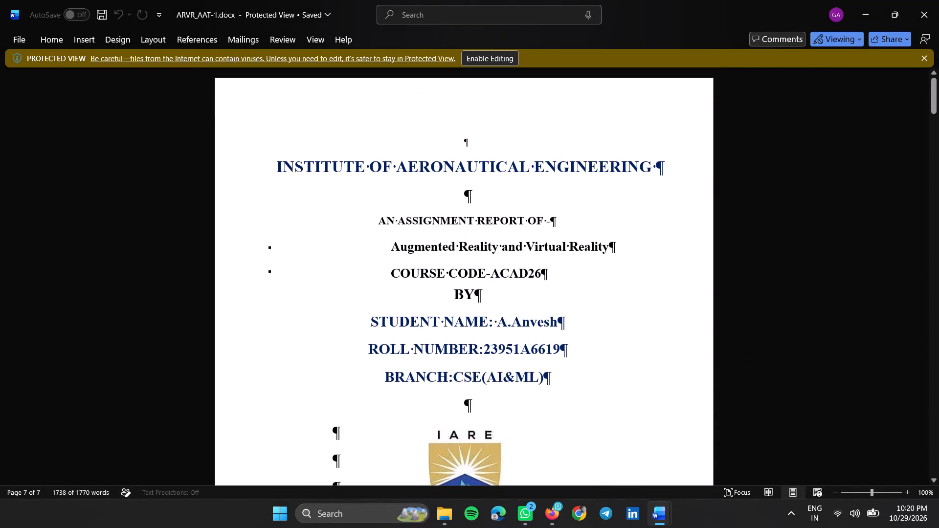
left_click_drag(608, 245, 388, 251)
key("ctrl+c")
key("alt+Tab")
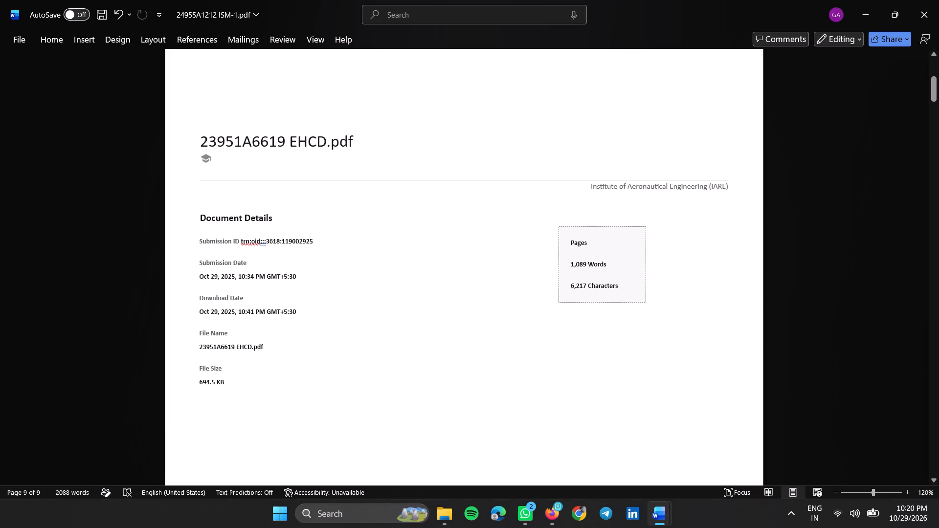
scroll(391, 282, "down", 6)
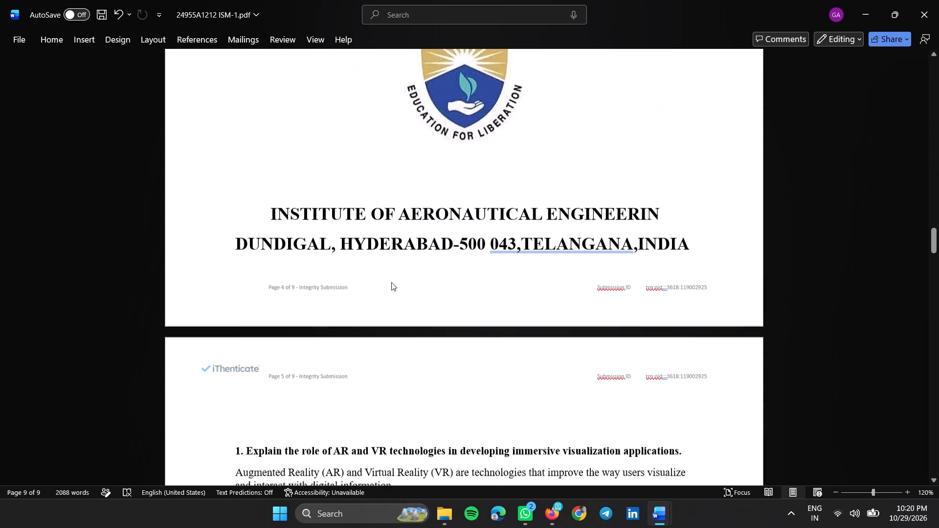
scroll(553, 160, "up", 2)
scroll(578, 112, "up", 1)
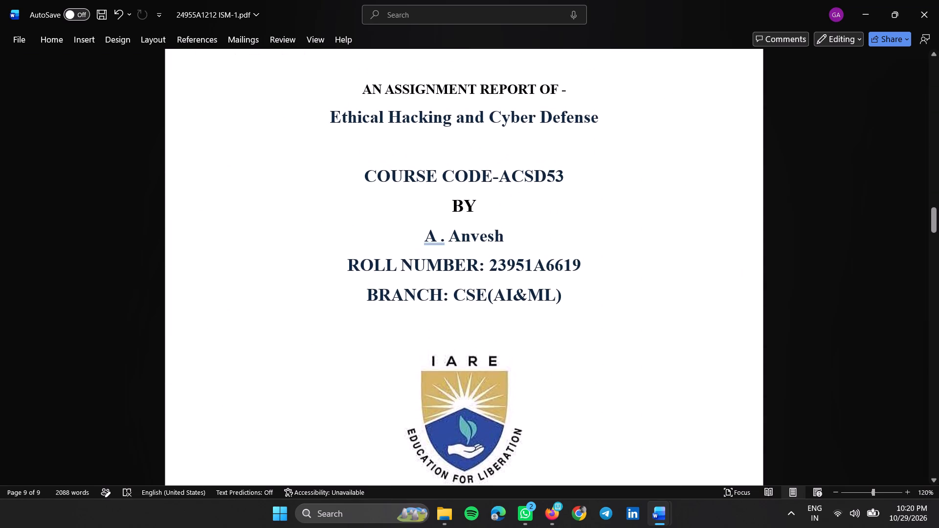
left_click(603, 120)
key("ctrl+BackSpace")
key("ctrl+BackSpace")
key("ctrl+BackSpace")
key("ctrl+BackSpace")
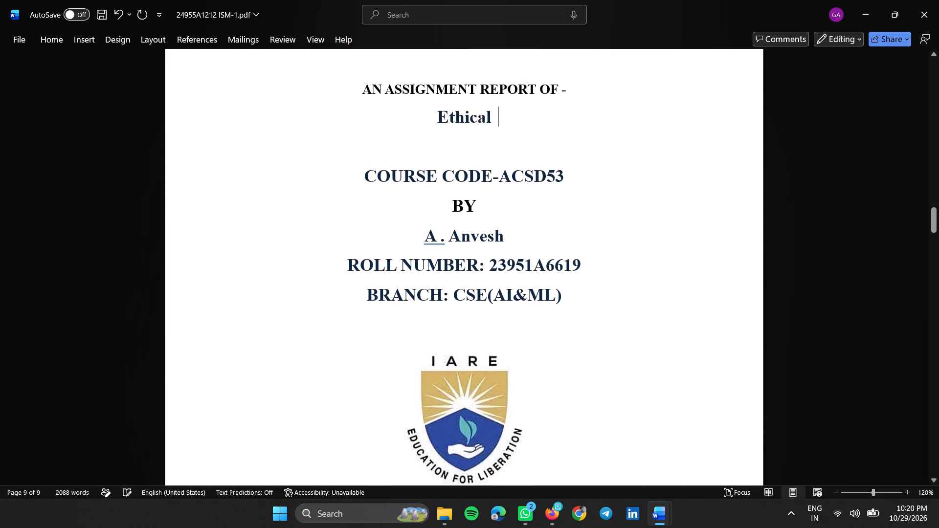
key("ctrl+BackSpace")
key("ctrl+v")
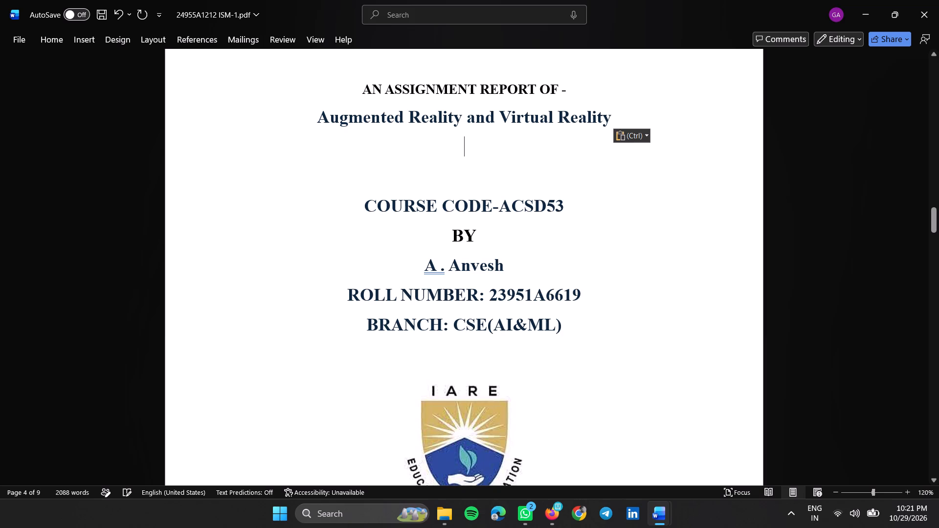
Replace the course code on the report's assignment cover with ACAD26, copied from ARVR_AAT-1.docx.
key("alt+Tab")
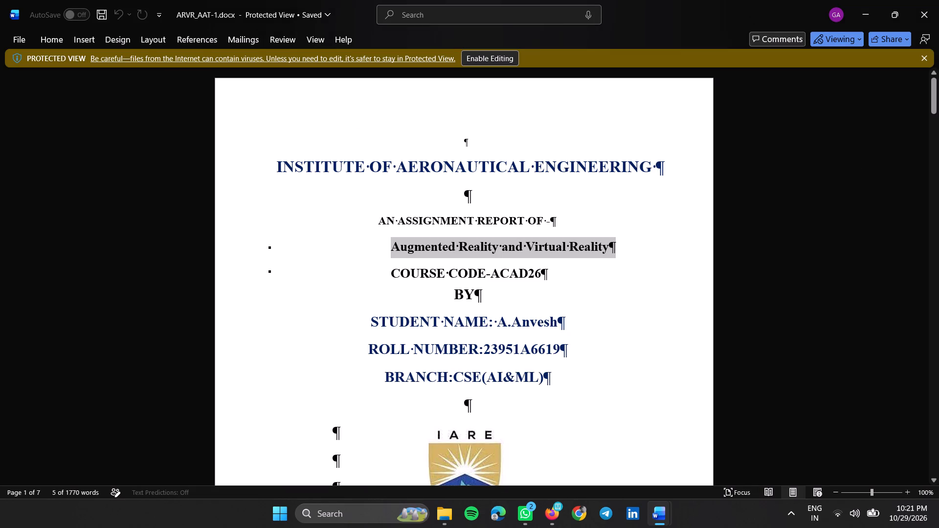
double_click(514, 278)
key("ctrl+c")
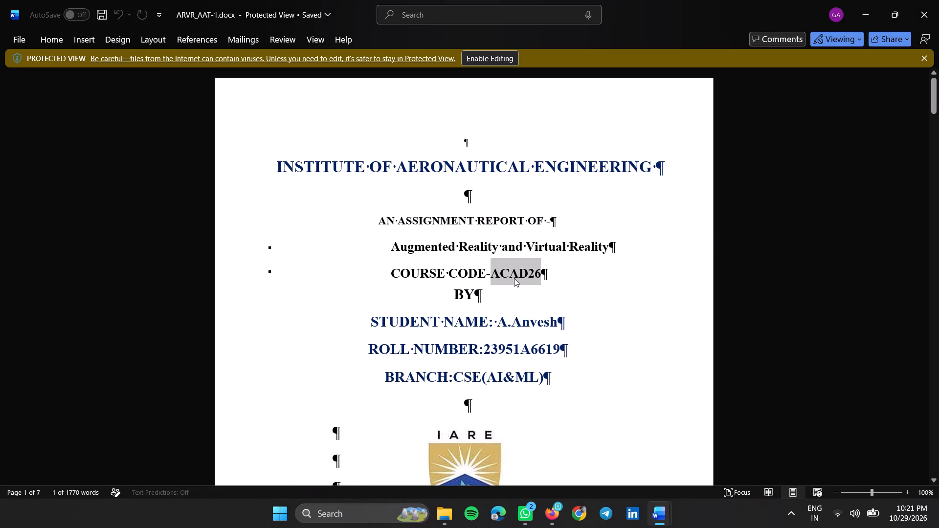
key("alt+Tab")
left_click(565, 206)
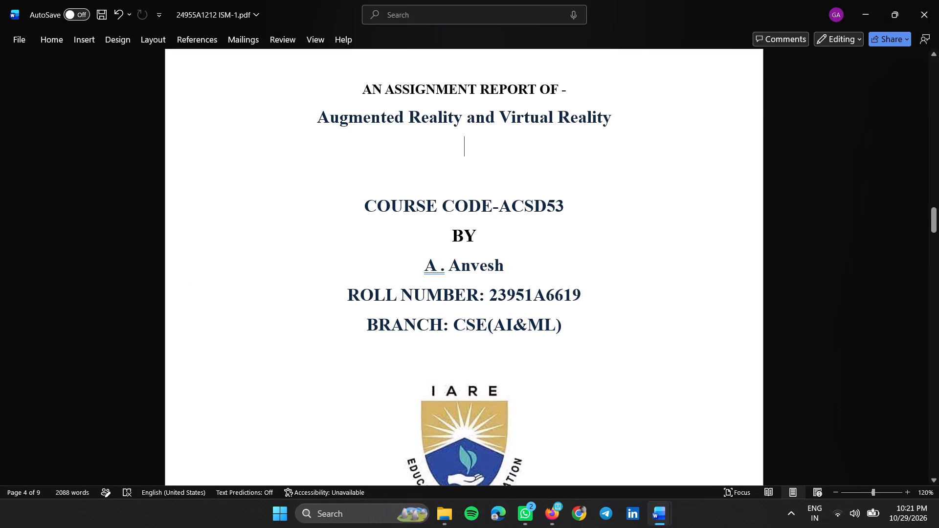
key("ctrl+BackSpace")
key("ctrl+v")
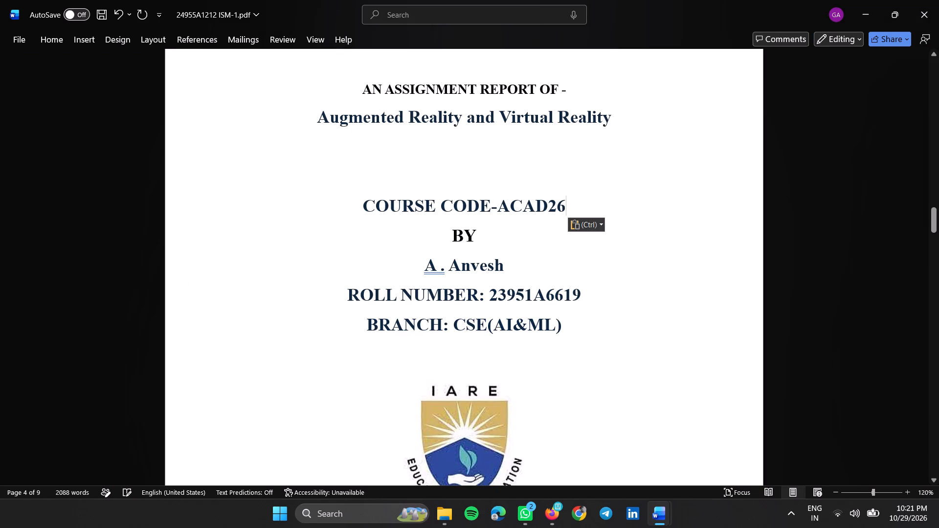
Change the subject abbreviation in the large PDF title on the report's first page to ARVR.
scroll(523, 213, "up", 1)
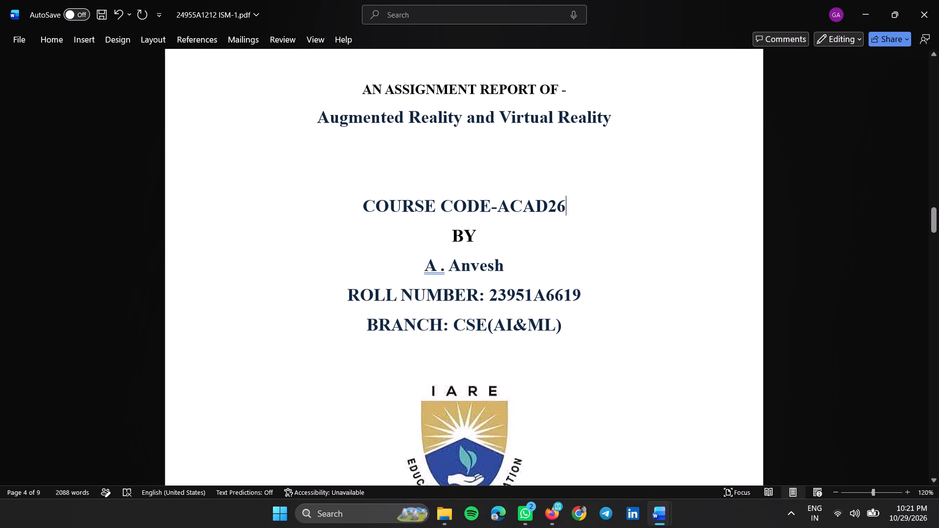
scroll(523, 213, "up", 5)
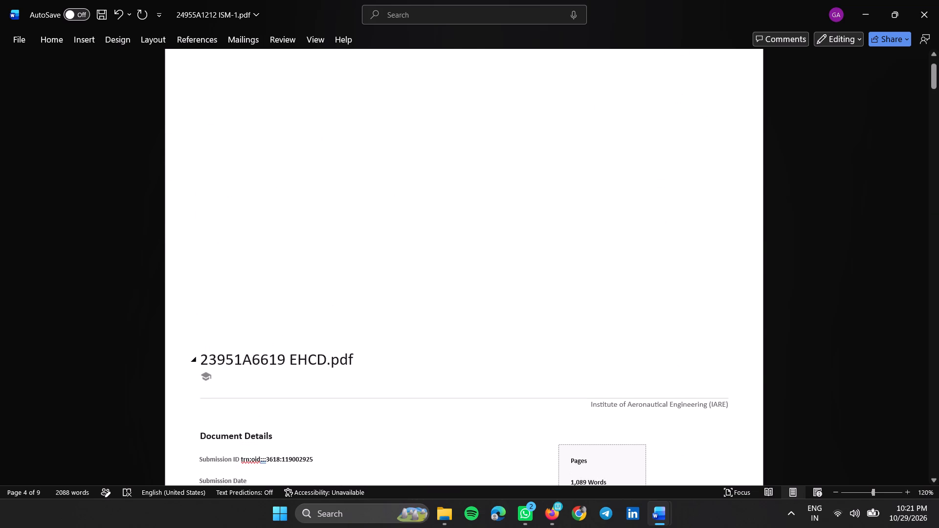
left_click(328, 360)
key("BackSpace")
key("BackSpace")
key("BackSpace")
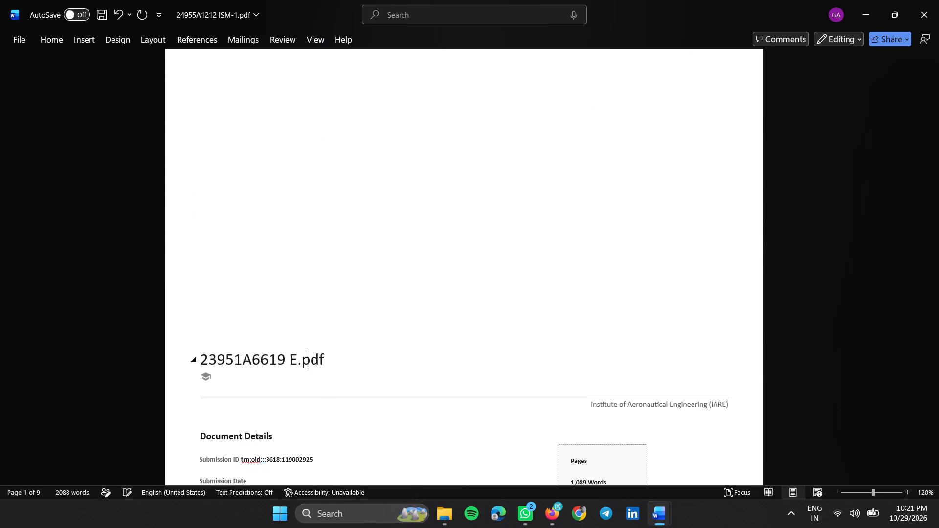
key("BackSpace")
type("ARVR")
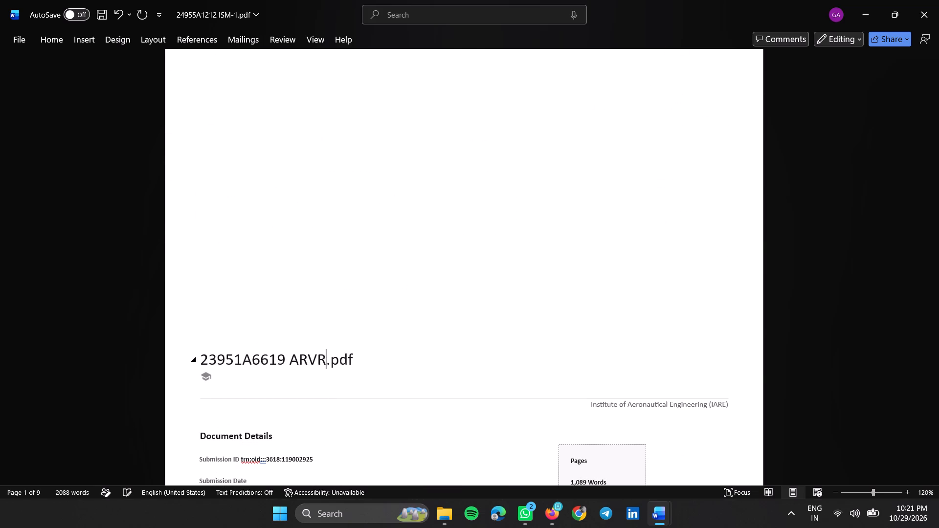
Change the subject abbreviation in the File Name entry under Document Details to ARVR.
scroll(328, 360, "down", 1)
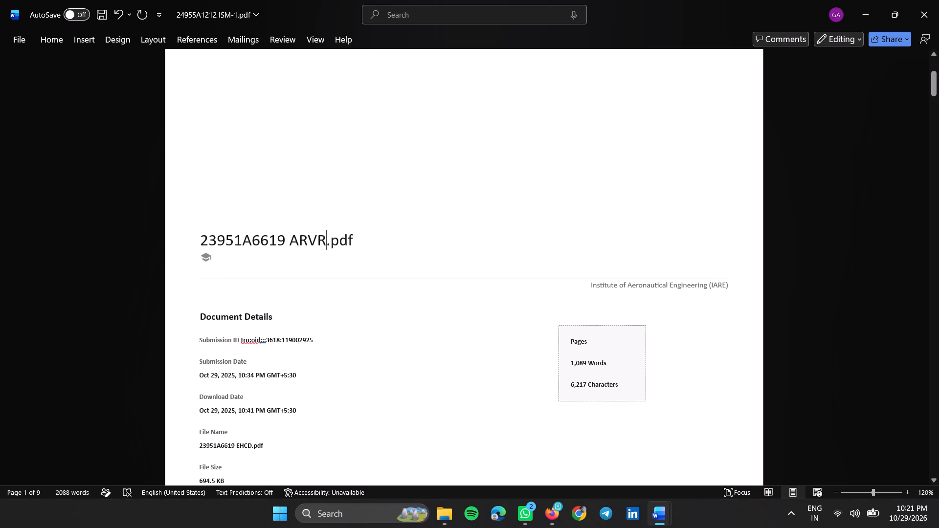
left_click(247, 445)
key("Right")
key("BackSpace")
key("BackSpace")
key("BackSpace")
key("BackSpace")
type("ARVR")
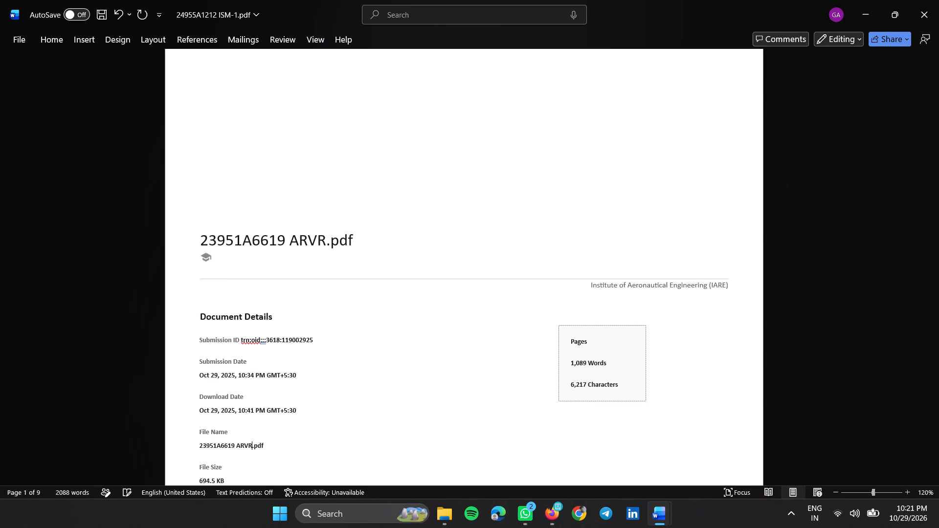
Print the whole report with Microsoft Print to PDF, replacing ANVESH ARVR.pdf in the AAT-1 VII SEM folder.
key("ctrl+p")
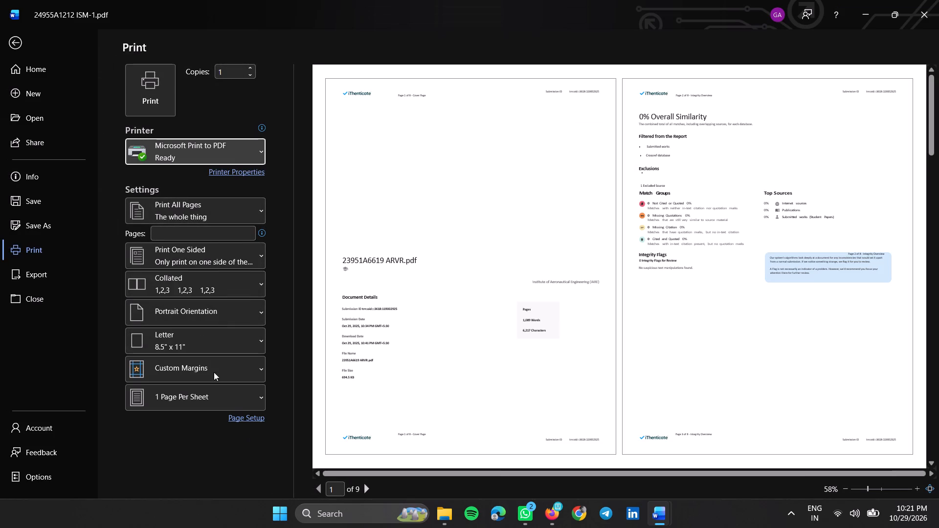
left_click(145, 88)
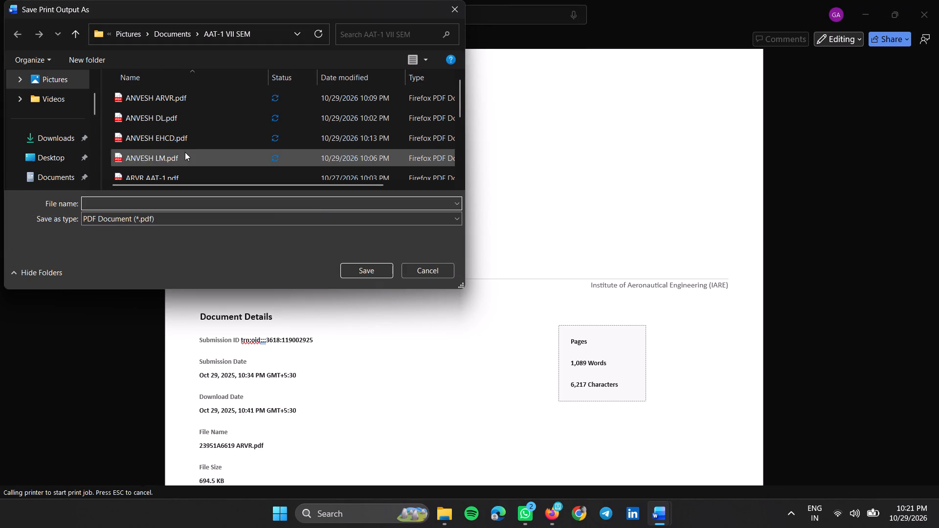
left_click(190, 100)
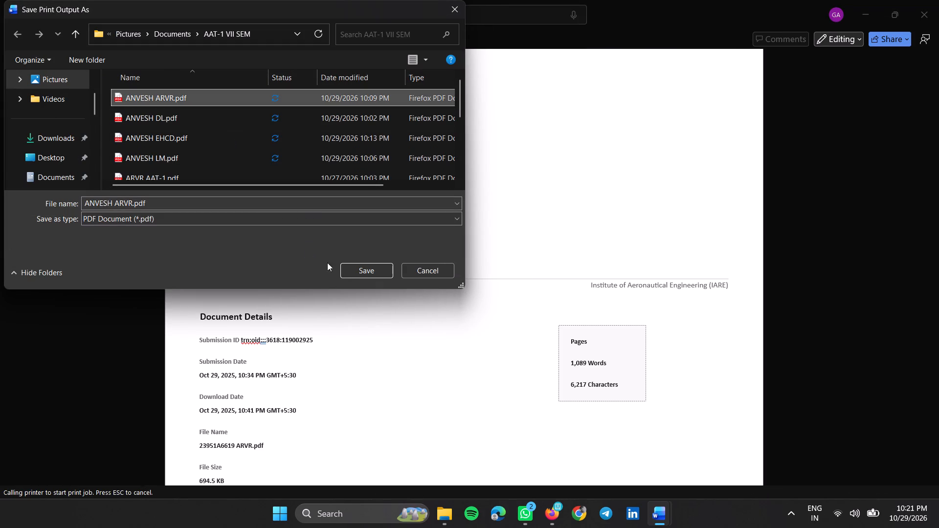
left_click(348, 272)
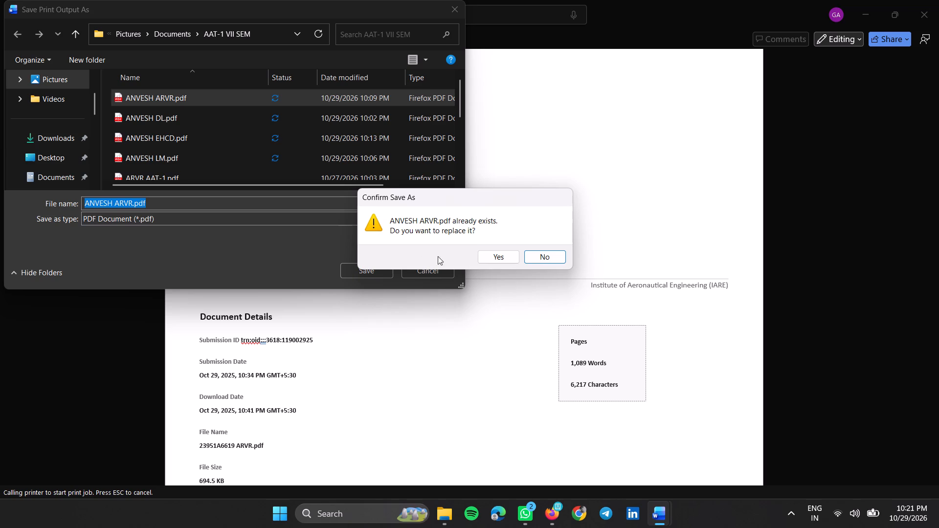
left_click(501, 253)
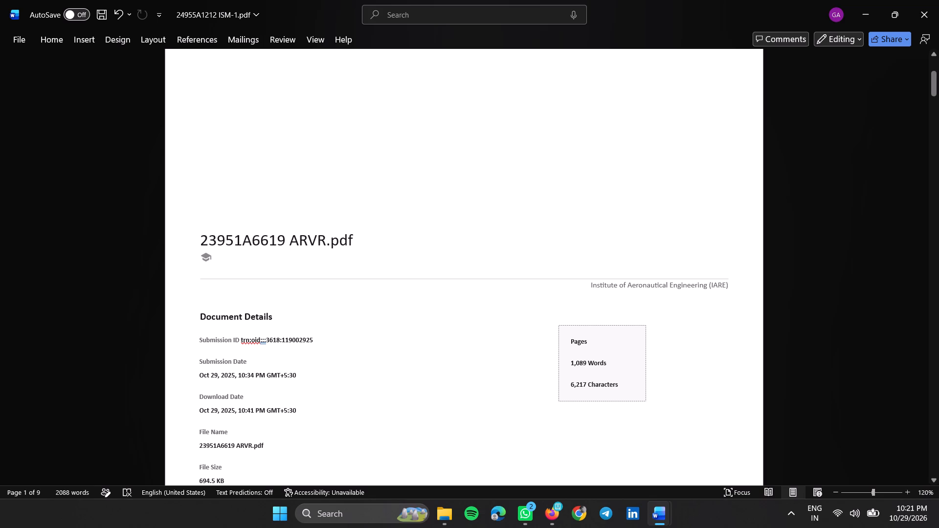
Look over the report document from its first page down to the integrity overview page.
scroll(606, 320, "down", 2)
scroll(443, 340, "down", 1)
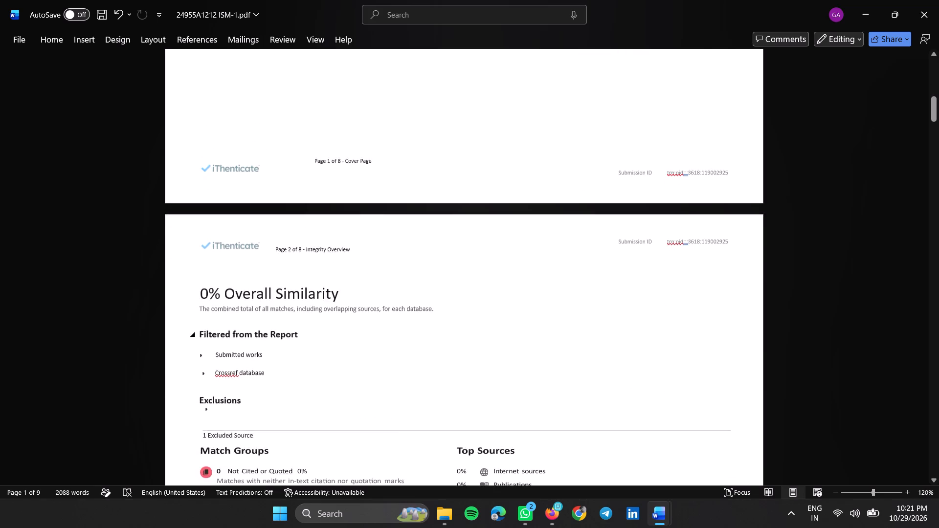
Look over the report from the integrity overview page down to the assignment cover page with its subject, course code and student details.
scroll(443, 340, "down", 6)
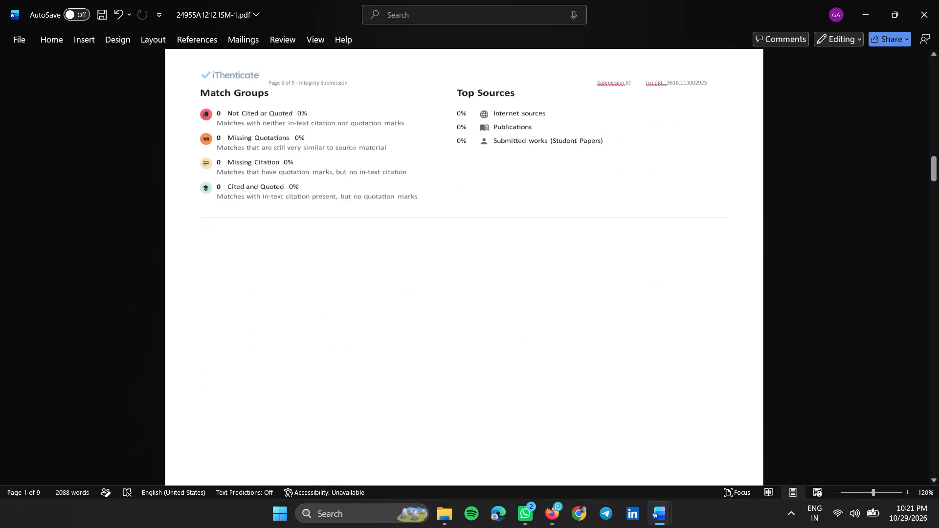
scroll(443, 340, "down", 5)
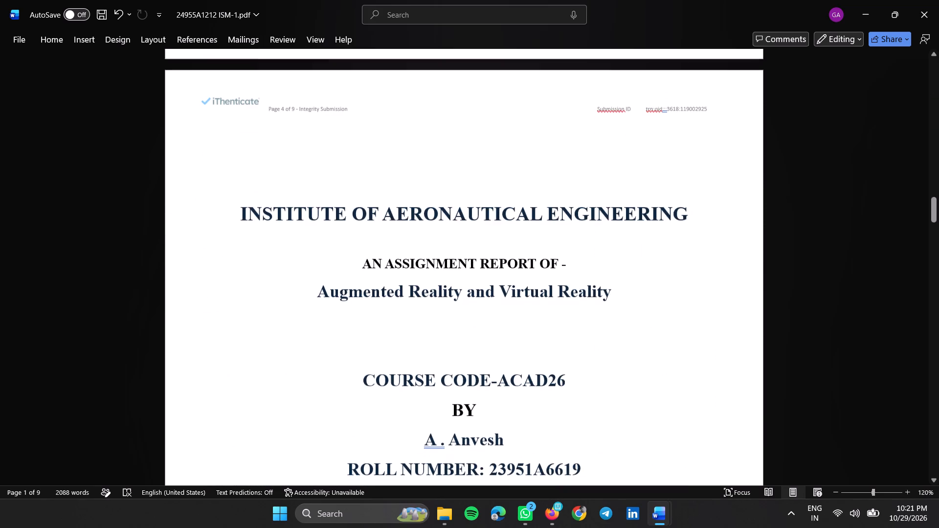
scroll(443, 340, "down", 1)
Switch from the report document to WhatsApp.
key("alt+Tab")
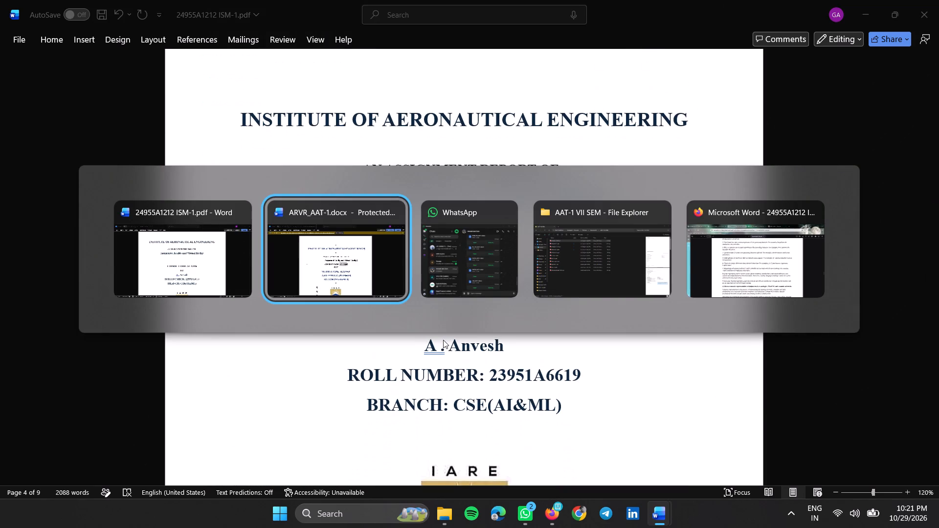
key("alt+Tab")
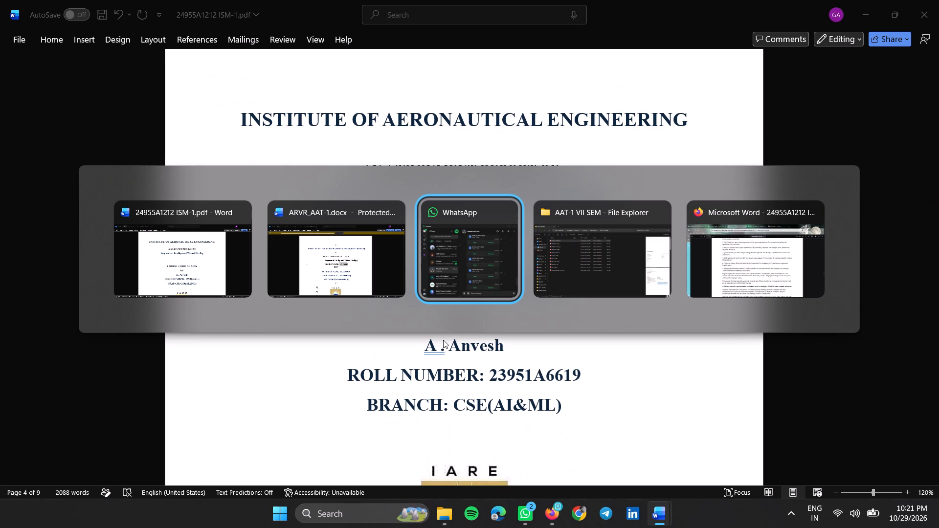
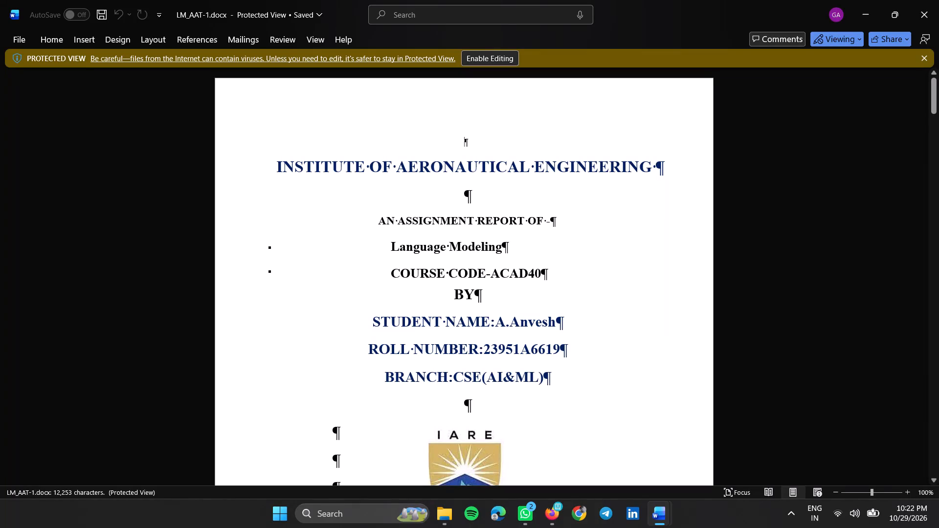
Copy the assignment-report line and Language Modeling title from LM_AAT-1.docx over the Augmented Reality and Virtual Reality title on the report's assignment cover page.
left_click_drag(380, 218, 504, 254)
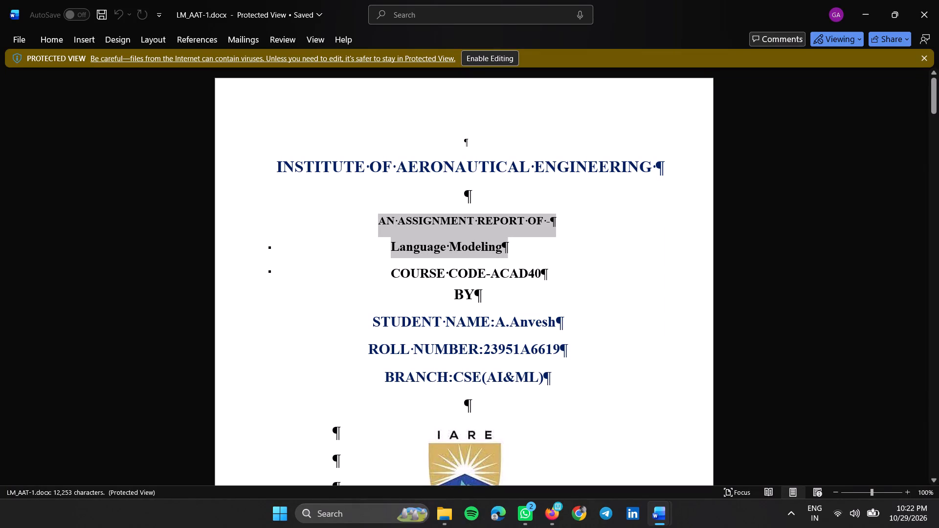
left_click_drag(504, 254, 504, 253)
key("ctrl+c")
key("alt+Tab")
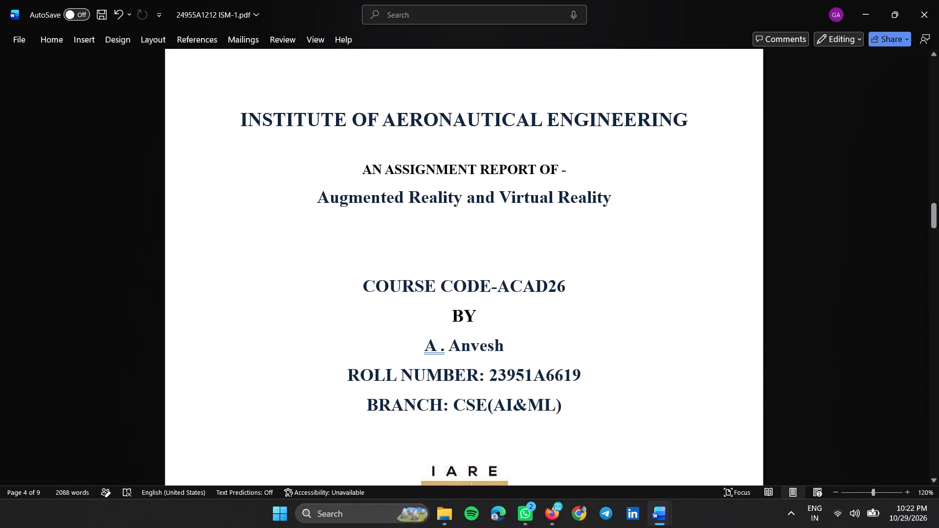
left_click_drag(625, 199, 421, 188)
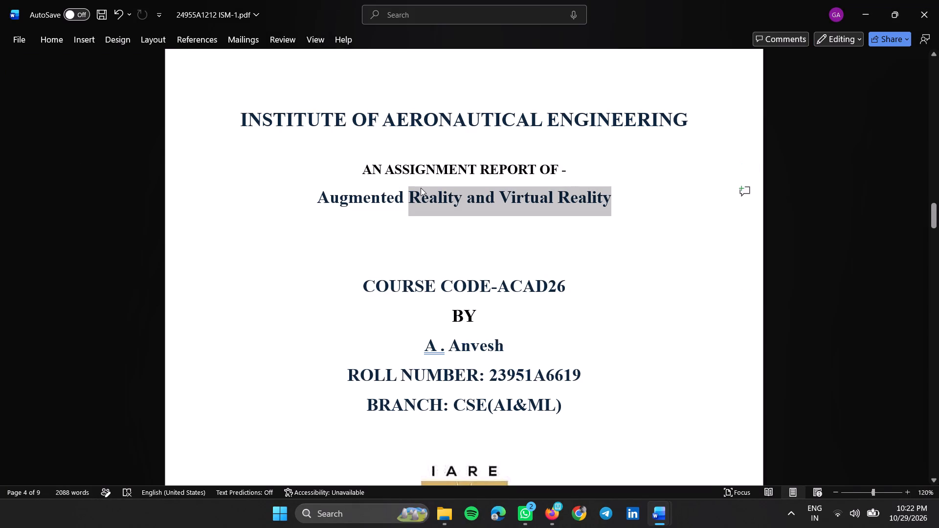
left_click(643, 205)
left_click_drag(643, 205, 454, 196)
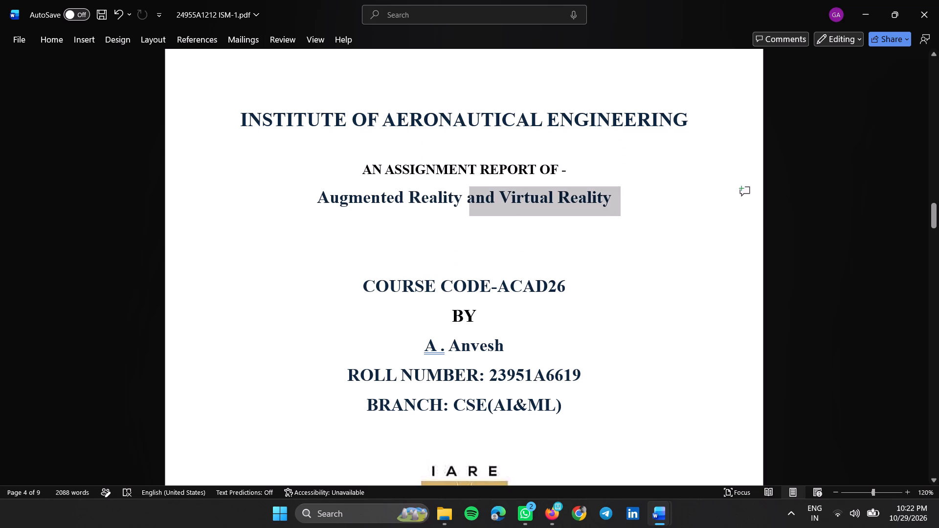
left_click_drag(454, 196, 320, 191)
key("ctrl+v")
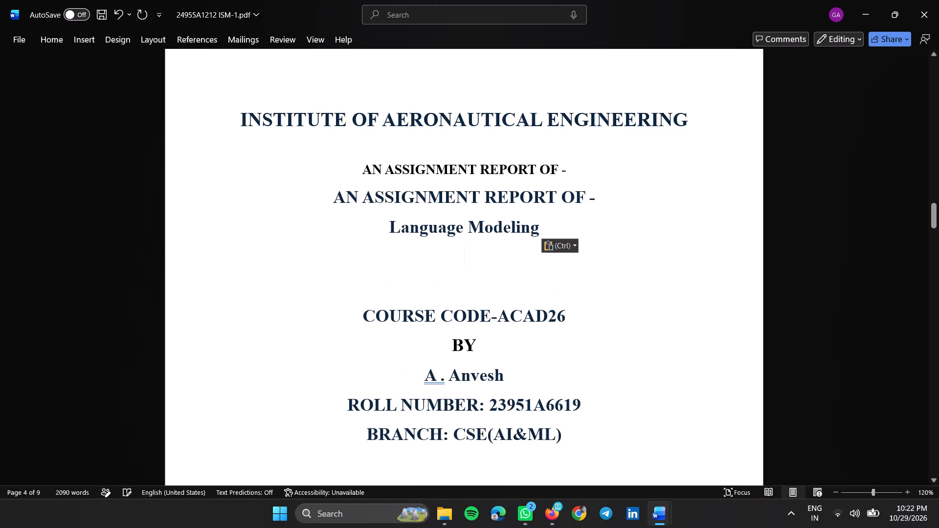
Delete the duplicate "AN ASSIGNMENT REPORT OF -" line directly above the Language Modeling title.
left_click(600, 206)
key("BackSpace")
key("BackSpace")
key("BackSpace")
key("BackSpace")
key("BackSpace")
key("BackSpace")
key("BackSpace")
key("BackSpace")
key("BackSpace")
key("BackSpace")
key("ctrl+BackSpace")
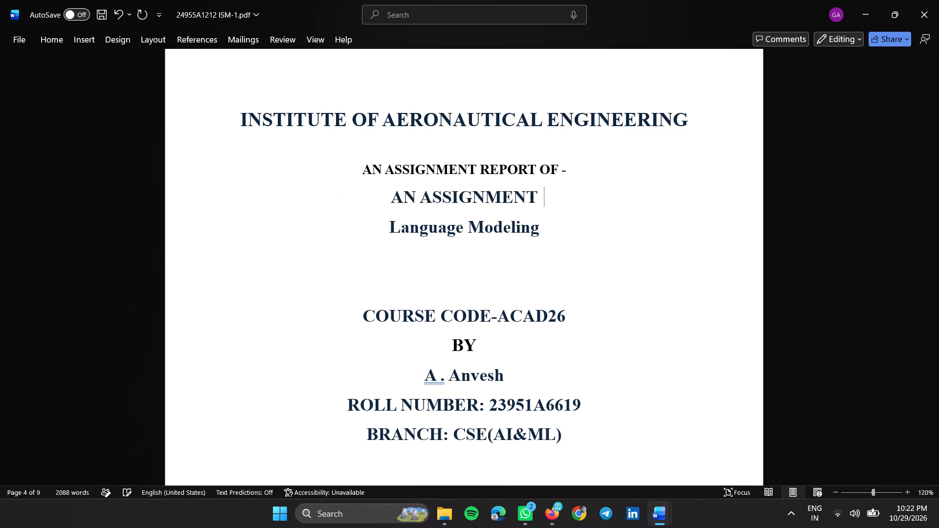
key("ctrl+BackSpace")
key("ctrl+BackSpace")
key("ctrl+BackSpace")
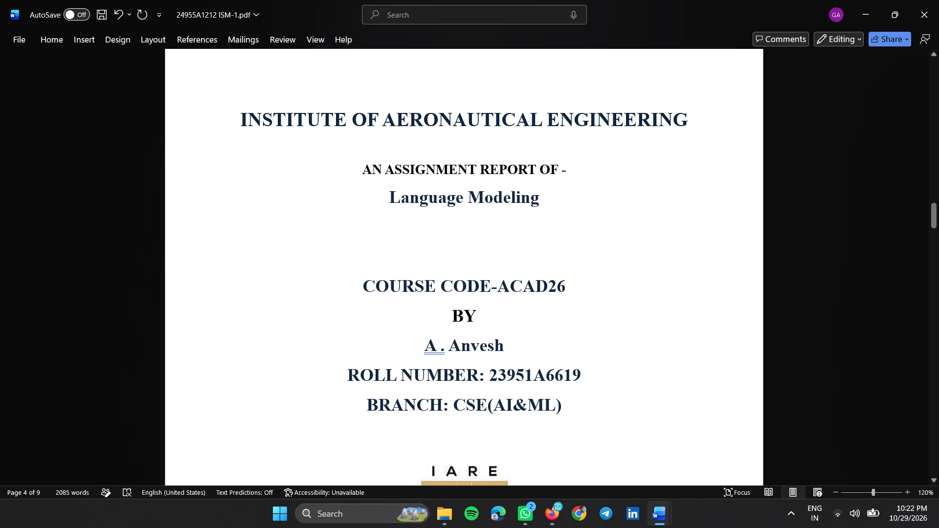
Switch back to the cover page of LM_AAT-1.docx.
key("alt+Tab")
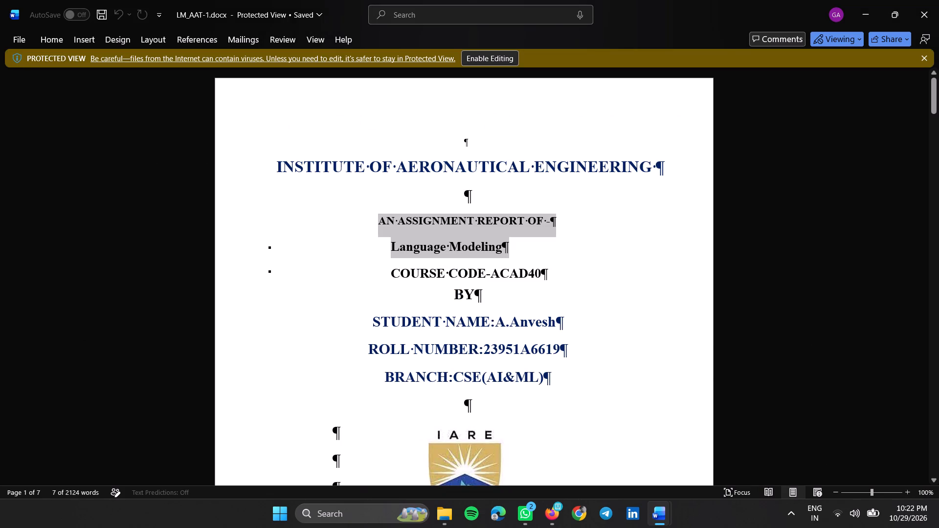
Replace the course code on the report's cover page with ACAD40, copied from the LM_AAT-1.docx cover.
double_click(511, 267)
key("ctrl+c")
key("alt+Tab")
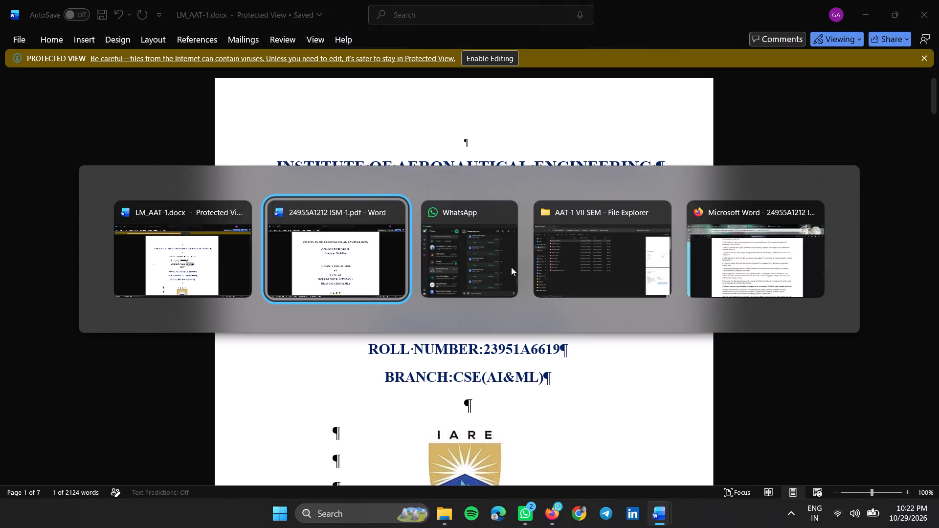
left_click(577, 282)
key("ctrl+BackSpace")
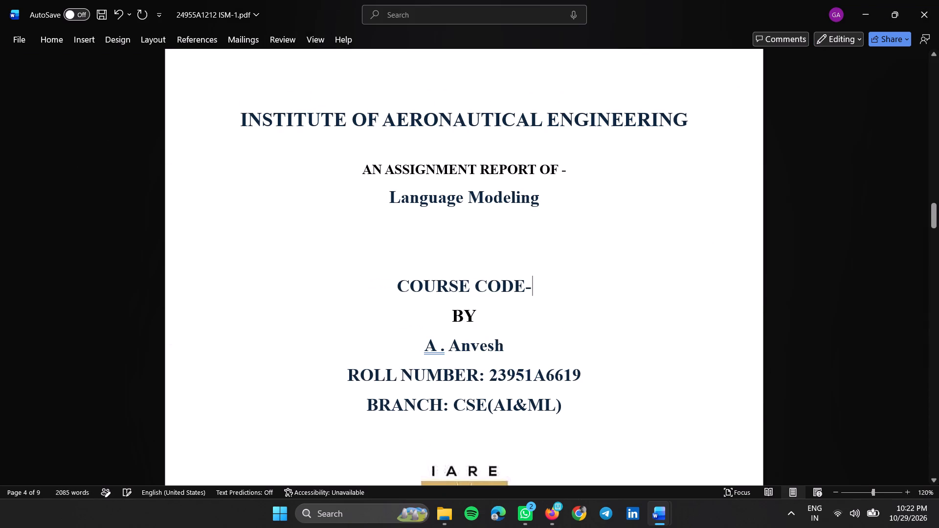
key("ctrl+v")
Change the subject abbreviation in the File Name entry under Document Details to LM.
scroll(511, 372, "up", 1)
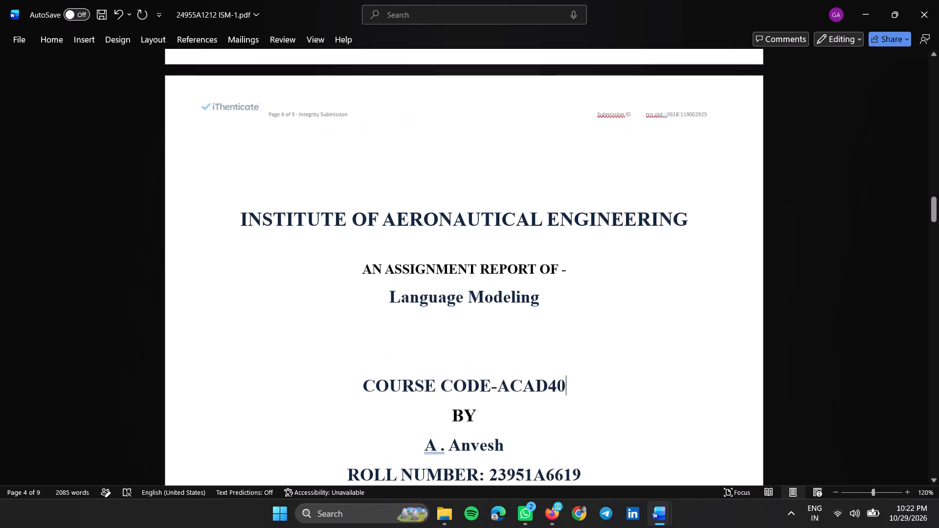
scroll(511, 372, "up", 7)
scroll(373, 284, "up", 4)
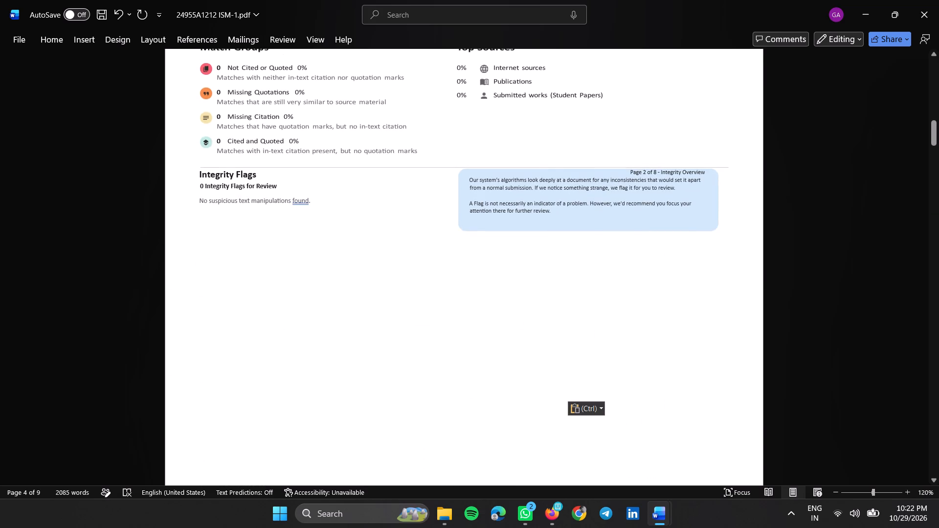
scroll(303, 218, "up", 3)
scroll(268, 373, "up", 1)
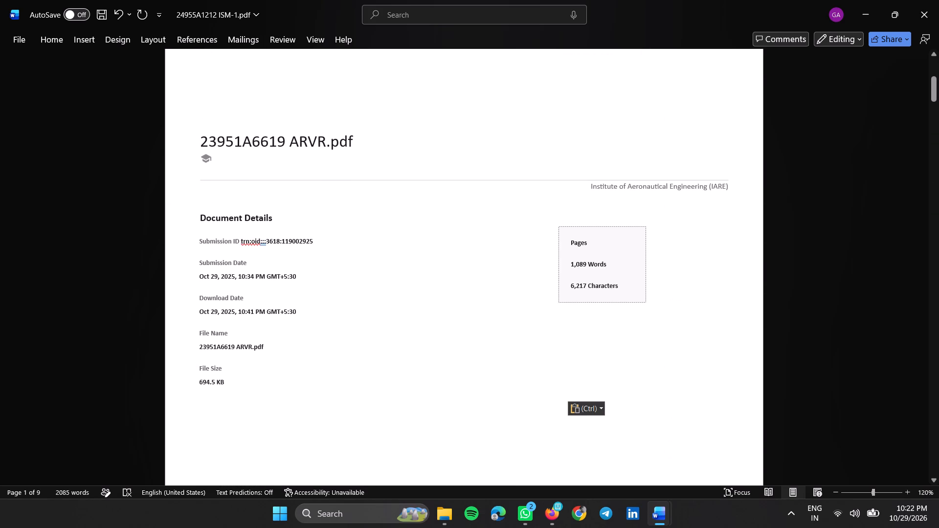
left_click(250, 348)
key("ctrl+BackSpace")
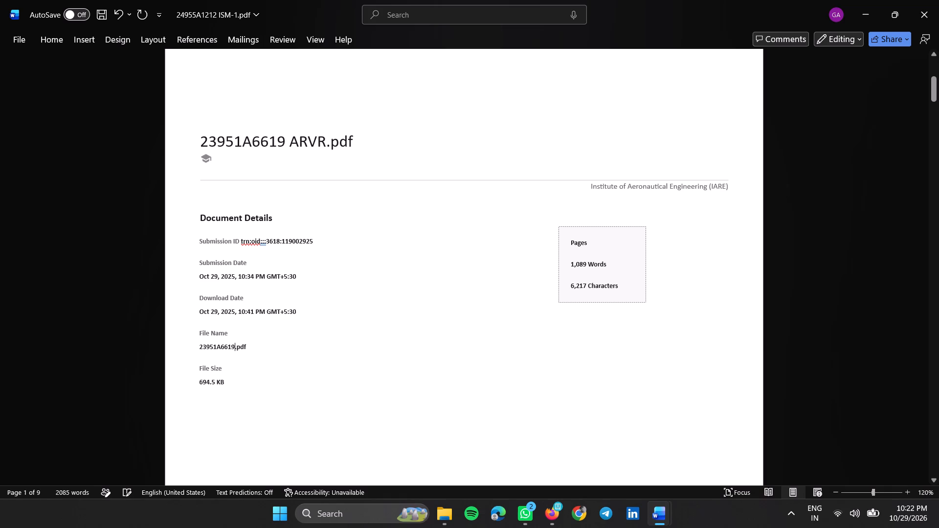
key("space")
type("LM")
Change the subject abbreviation in the large PDF title on the report's first page to LM.
left_click(321, 143)
key("Right")
key("BackSpace")
key("BackSpace")
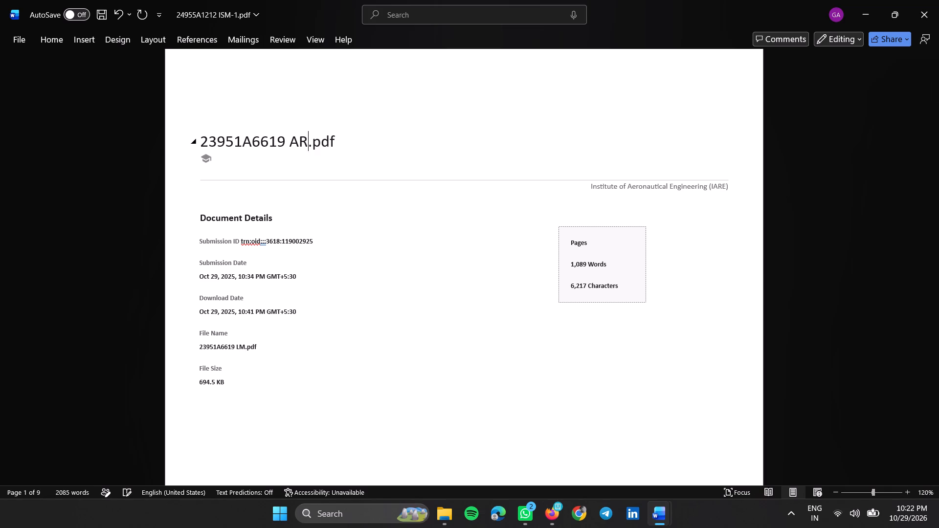
key("BackSpace")
key("BackSpace")
type("LM")
Copy the question-and-answer text from LM_AAT-1.docx, starting at question 1 after its cover page.
scroll(321, 143, "down", 4)
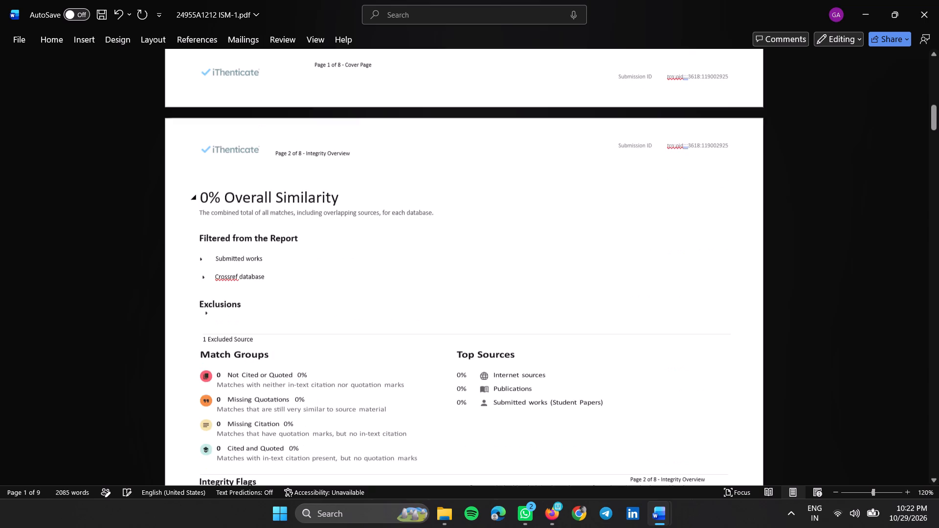
scroll(321, 143, "down", 14)
scroll(321, 143, "up", 1)
key("alt+Tab")
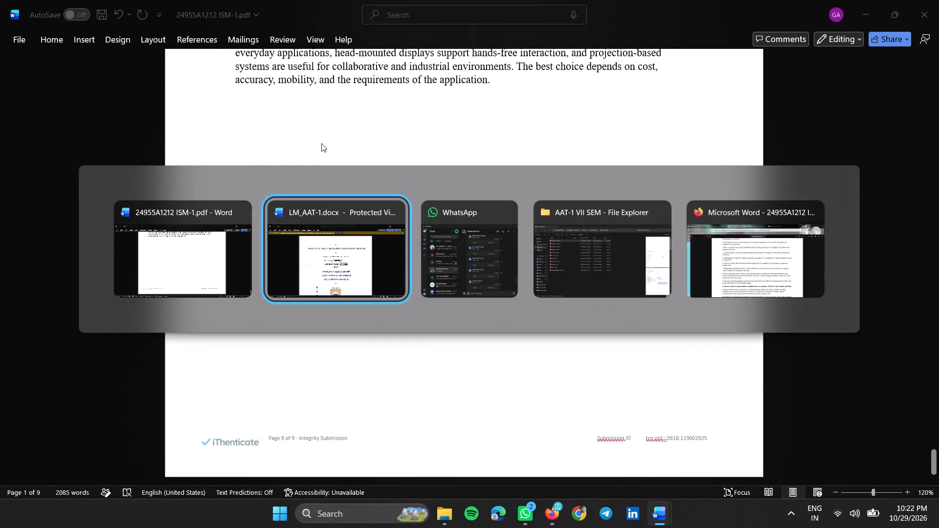
scroll(428, 131, "down", 7)
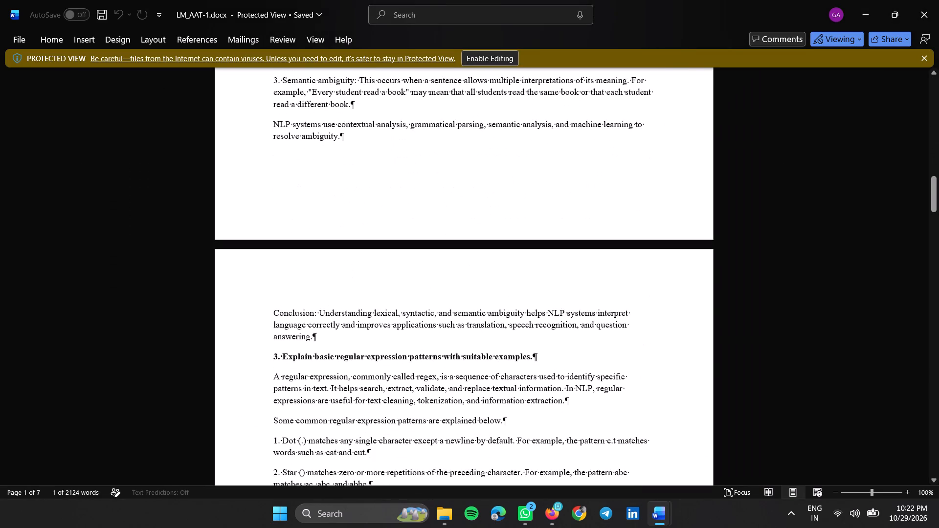
scroll(320, 239, "up", 5)
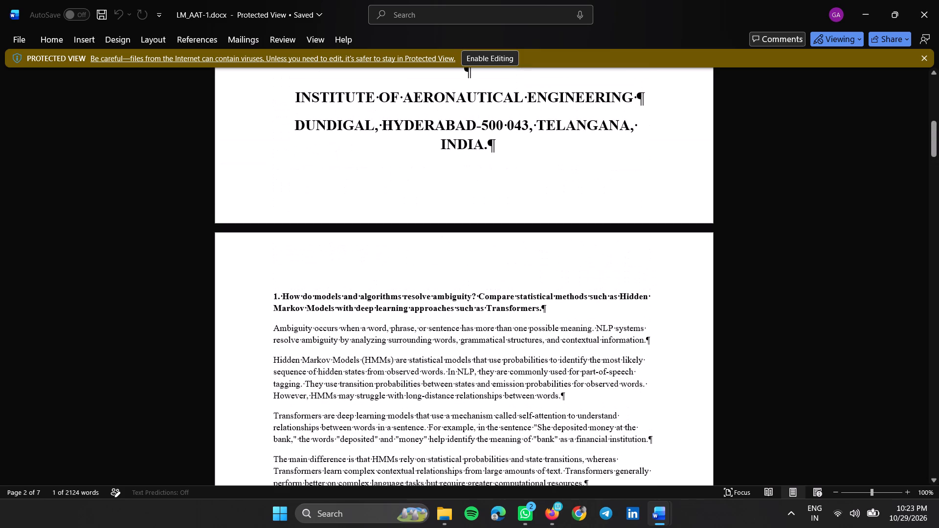
left_click_drag(274, 295, 368, 527)
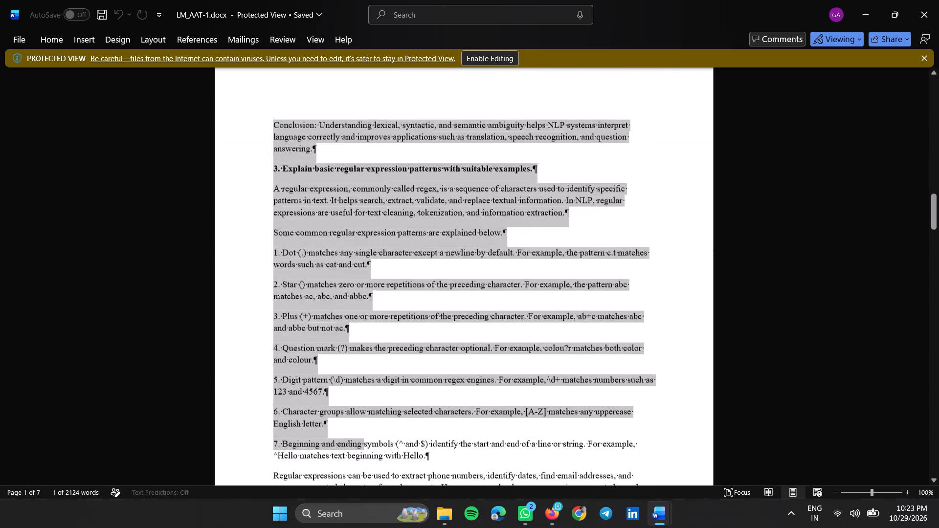
left_click_drag(368, 527, 371, 527)
key("ctrl+c")
Replace all the AR/VR questions and answers after the report's cover page with the copied Language Modeling text.
key("alt+Tab")
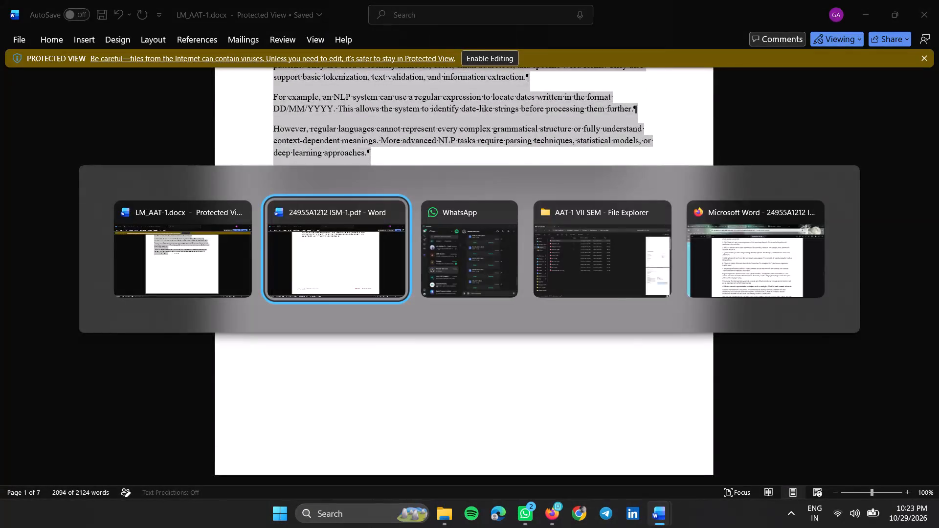
scroll(358, 443, "up", 2)
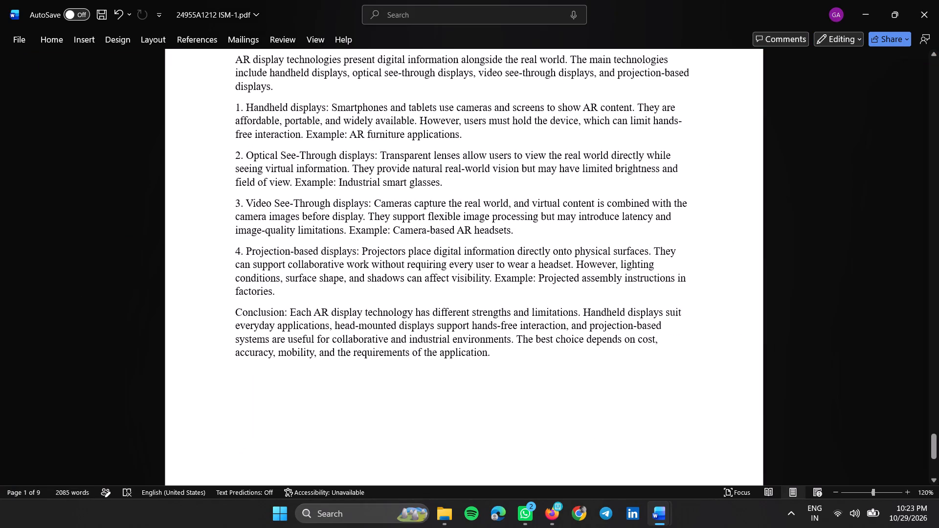
left_click_drag(505, 376, 262, 0)
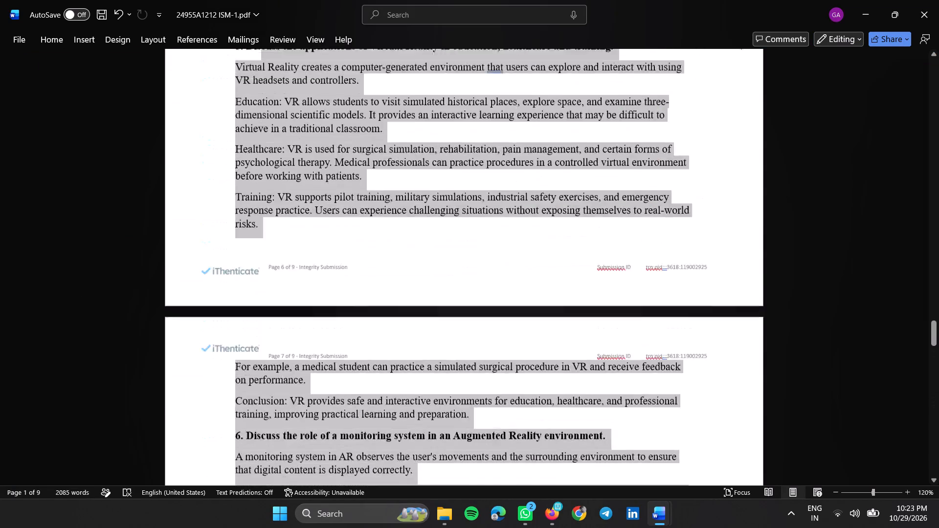
left_click_drag(262, 0, 219, 342)
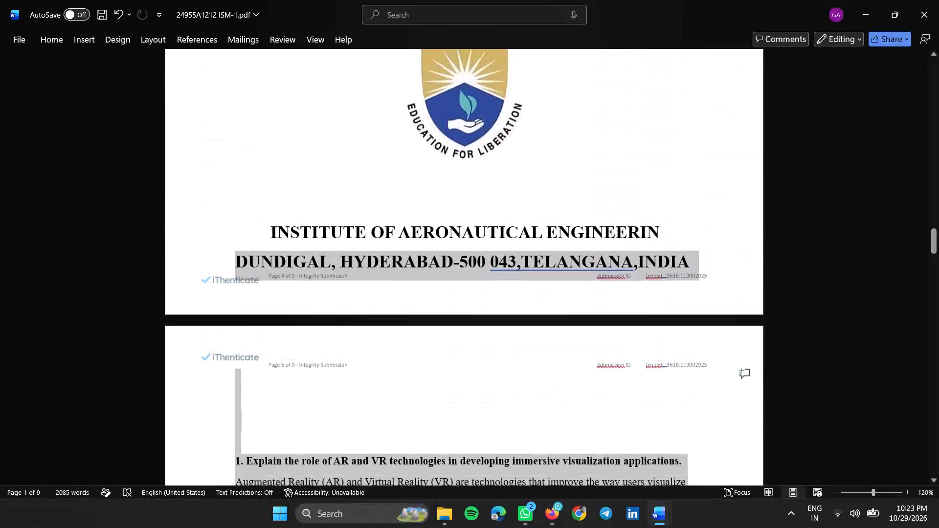
left_click_drag(219, 342, 224, 462)
key("ctrl+v")
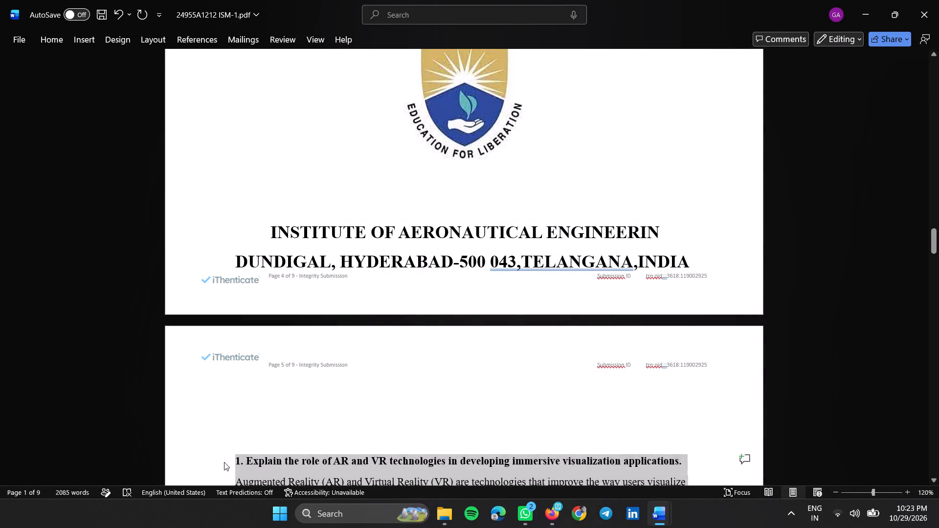
Replace the cut-off letter ending question 10's conclusion, after "all aspects", with "0.".
scroll(328, 380, "up", 2)
scroll(328, 380, "down", 2)
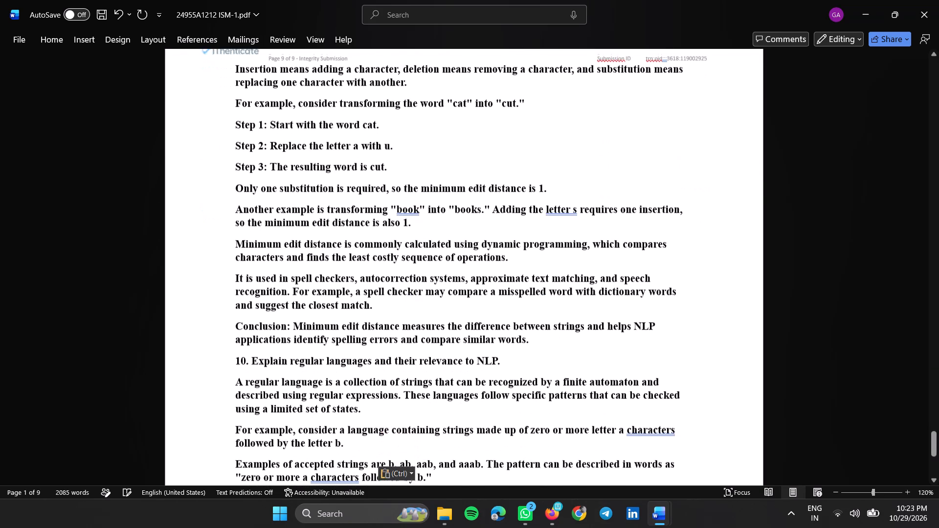
scroll(398, 315, "down", 3)
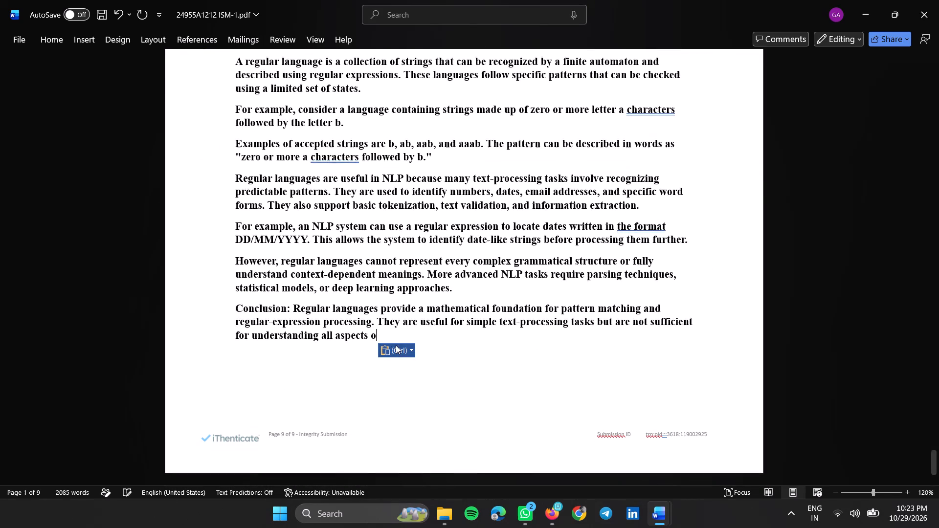
key("BackSpace")
left_click(384, 345)
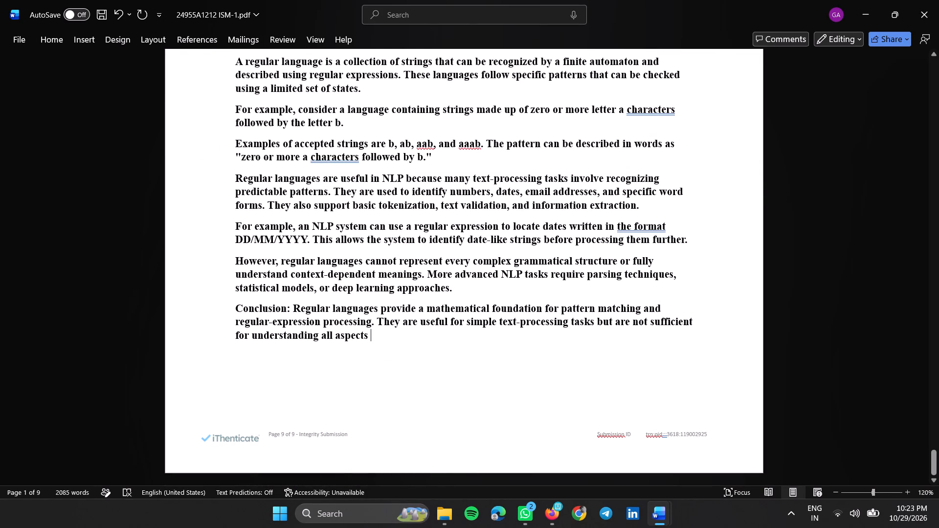
key("0")
key("period")
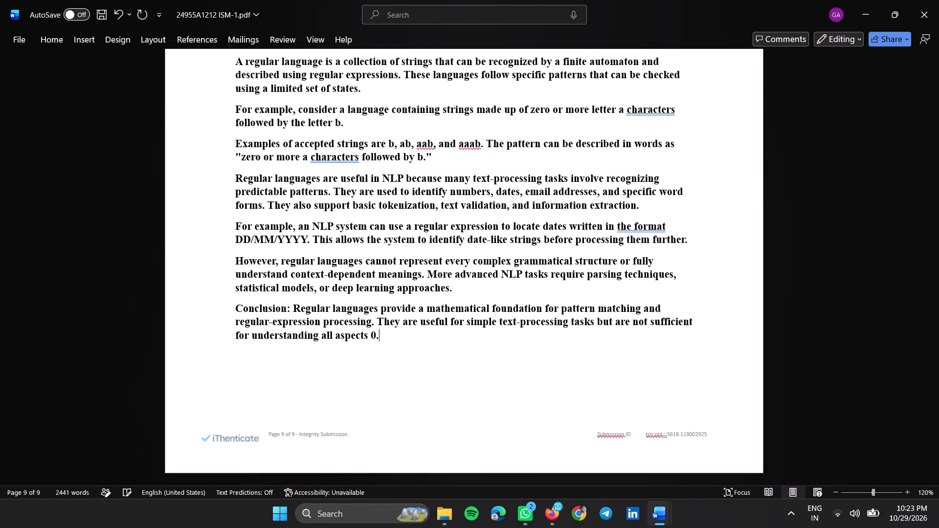
Remove bold from the whole answer to question 10 on regular languages, keeping its heading bold.
left_click_drag(388, 344, 239, 42)
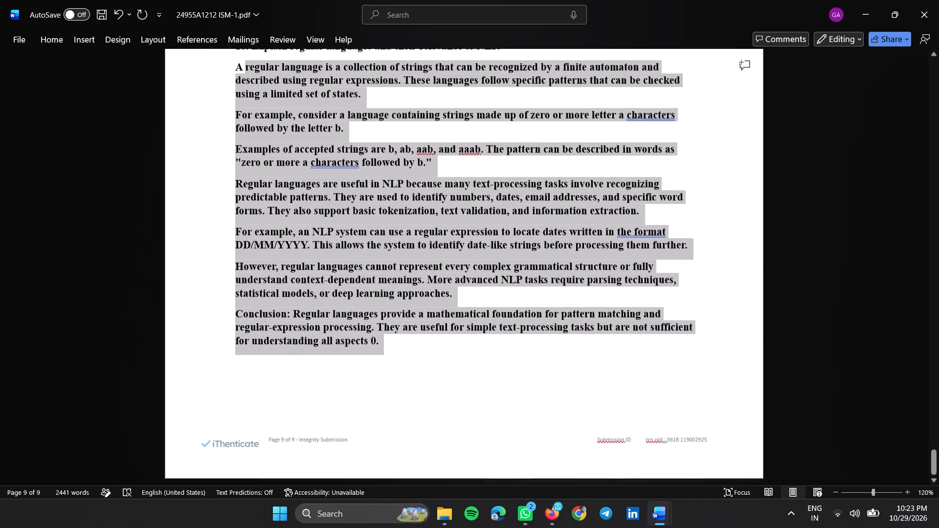
left_click_drag(239, 42, 227, 229)
key("ctrl+b")
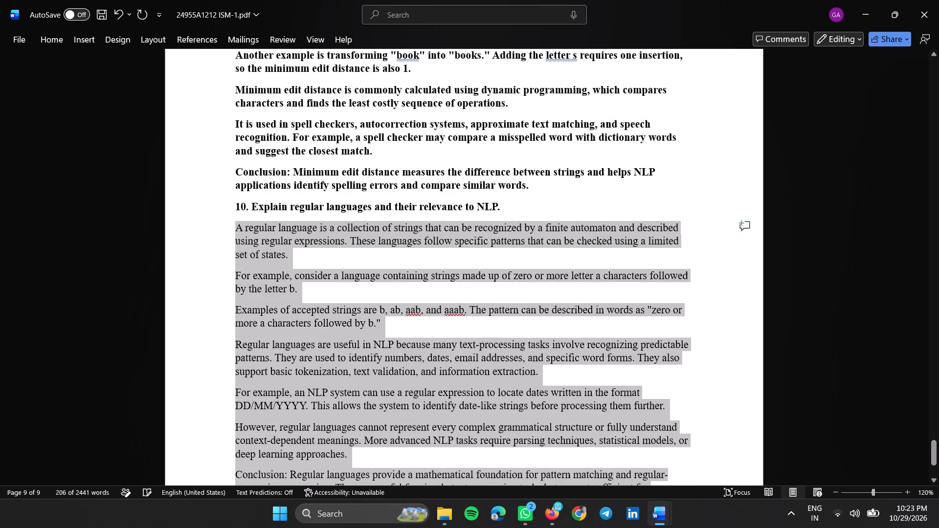
Remove bold from the whole answer to question 9 on minimum edit distance, keeping its heading bold.
left_click(558, 183)
left_click_drag(558, 183, 376, 55)
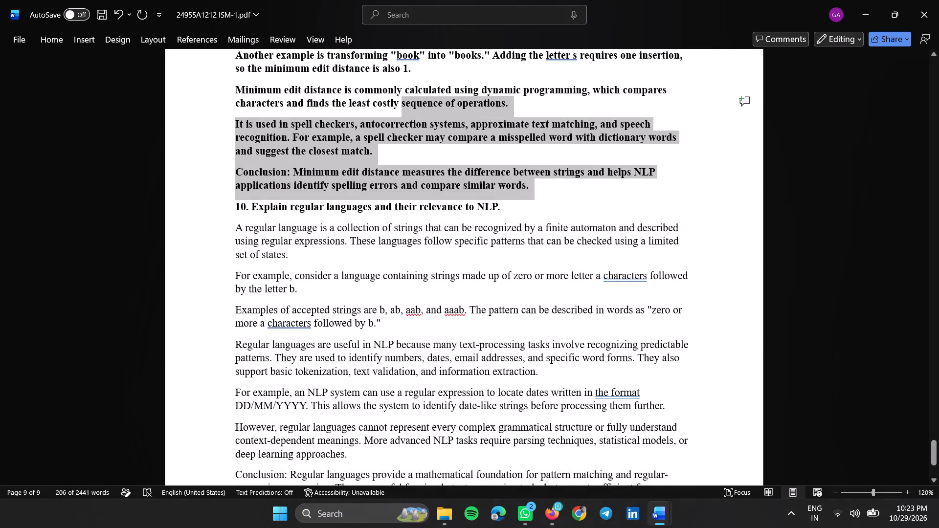
left_click_drag(376, 55, 235, 294)
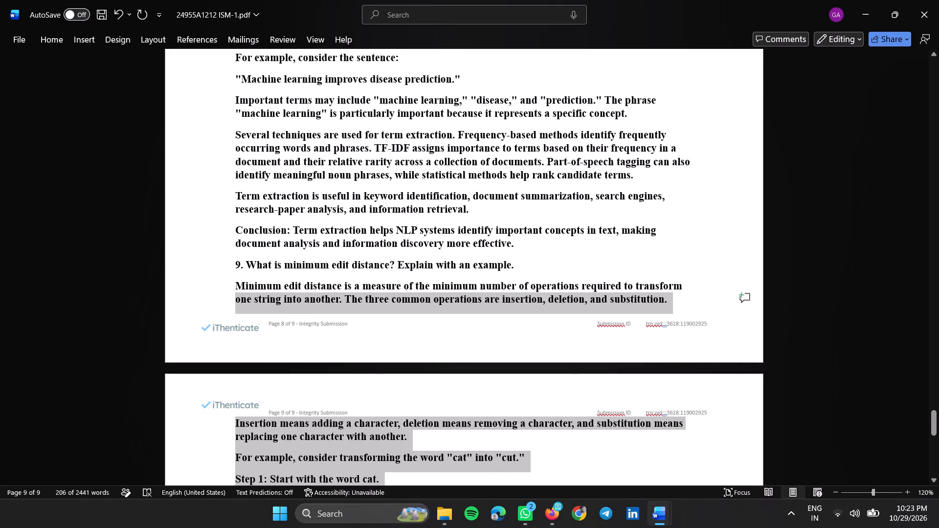
left_click_drag(235, 294, 237, 283)
key("ctrl+b")
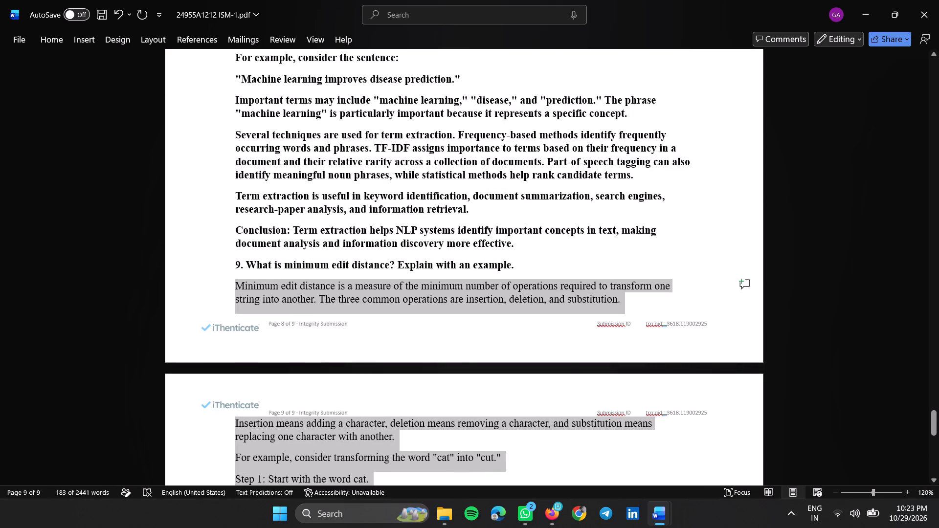
Remove bold from the whole answer to question 8 on term extraction, keeping its heading bold.
left_click(525, 246)
left_click_drag(525, 246, 247, 127)
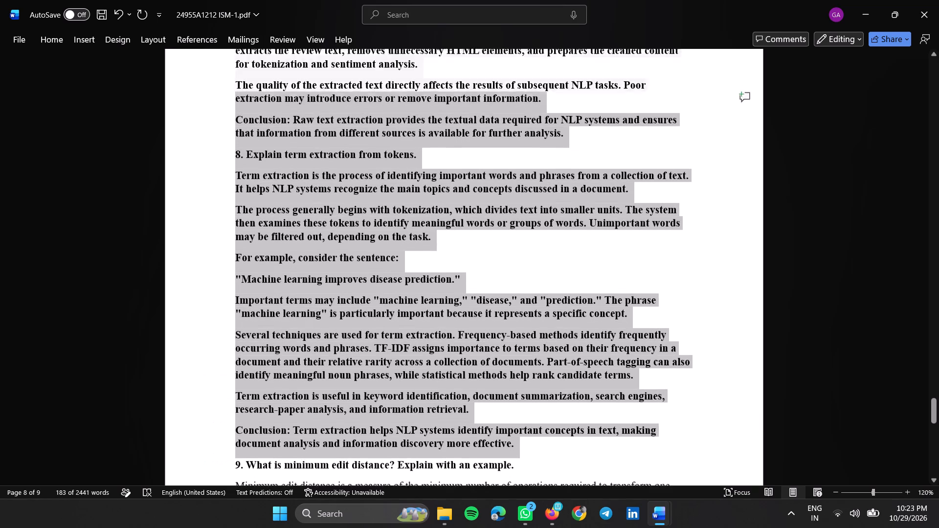
left_click_drag(247, 127, 233, 182)
key("ctrl+b")
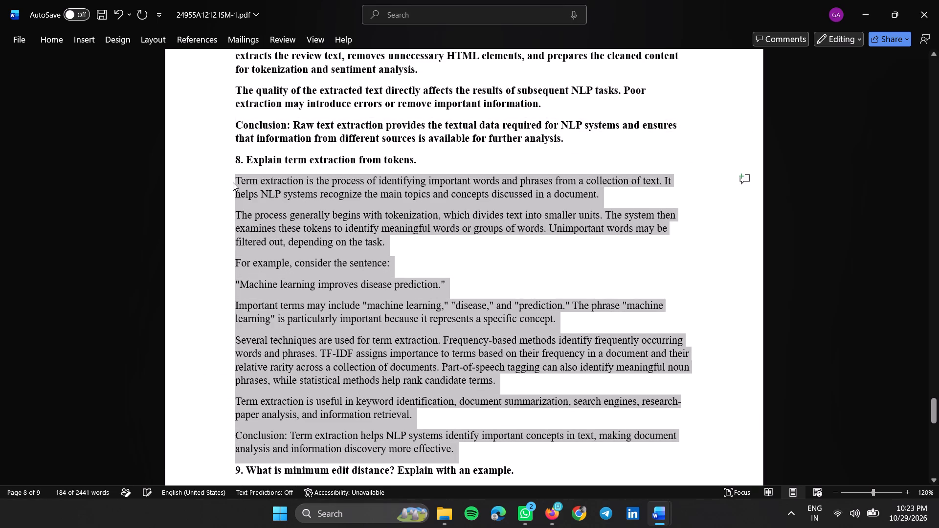
Remove bold from the whole answer to question 7 on raw text extraction, keeping its heading bold.
scroll(406, 189, "up", 1)
left_click(568, 323)
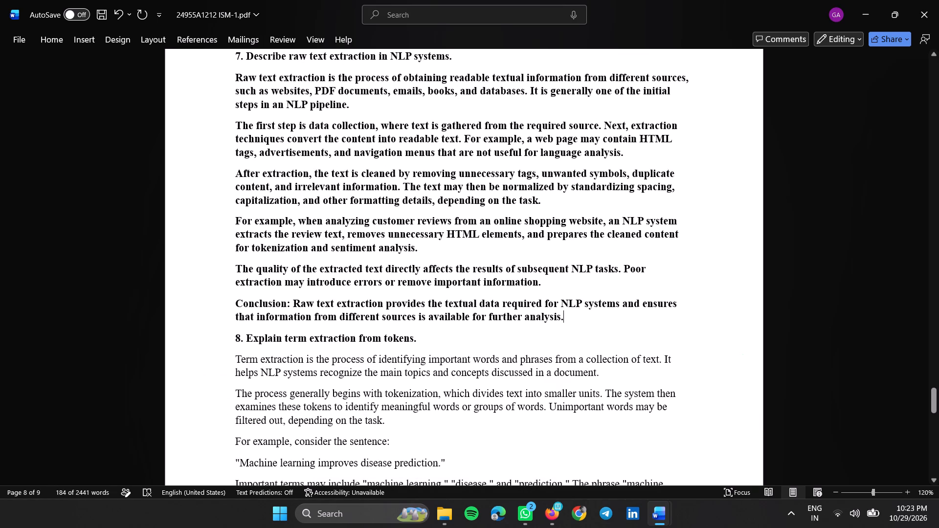
left_click_drag(568, 323, 226, 78)
key("ctrl+n")
key("ctrl+z")
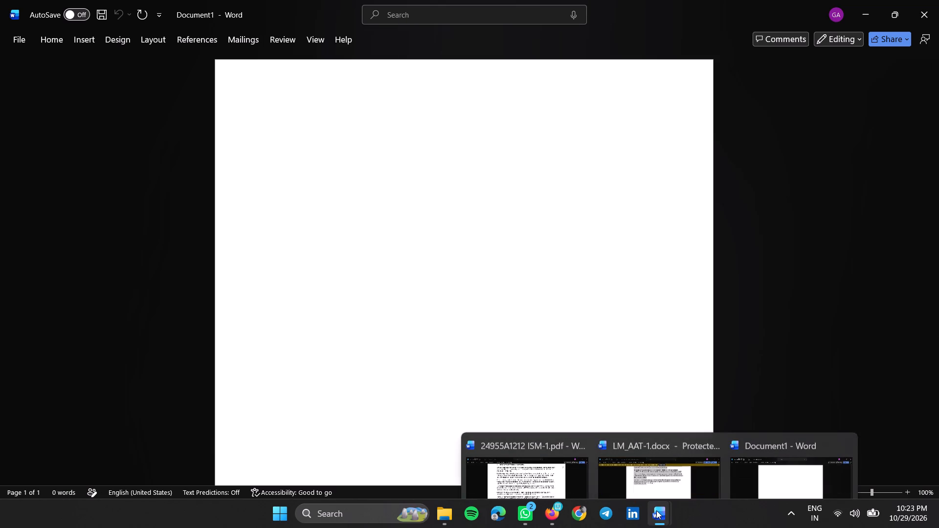
left_click(846, 410)
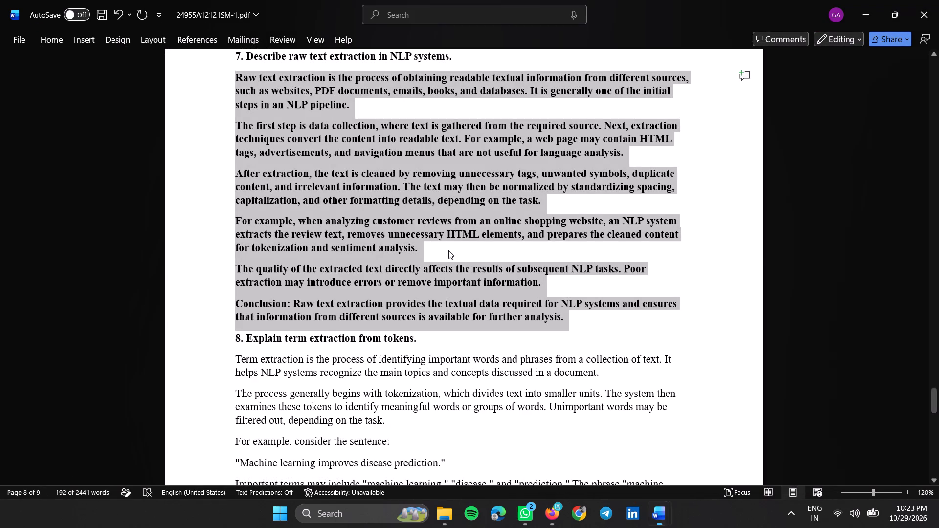
key("ctrl+b")
Remove bold from the whole answer to question 6 on extracting tokens from raw text, keeping its heading bold.
scroll(448, 250, "up", 1)
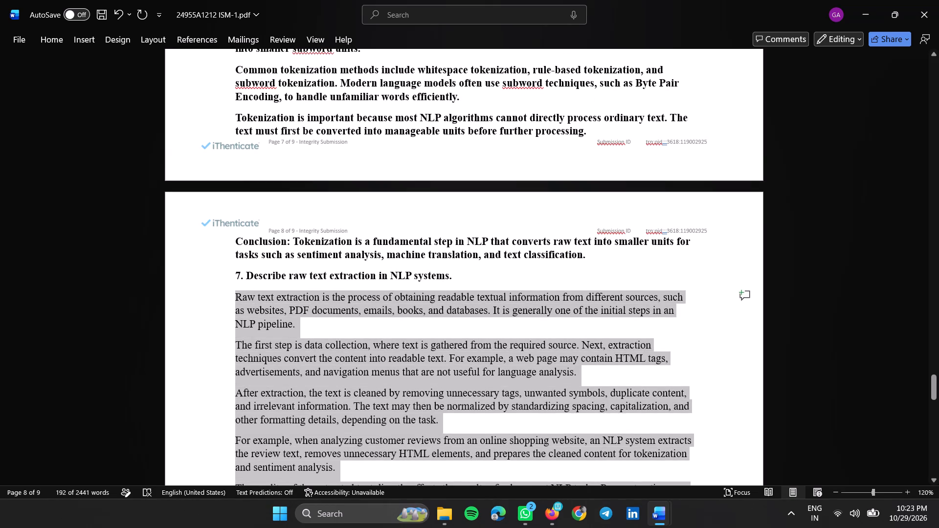
left_click_drag(604, 253, 349, 102)
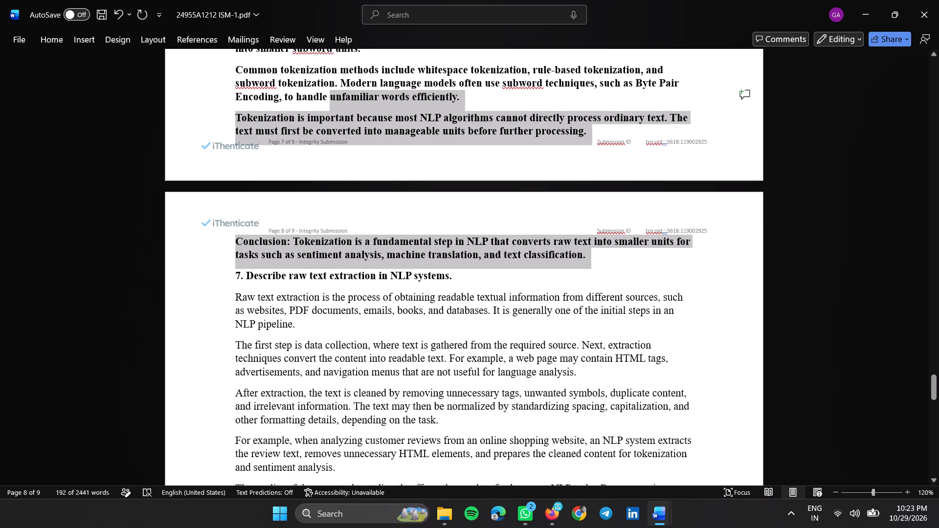
left_click_drag(349, 102, 250, 193)
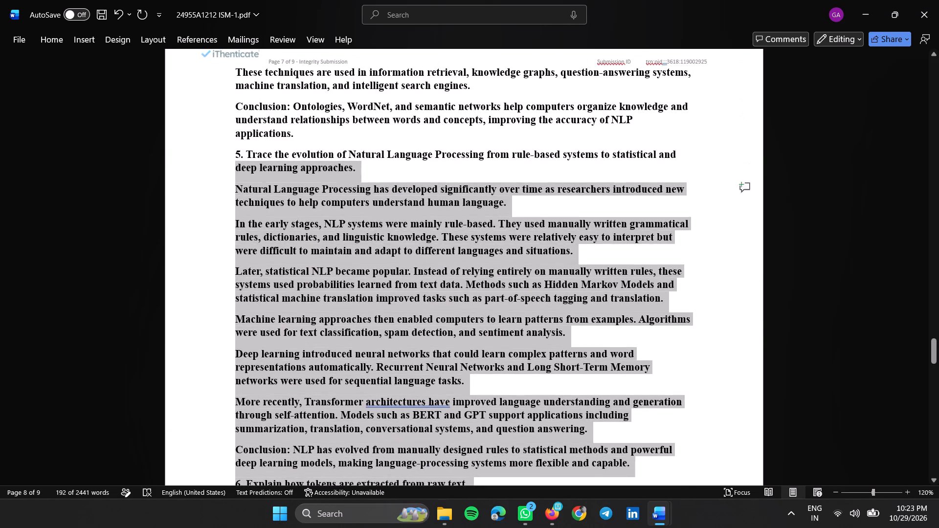
left_click_drag(250, 193, 241, 475)
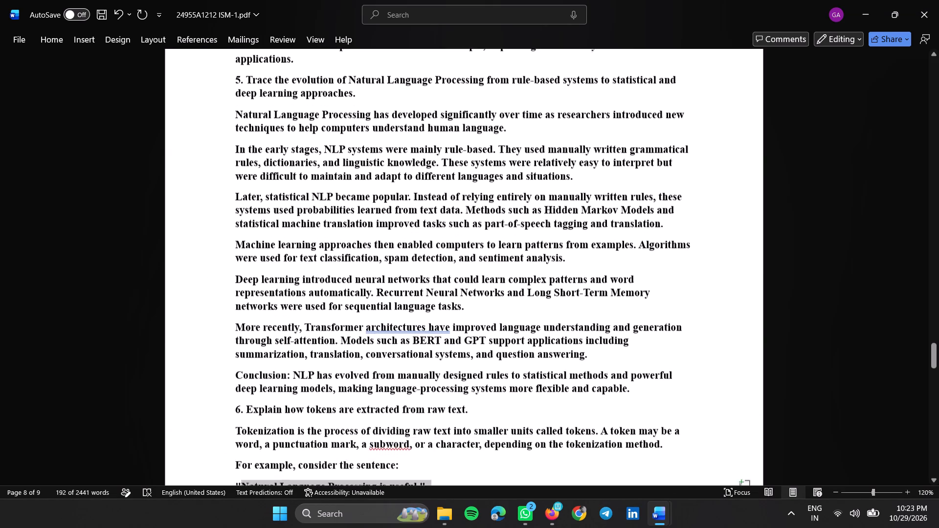
left_click_drag(241, 475, 233, 420)
left_click(233, 420)
left_click(239, 425)
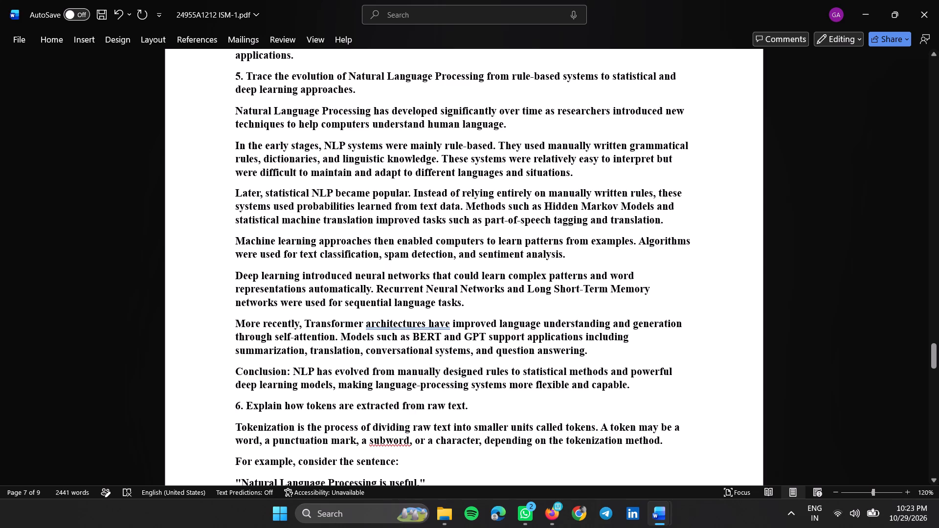
scroll(239, 425, "down", 2)
scroll(523, 438, "down", 1)
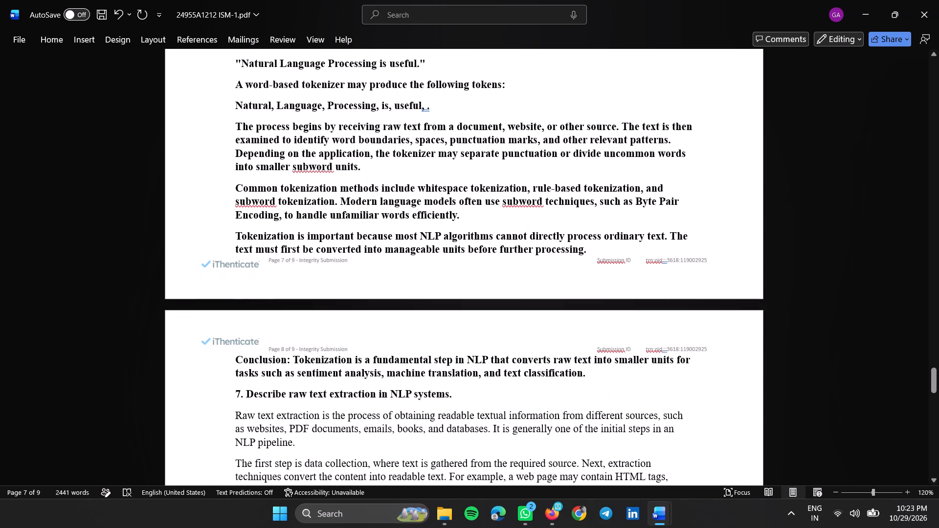
left_click_drag(590, 378, 290, 147)
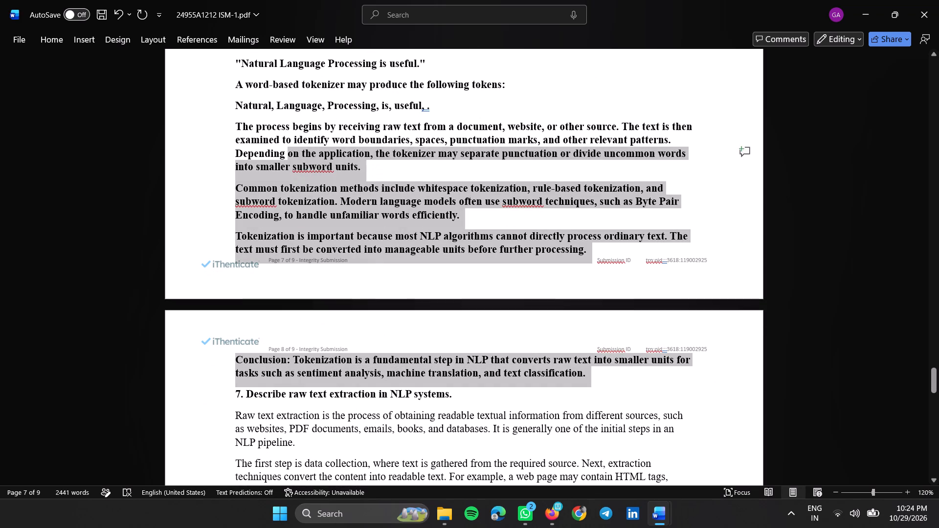
left_click_drag(290, 147, 241, 124)
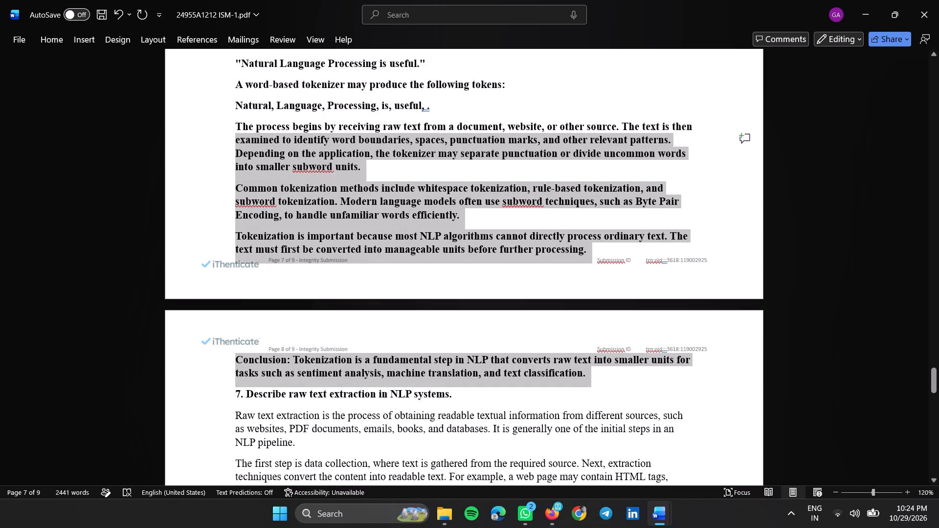
left_click_drag(241, 124, 241, 41)
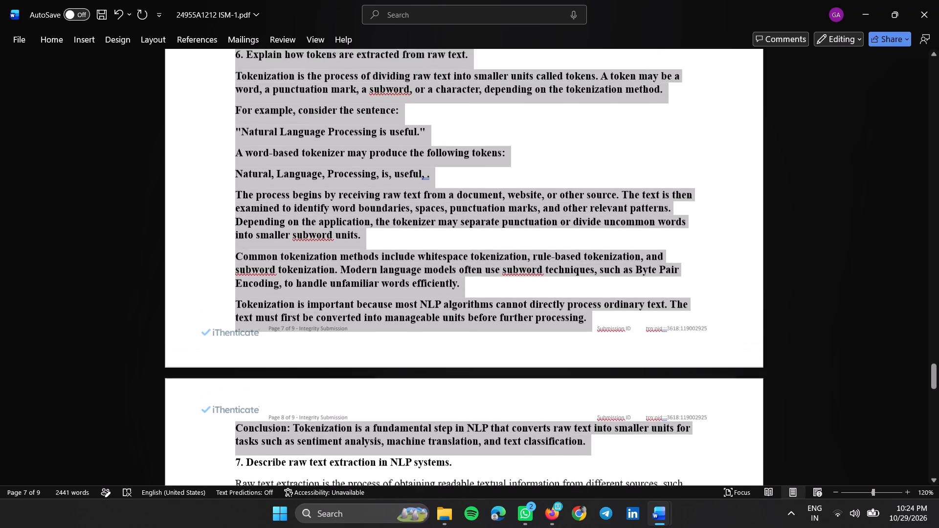
left_click_drag(241, 41, 232, 121)
key("ctrl+b")
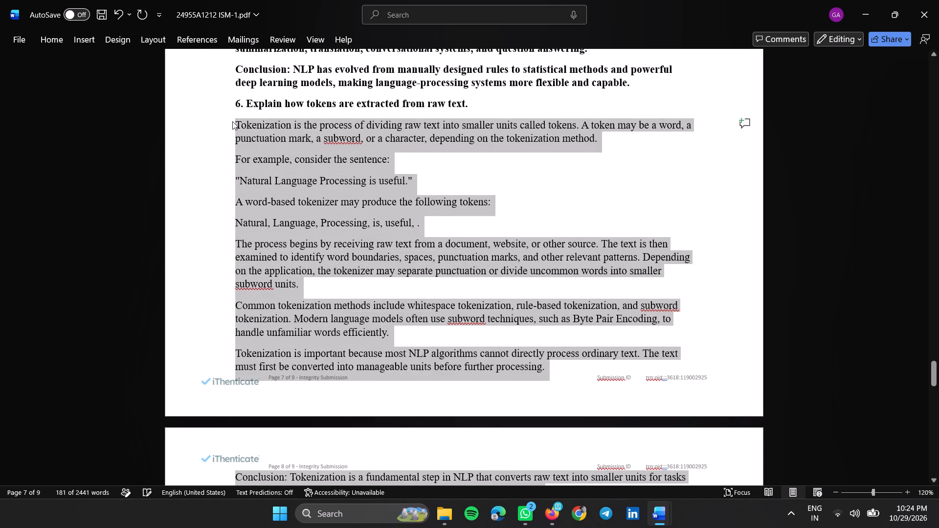
Remove bold from the whole answer to question 5 on the evolution of Natural Language Processing, keeping its heading bold.
scroll(406, 131, "up", 1)
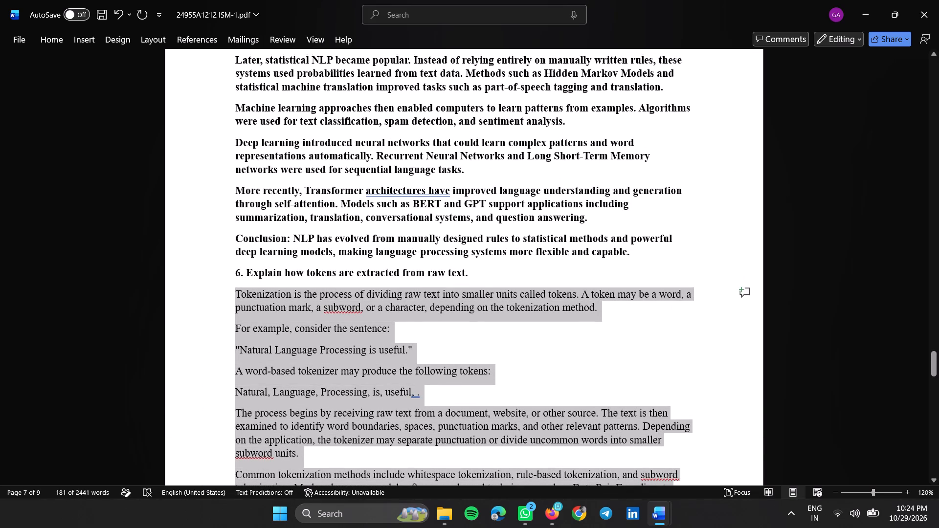
left_click(649, 253)
left_click_drag(649, 253, 301, 59)
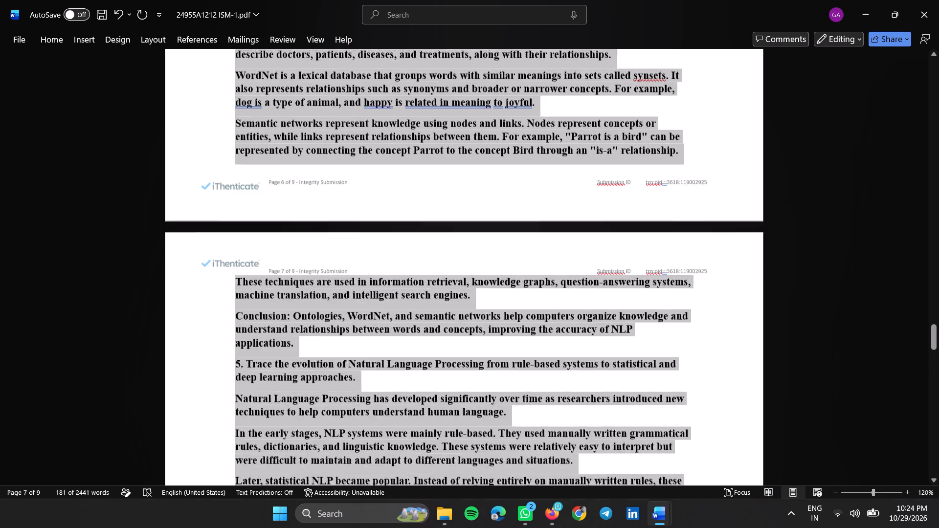
left_click_drag(301, 59, 235, 462)
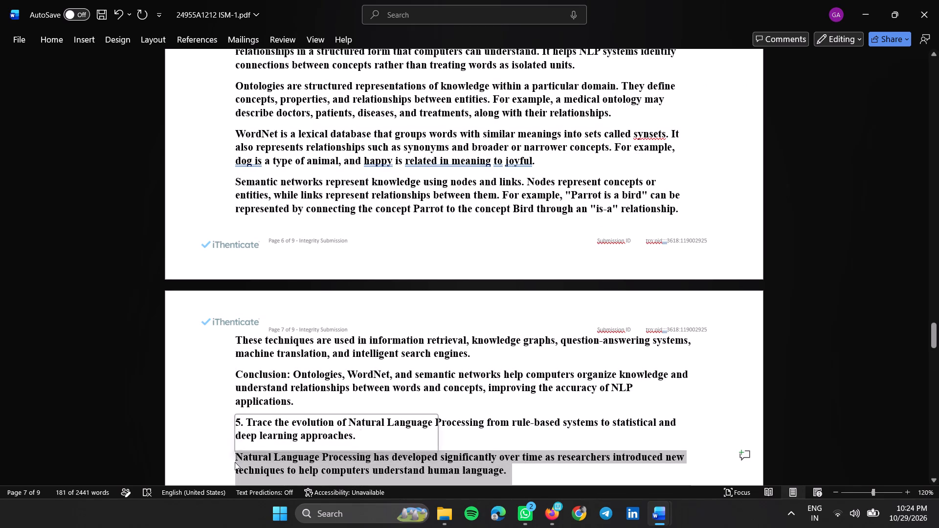
key("ctrl+b")
Remove bold from the whole answer to question 4 on semantic representation techniques, keeping its heading bold.
left_click(318, 403)
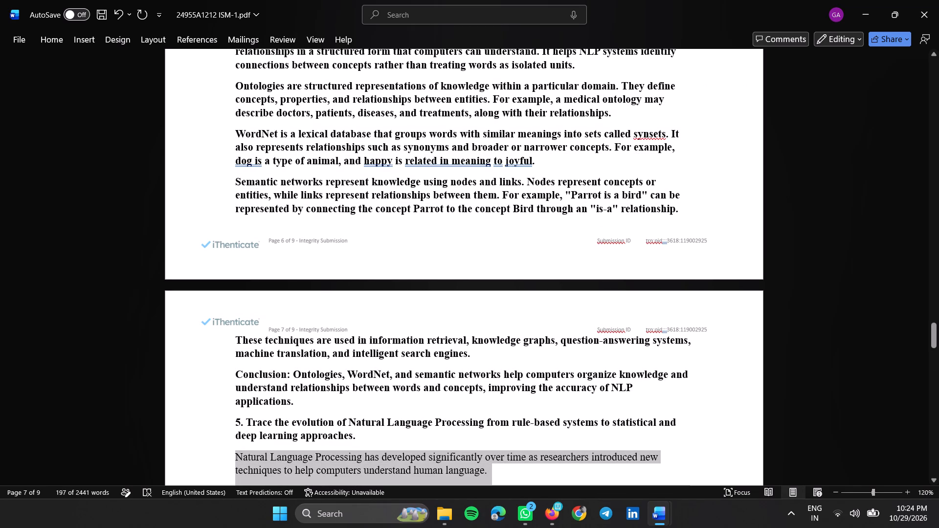
left_click_drag(318, 403, 241, 41)
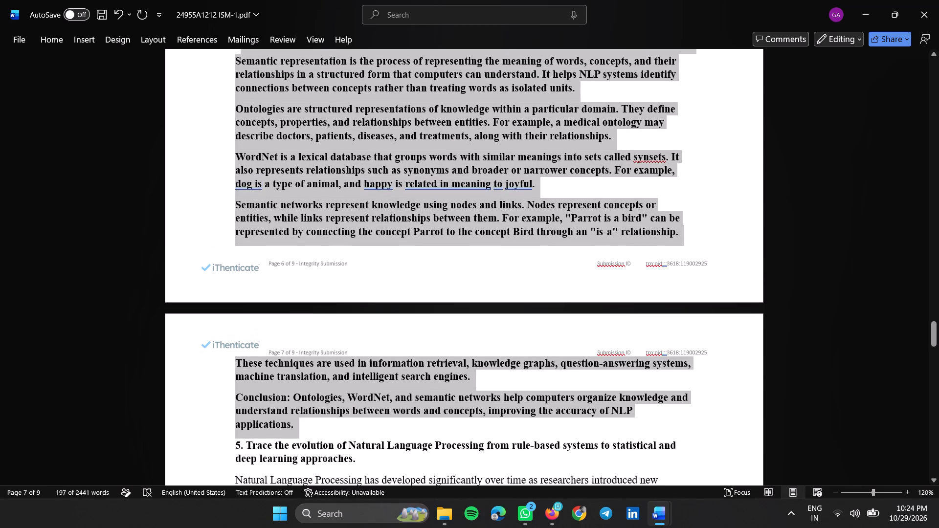
left_click_drag(241, 41, 236, 118)
key("ctrl+b")
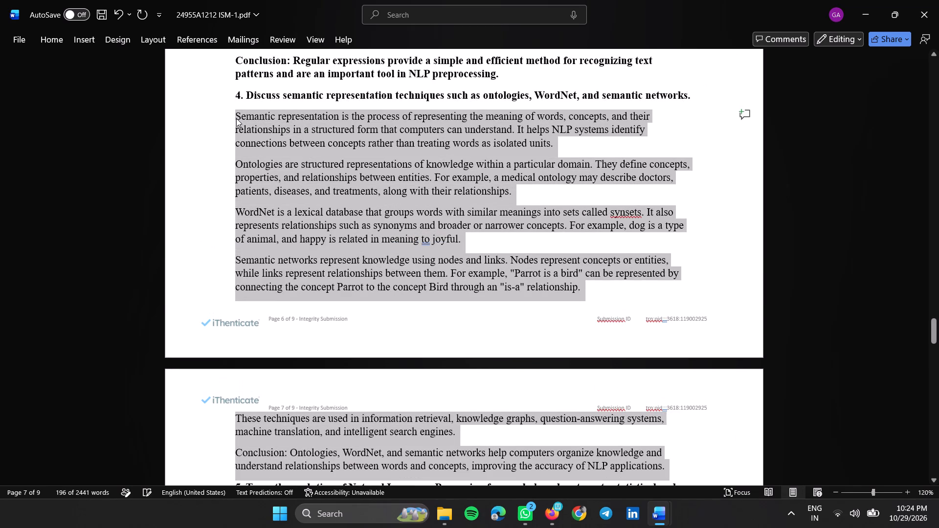
Remove bold from the whole answer to question 3 on basic regular expression patterns, keeping its heading bold.
scroll(236, 118, "up", 1)
left_click(503, 132)
left_click_drag(503, 132, 373, 41)
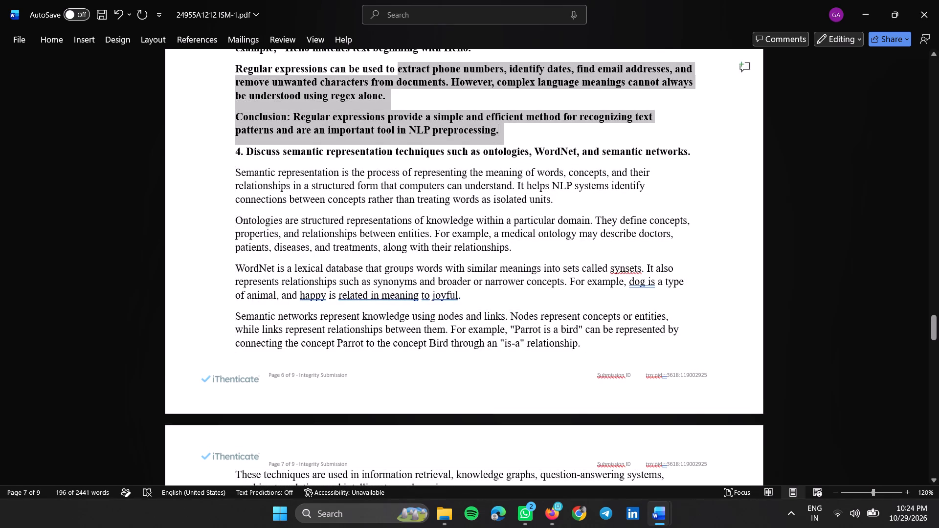
left_click_drag(373, 41, 231, 223)
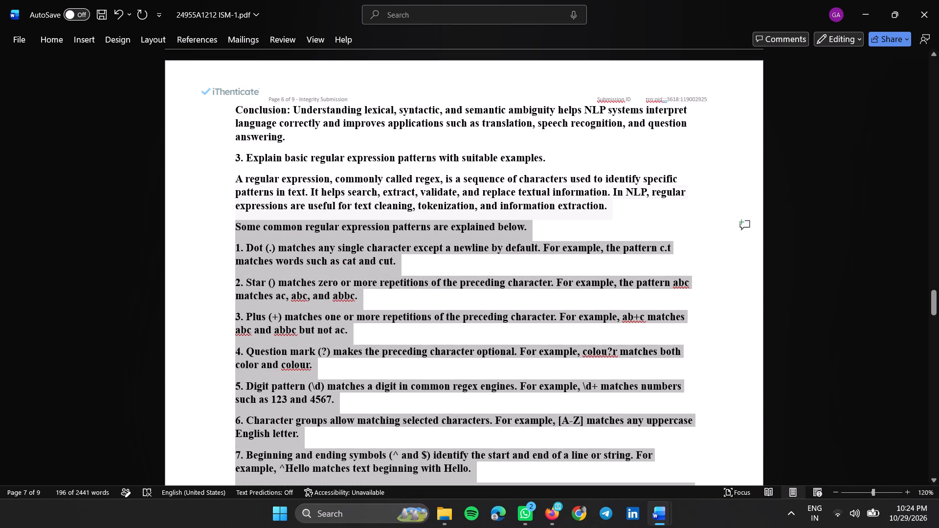
left_click_drag(231, 223, 230, 182)
key("ctrl+b")
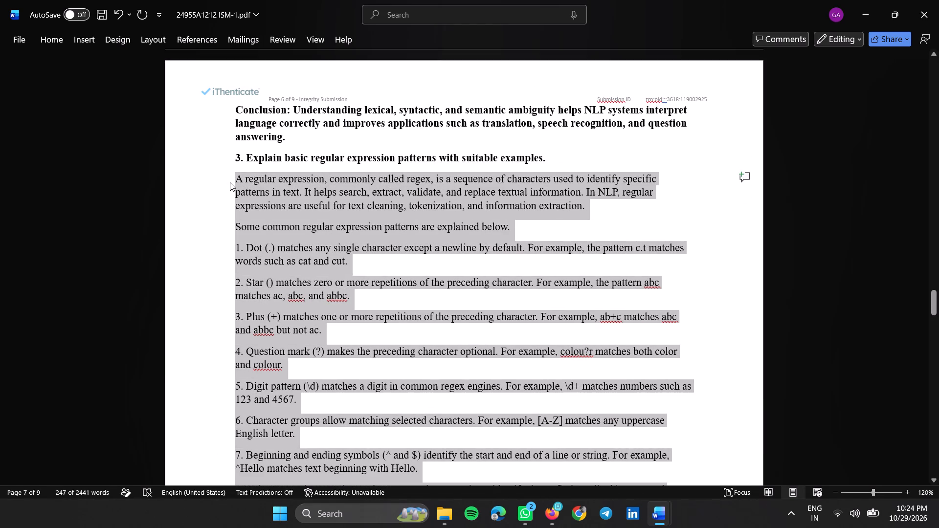
Remove bold from the whole answer to question 2 on ambiguity in natural language, keeping its heading bold.
scroll(406, 168, "up", 1)
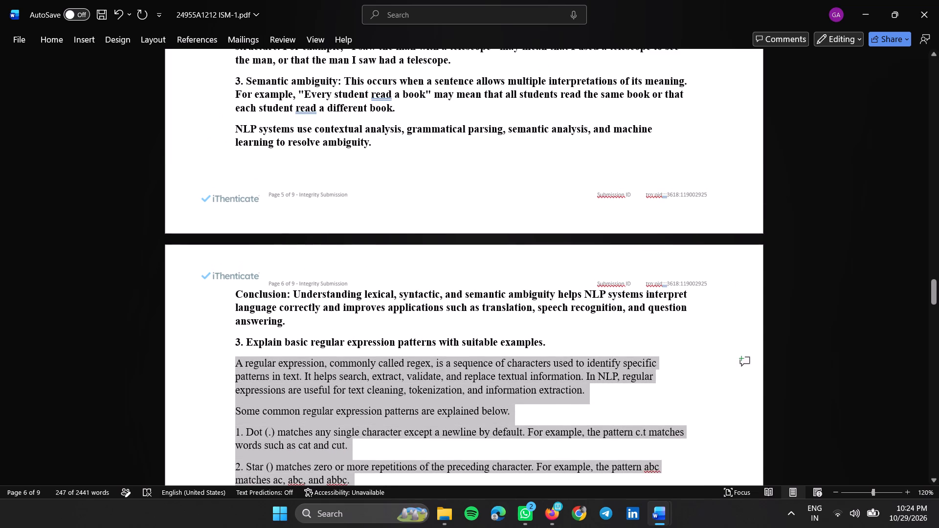
left_click(291, 330)
left_click_drag(291, 330, 258, 120)
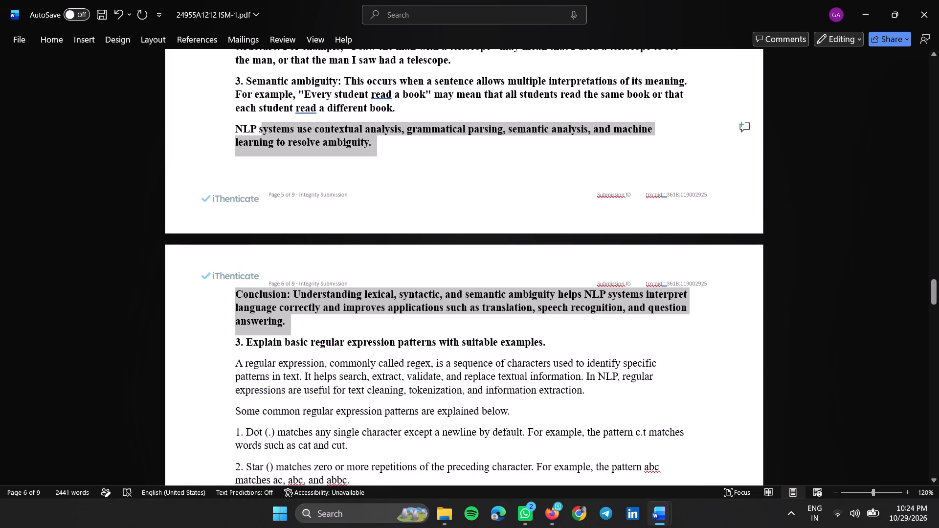
left_click_drag(258, 120, 236, 244)
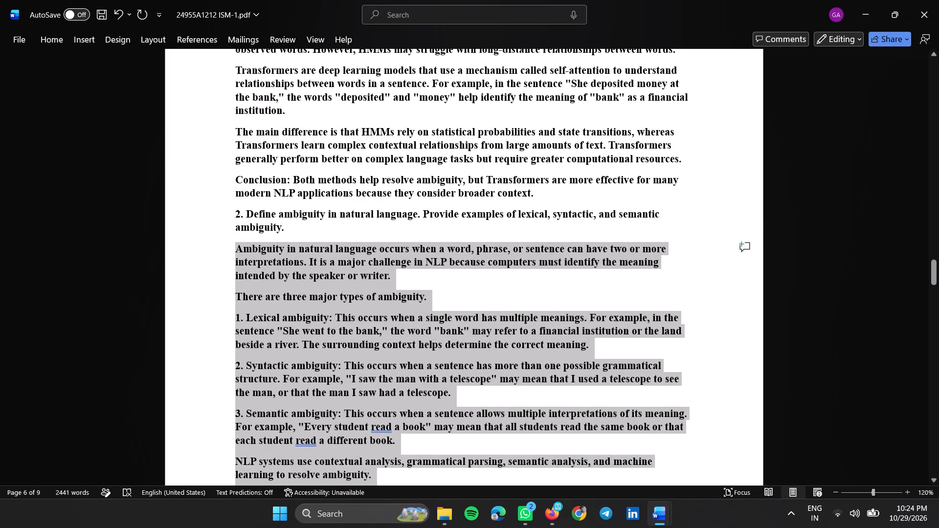
left_click_drag(236, 244, 236, 243)
key("ctrl+b")
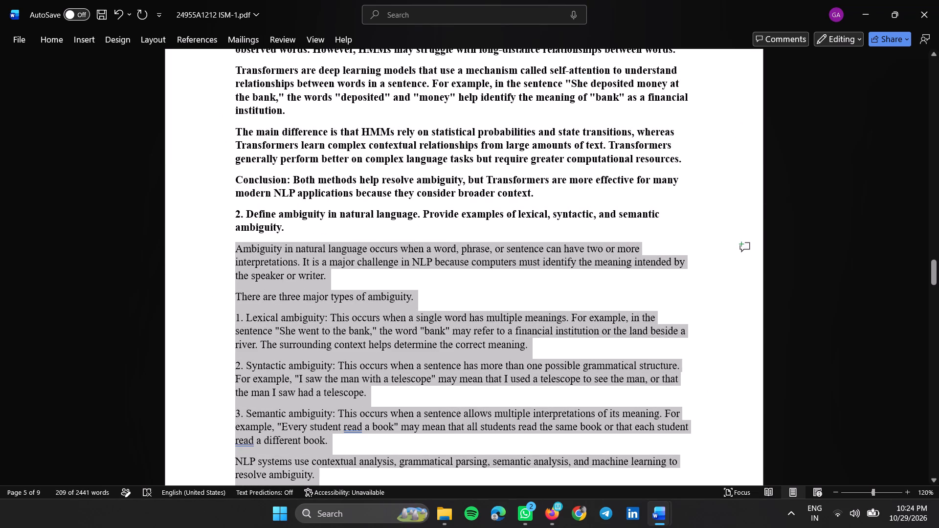
Remove bold from the whole answer to question 1 on resolving ambiguity with models and algorithms, keeping its heading bold.
left_click(551, 196)
left_click_drag(551, 196, 279, 191)
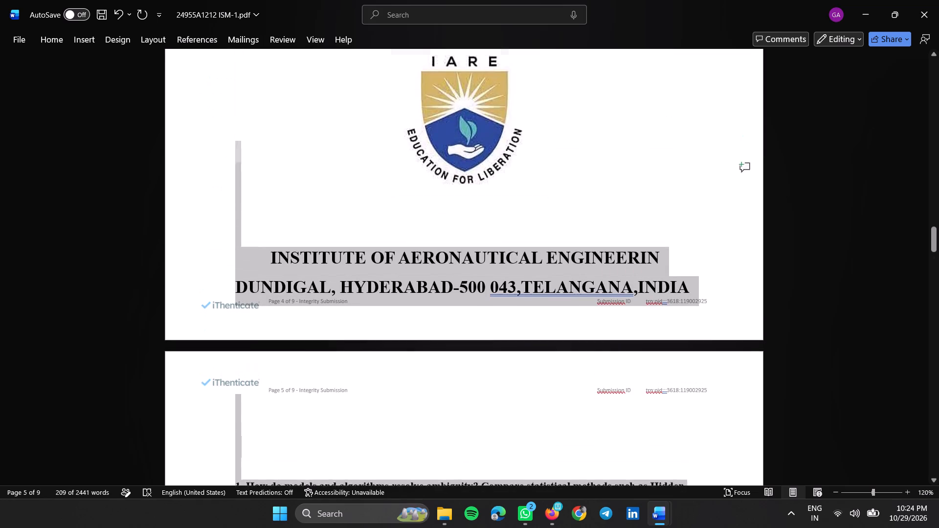
left_click_drag(279, 191, 236, 489)
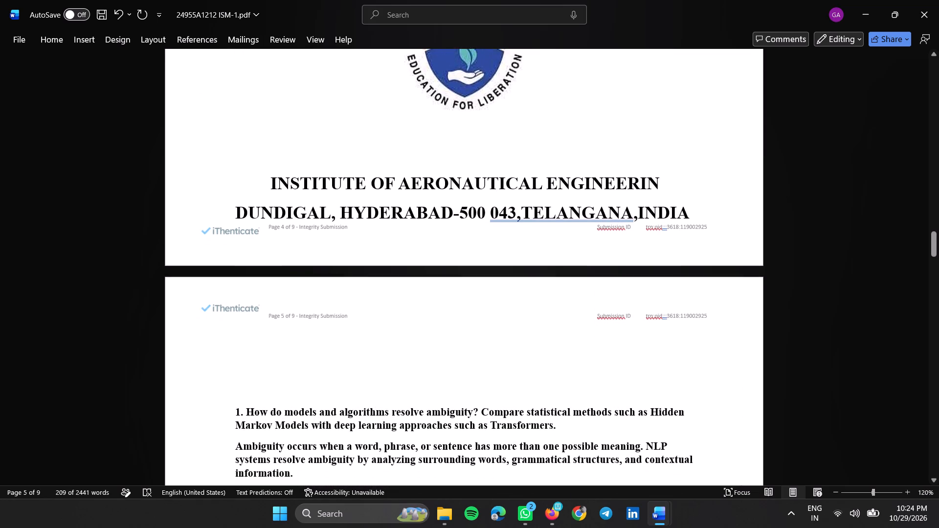
left_click_drag(236, 489, 232, 418)
key("ctrl+b")
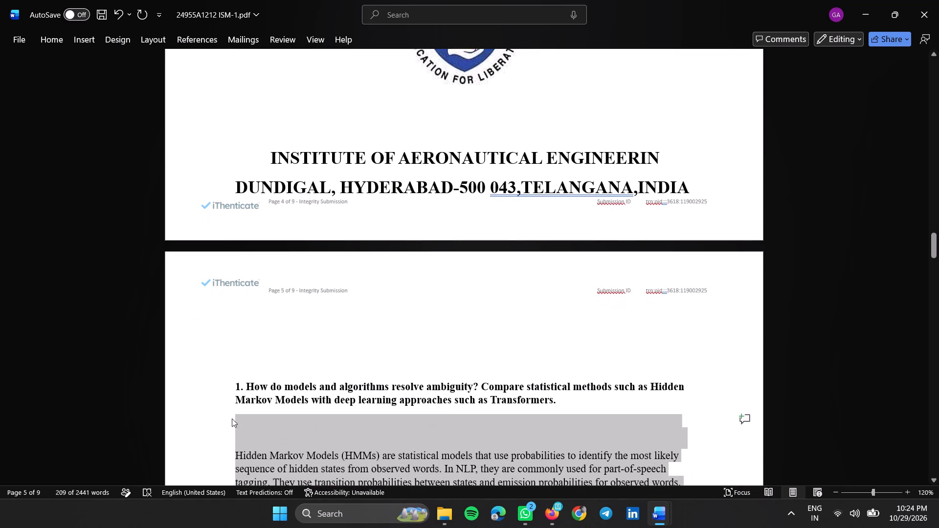
Check the Language Modeling report in print preview, examining the integrity report pages, the assignment cover and the reformatted answers.
scroll(402, 357, "up", 2)
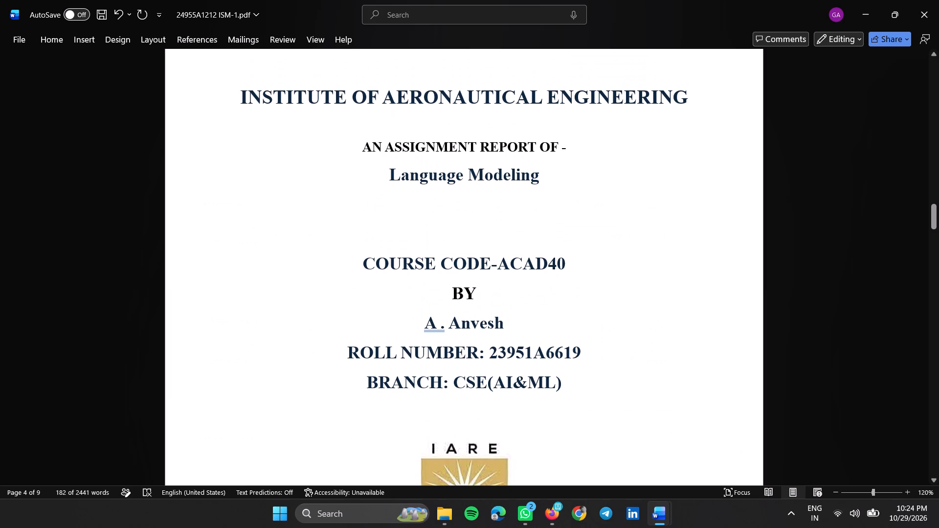
key("ctrl+p")
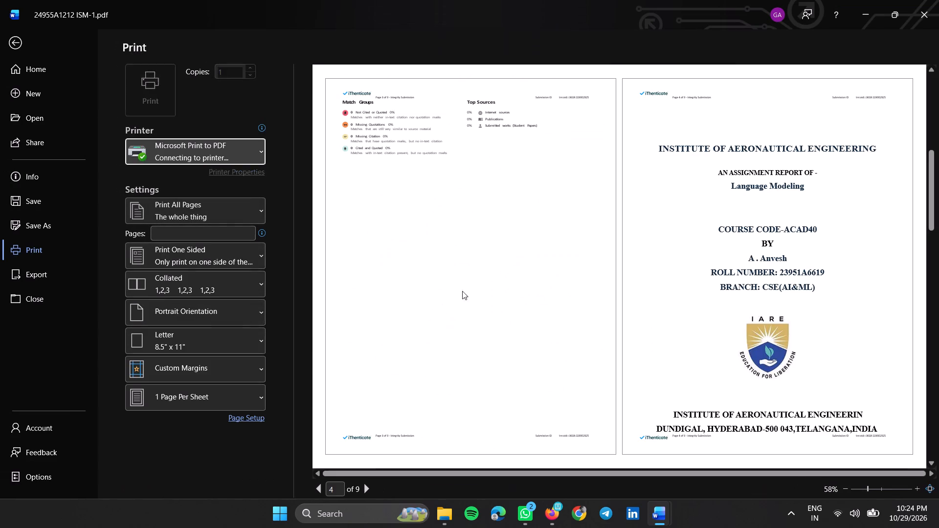
left_click(543, 276)
key("Up")
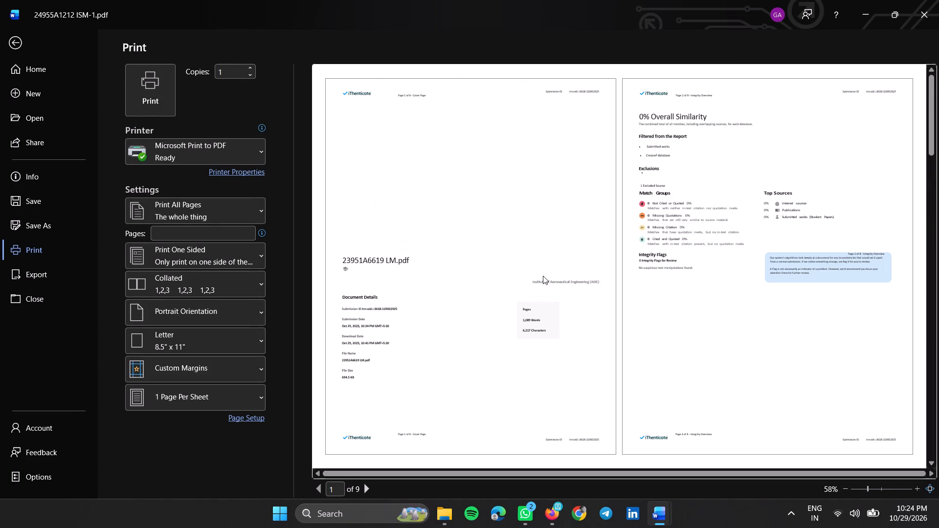
key("Down")
key("Down")
key("Down")
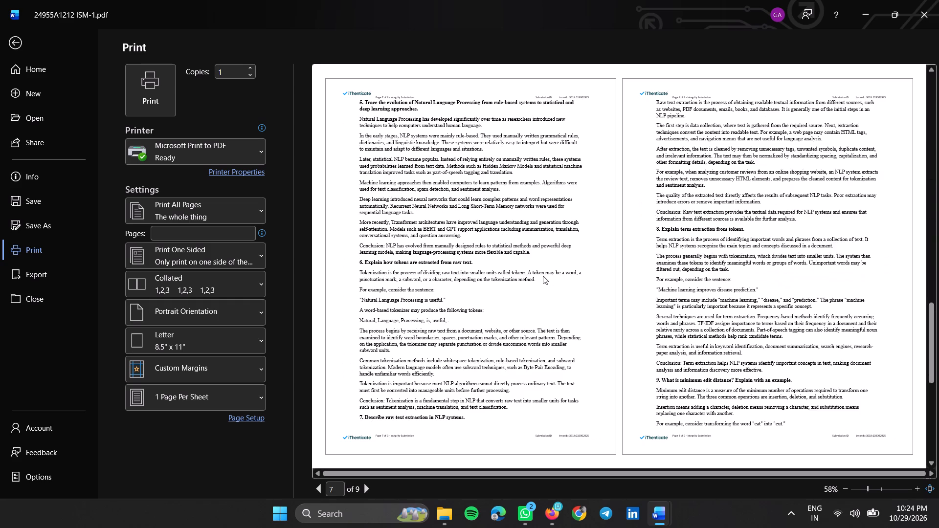
key("Down")
key("Down")
key("Down")
key("Up")
key("Up")
key("Up")
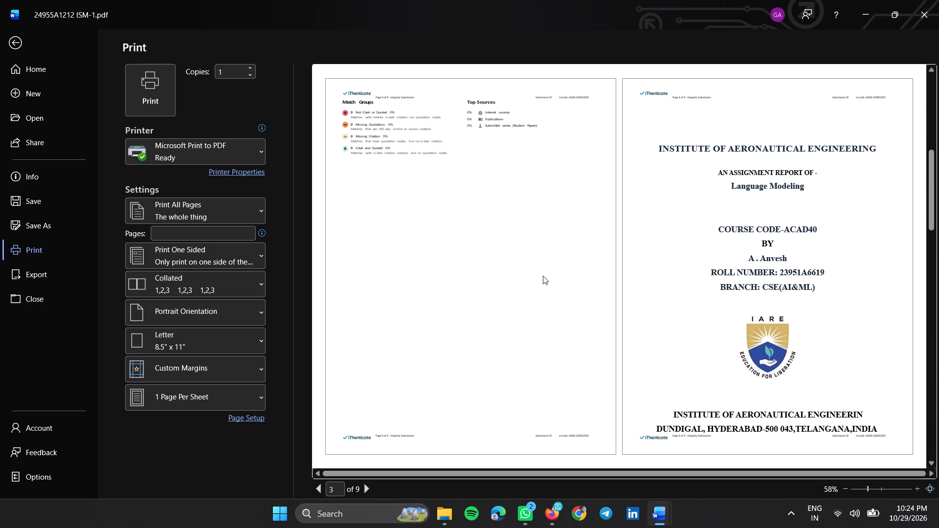
key("Down")
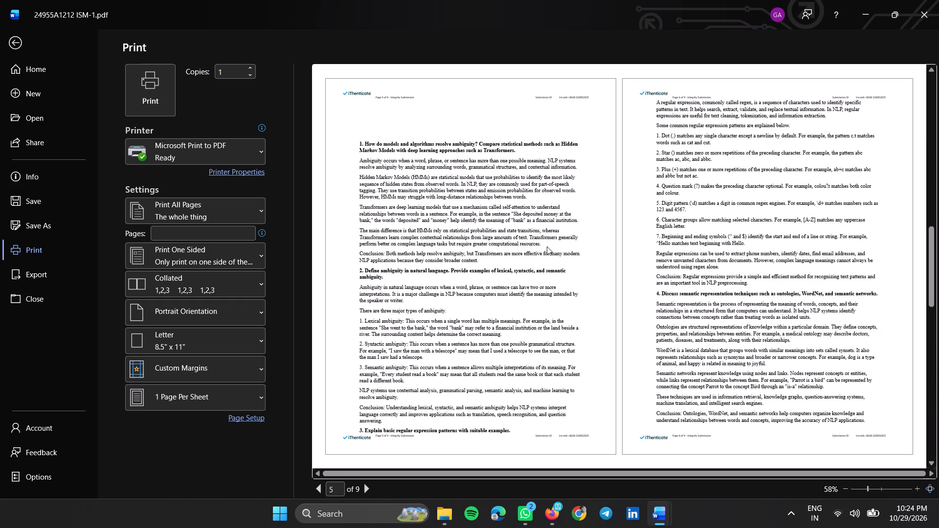
key("Up")
key("Up")
key("Up")
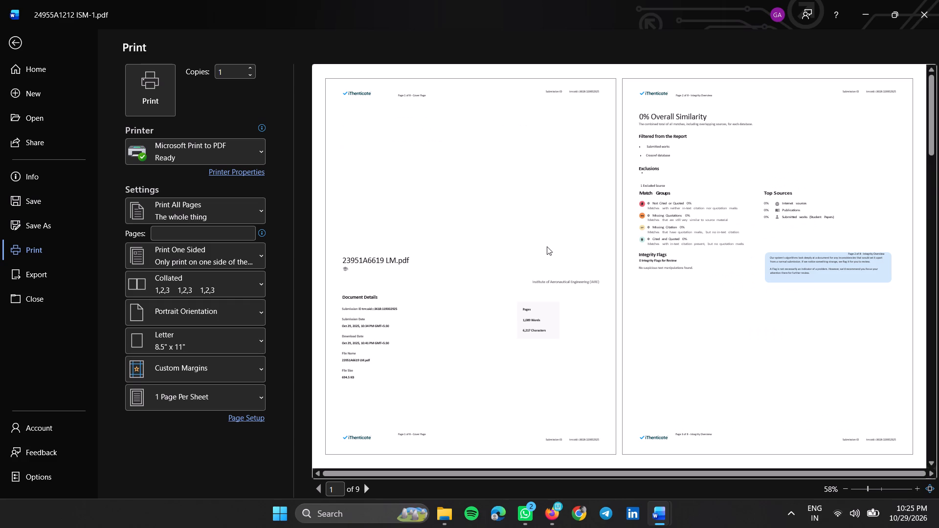
key("Down")
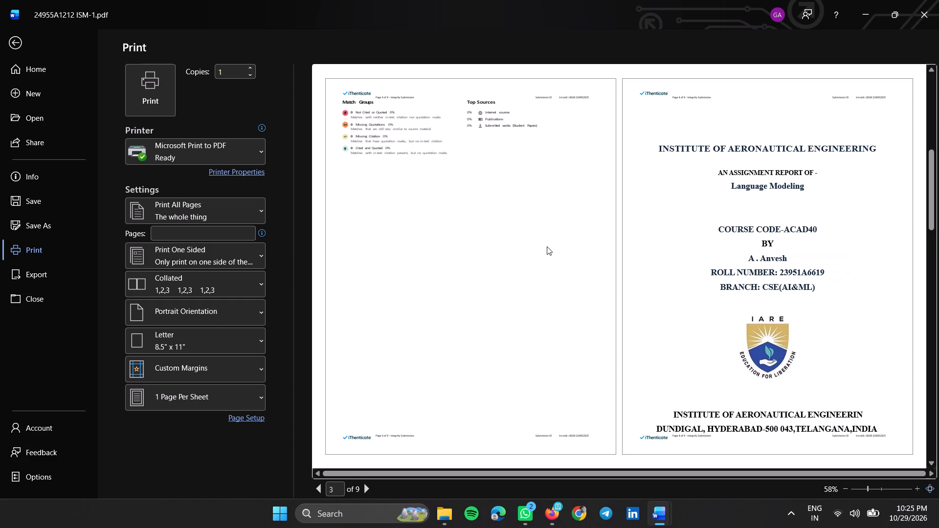
key("Up")
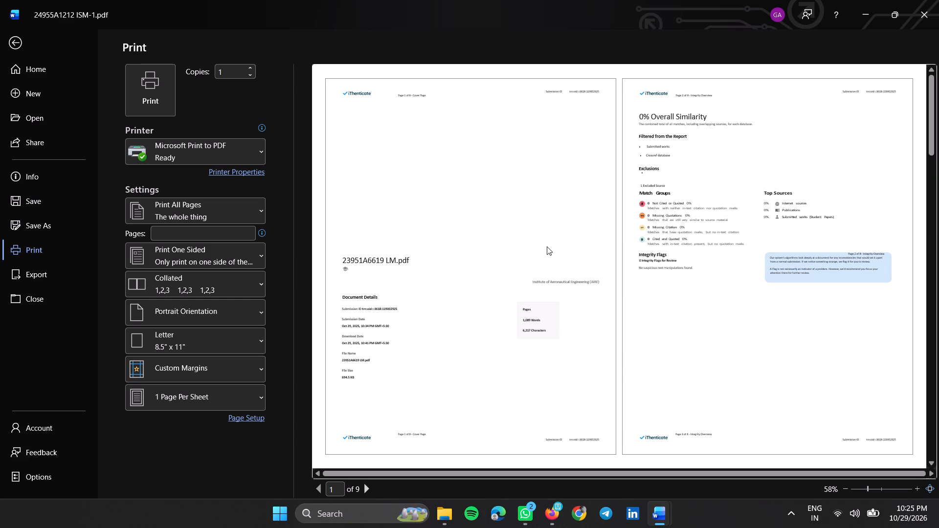
Check the closing answers in the LM_AAT-1 source document, questions 8 to 10, before returning to the report's print preview.
key("Down")
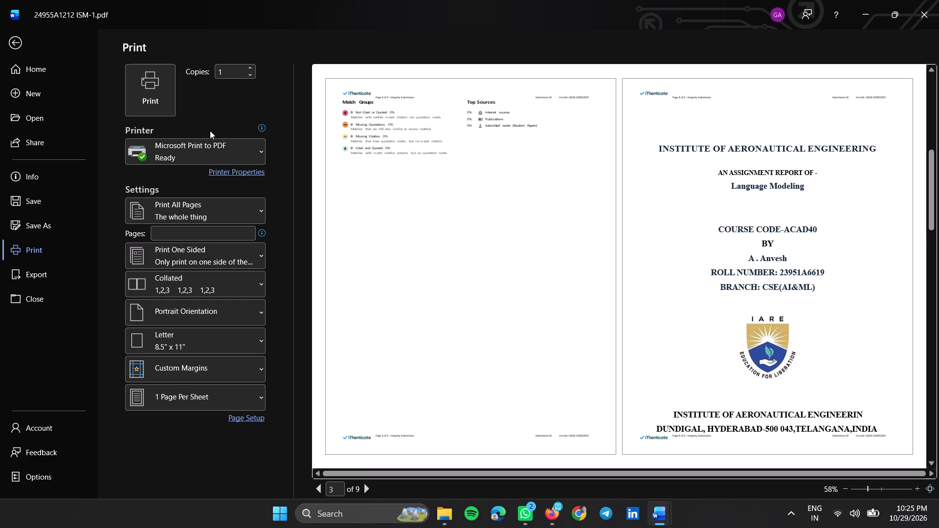
key("alt+Tab")
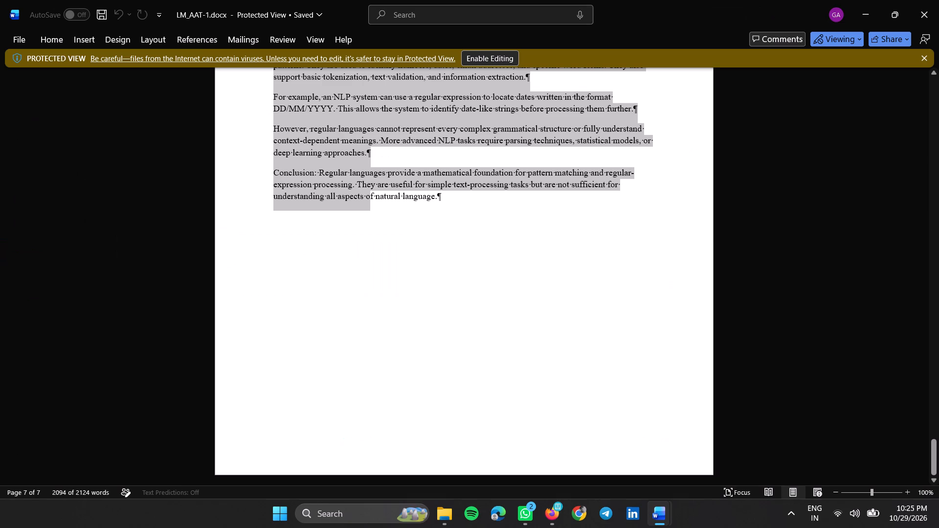
left_click(513, 238)
scroll(513, 238, "up", 6)
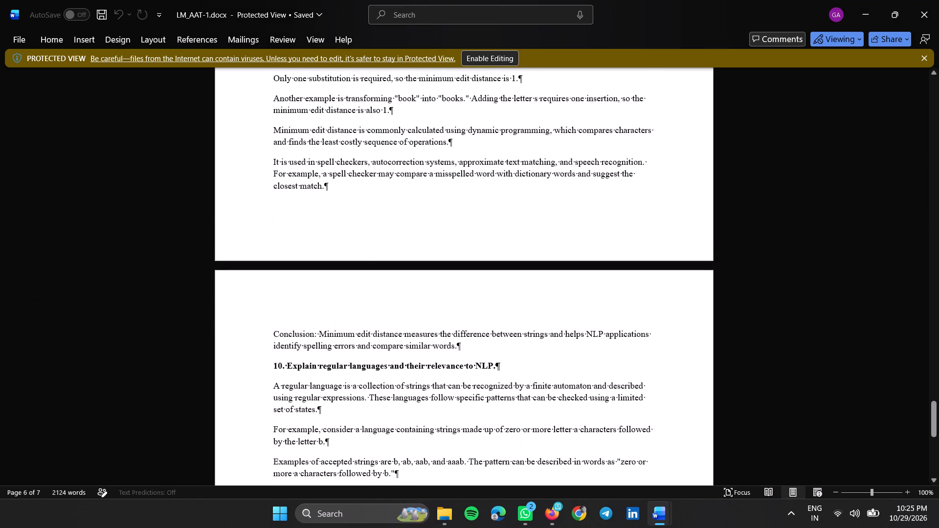
scroll(513, 238, "up", 8)
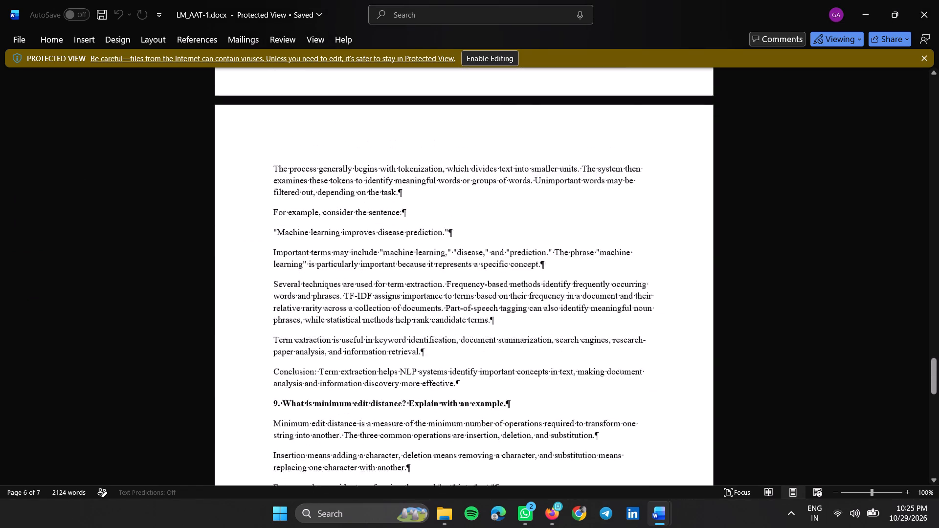
scroll(513, 238, "up", 8)
key("alt+Tab")
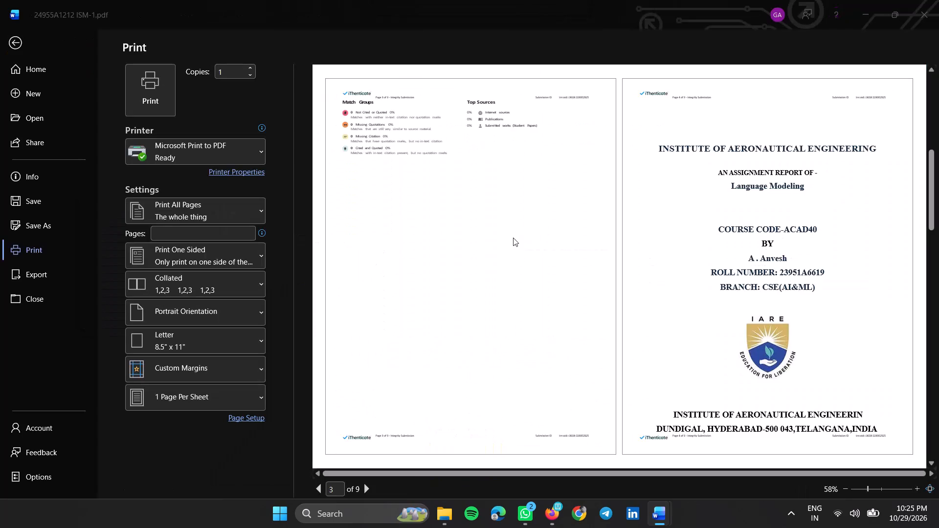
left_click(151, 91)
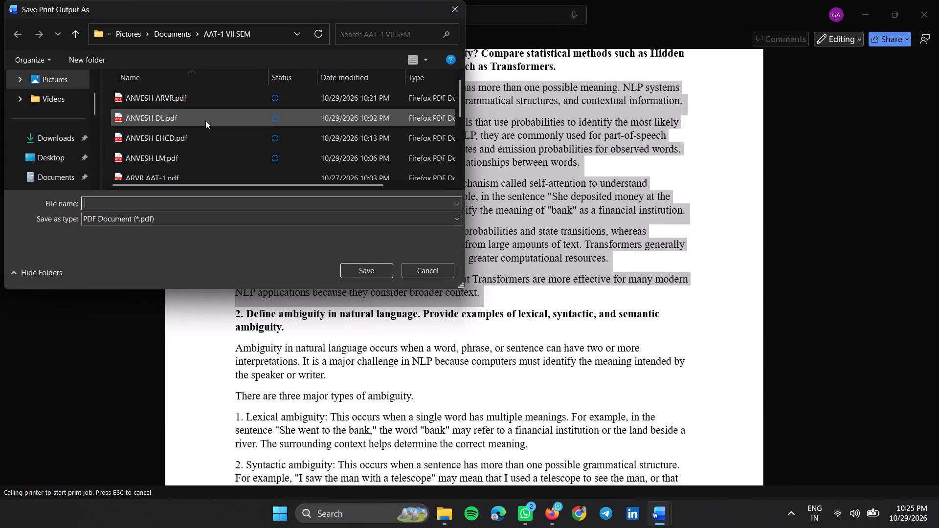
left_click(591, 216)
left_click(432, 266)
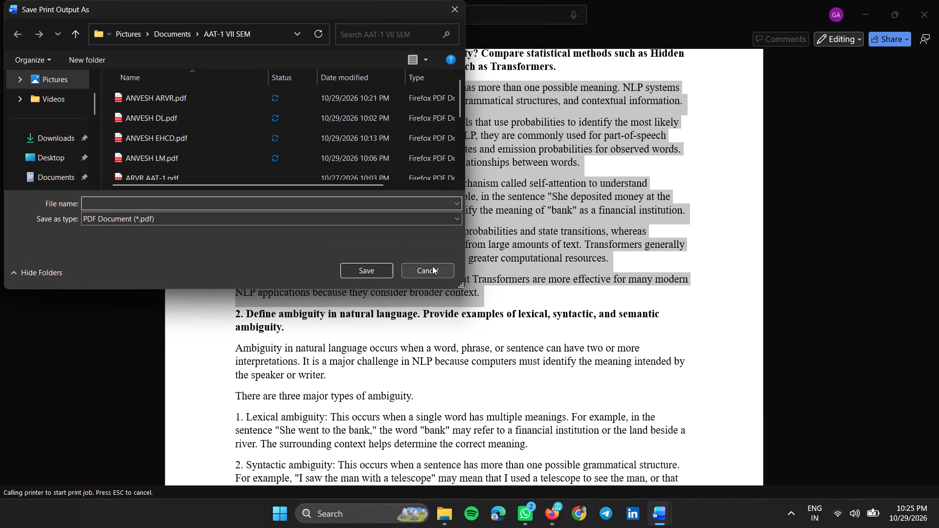
Print the whole Language Modeling report to PDF in the AAT-1 VII SEM folder, replacing the existing ANVESH LM.pdf.
key("ctrl+p")
scroll(555, 252, "up", 4)
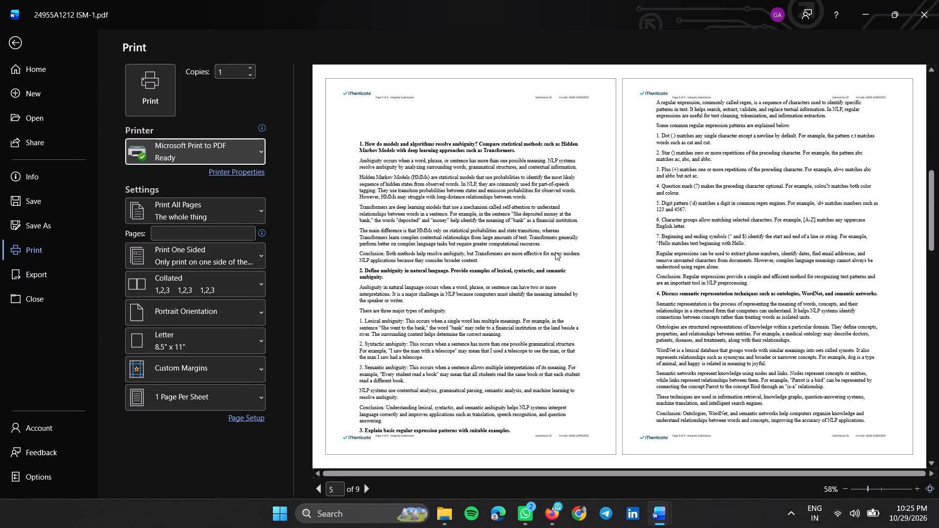
scroll(555, 252, "up", 19)
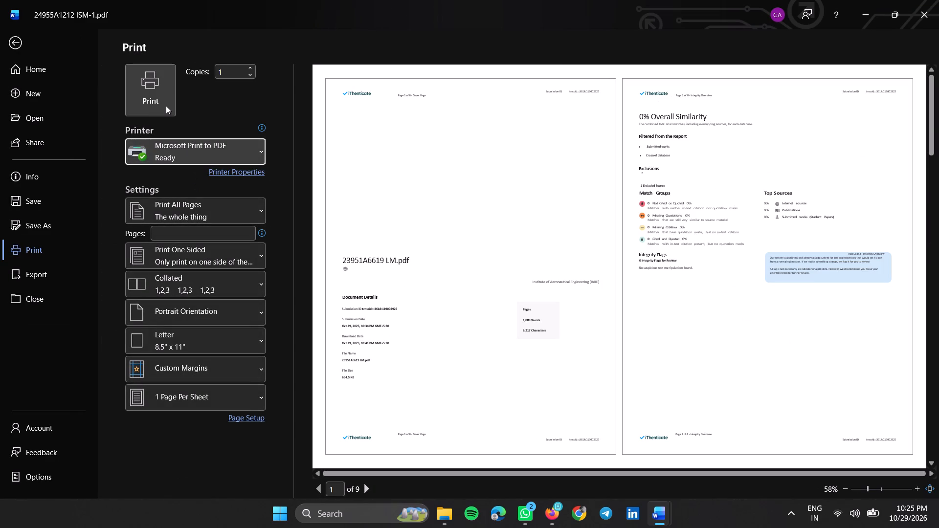
left_click(166, 106)
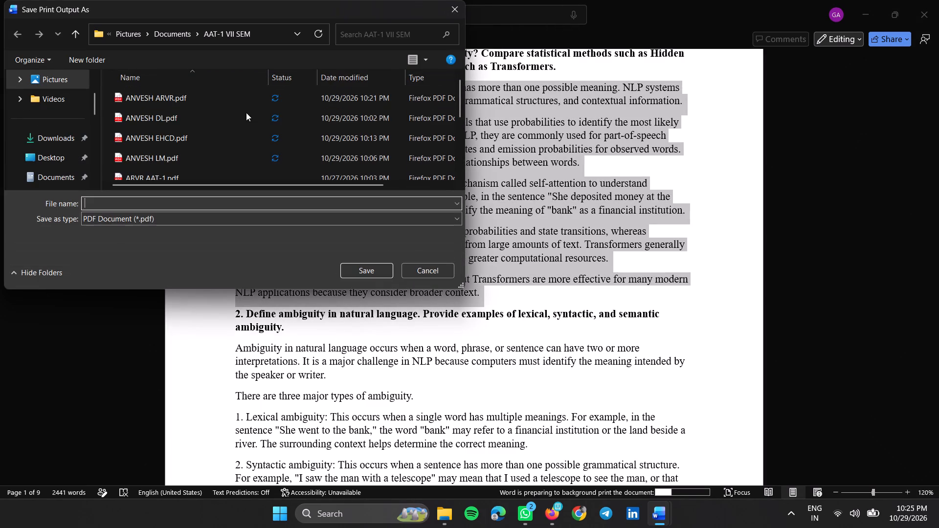
left_click(184, 153)
left_click(363, 273)
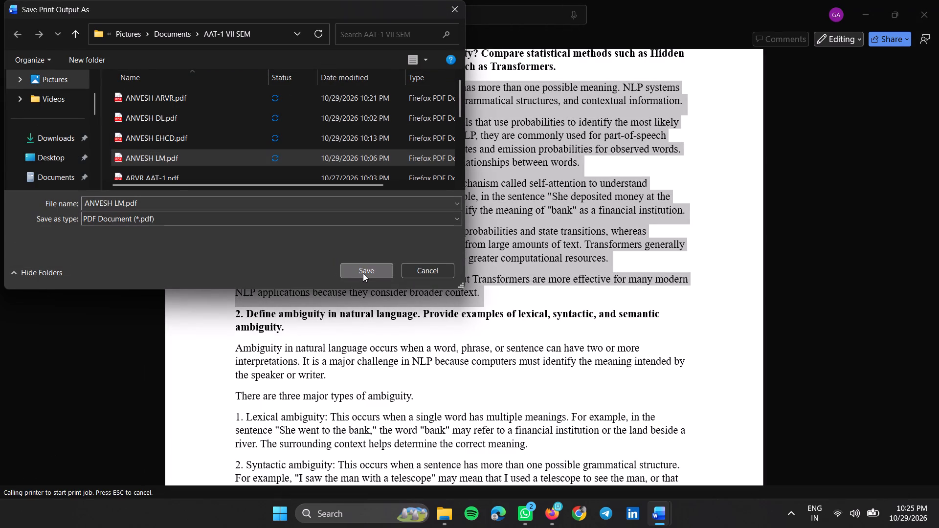
left_click(501, 260)
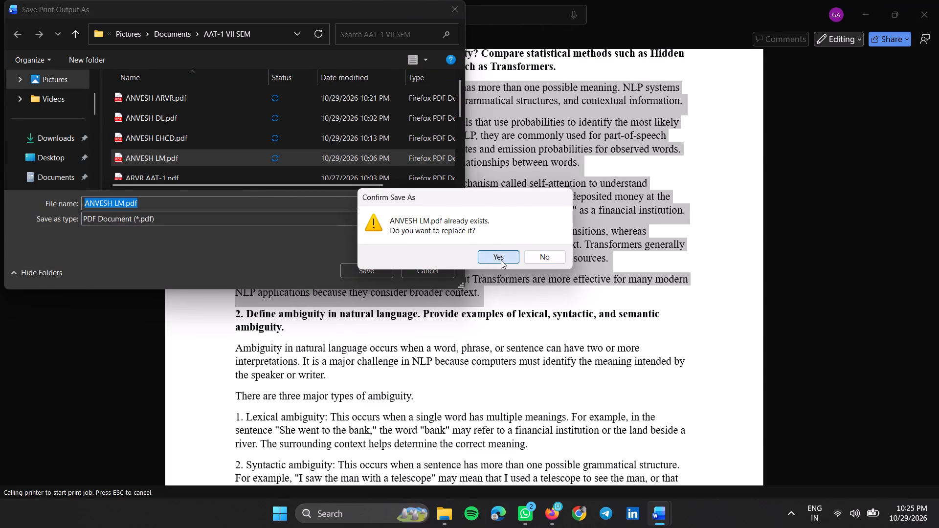
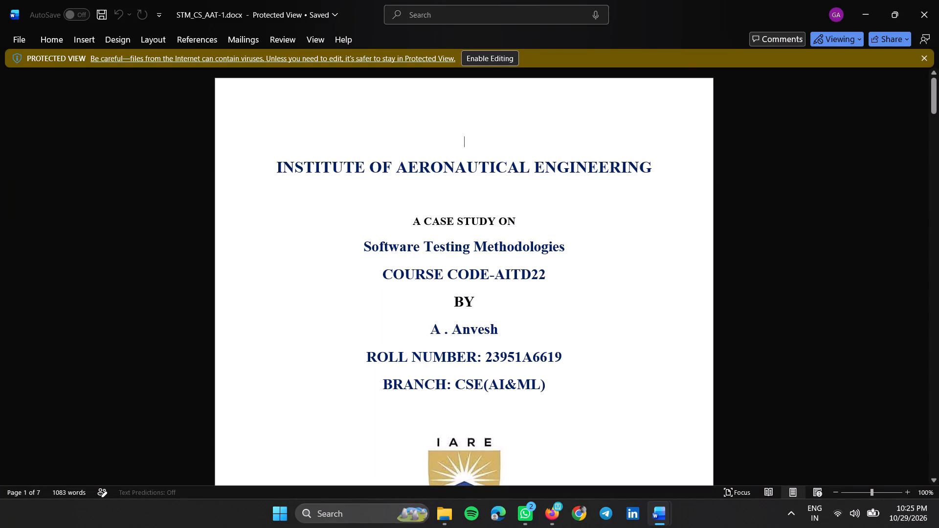
Replace the report cover's assignment title with "A CASE STUDY ON Software Testing Methodologies", copied from the STM_CS_AAT-1 cover.
left_click_drag(415, 220, 470, 230)
left_click_drag(470, 230, 585, 244)
key("ctrl+c")
key("alt+Tab")
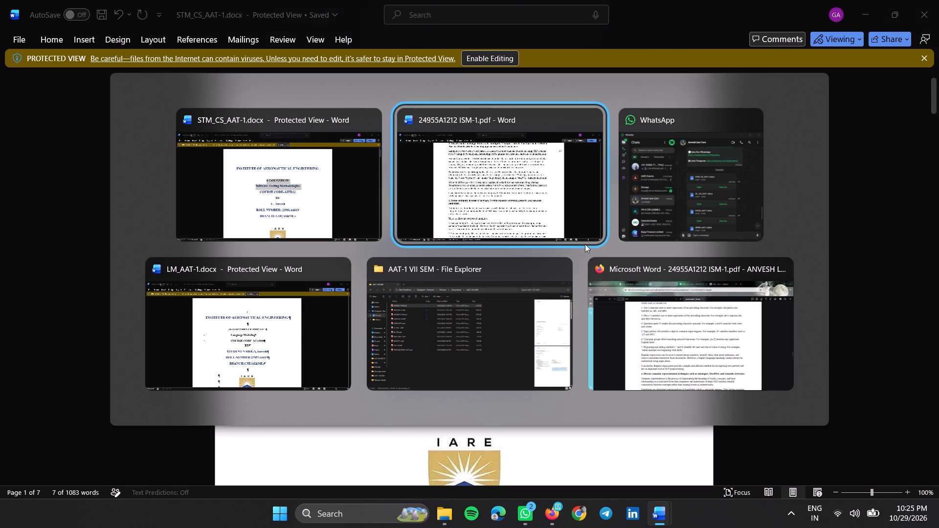
scroll(394, 175, "up", 20)
scroll(394, 175, "up", 16)
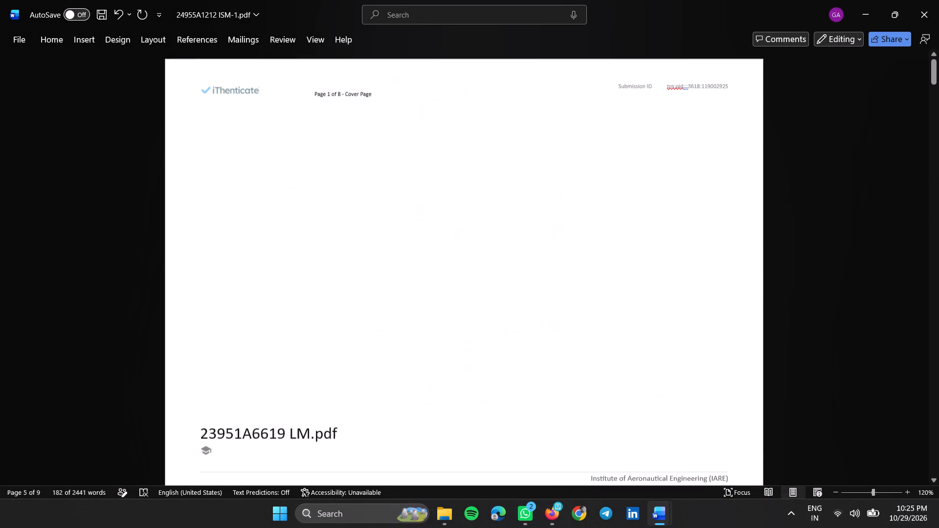
scroll(498, 372, "down", 5)
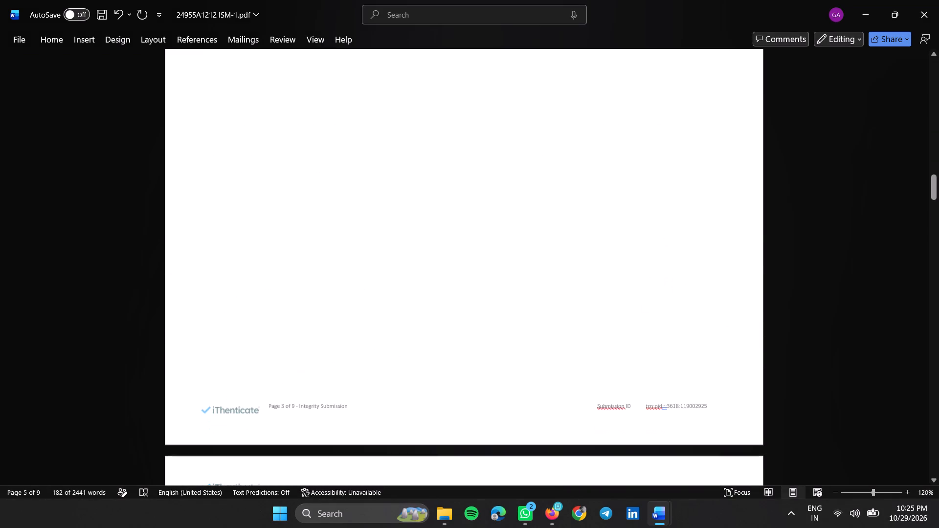
scroll(498, 372, "down", 2)
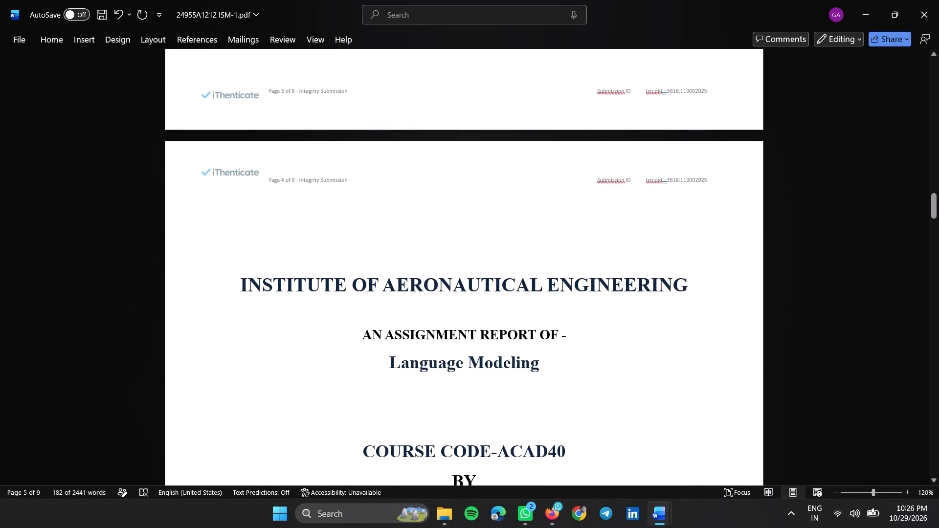
left_click_drag(556, 373, 355, 347)
key("ctrl+v")
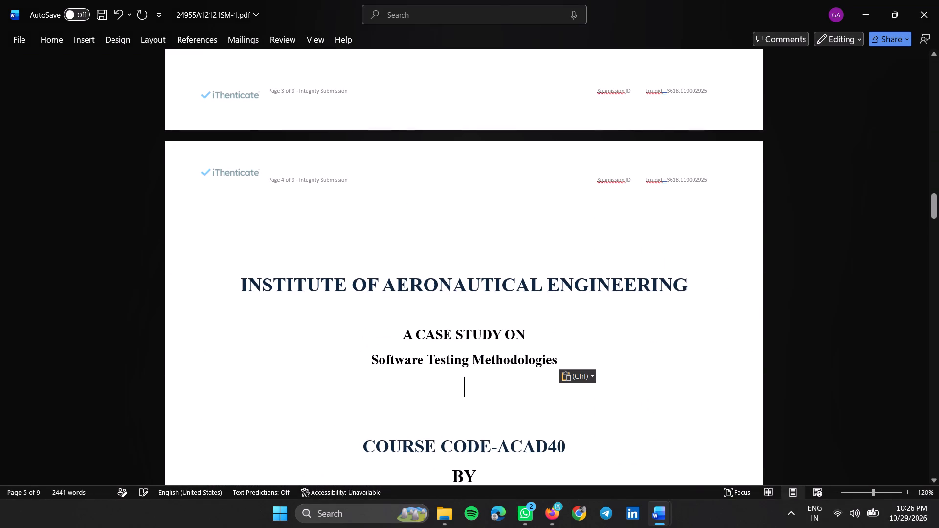
Replace the report cover's course code with AITD22 from STM_CS_AAT-1, and remove the extra blank line below the subject title.
key("alt+Tab")
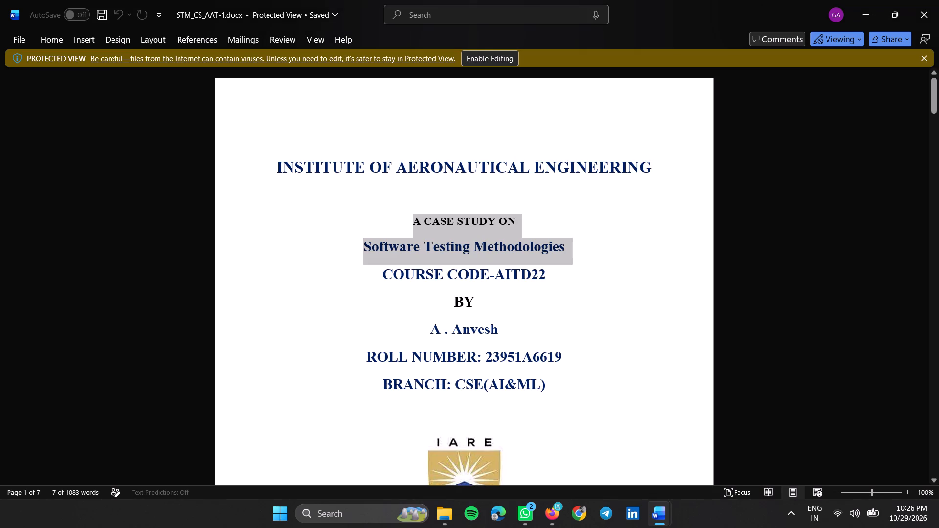
double_click(516, 273)
key("ctrl+c")
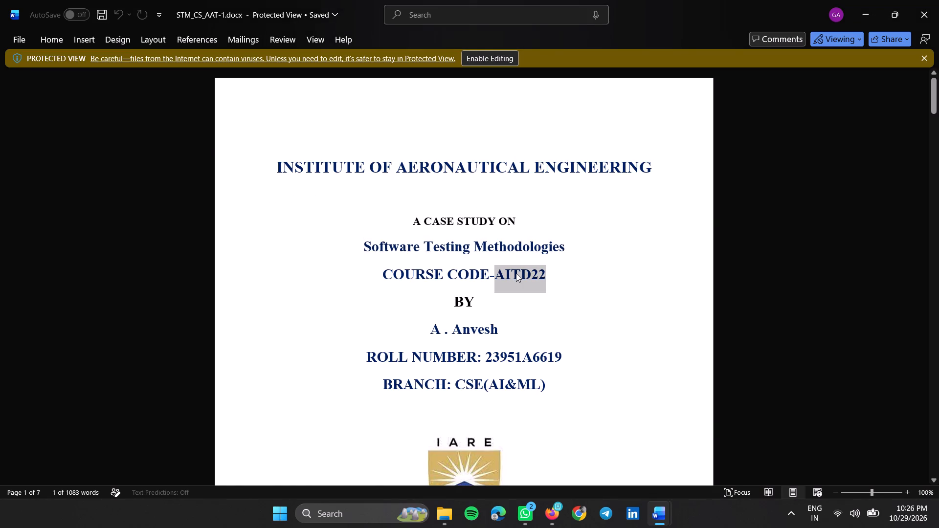
key("alt+Tab")
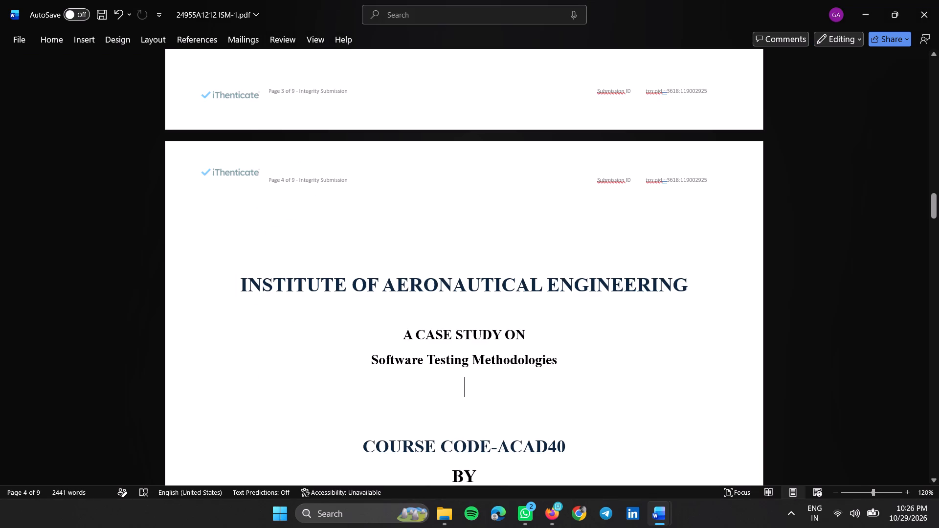
key("BackSpace")
key("BackSpace")
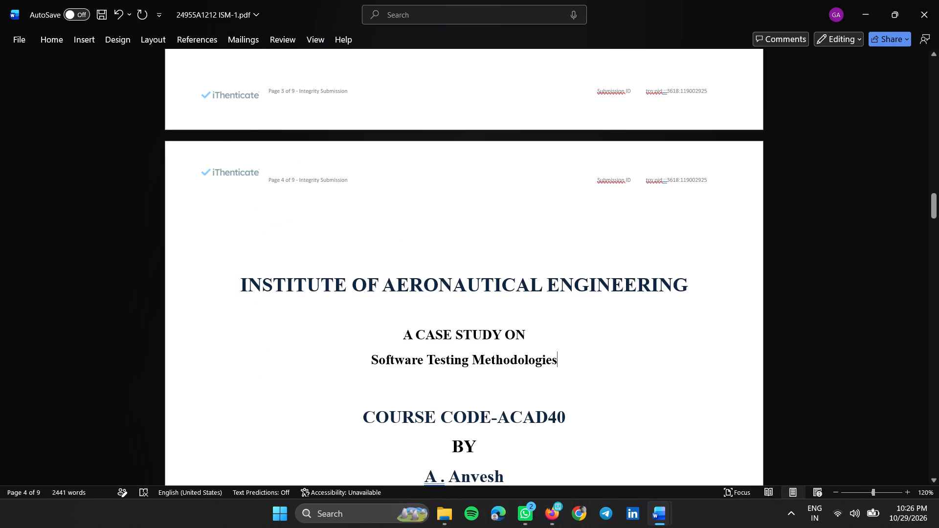
left_click(572, 423)
key("BackSpace")
key("ctrl+BackSpace")
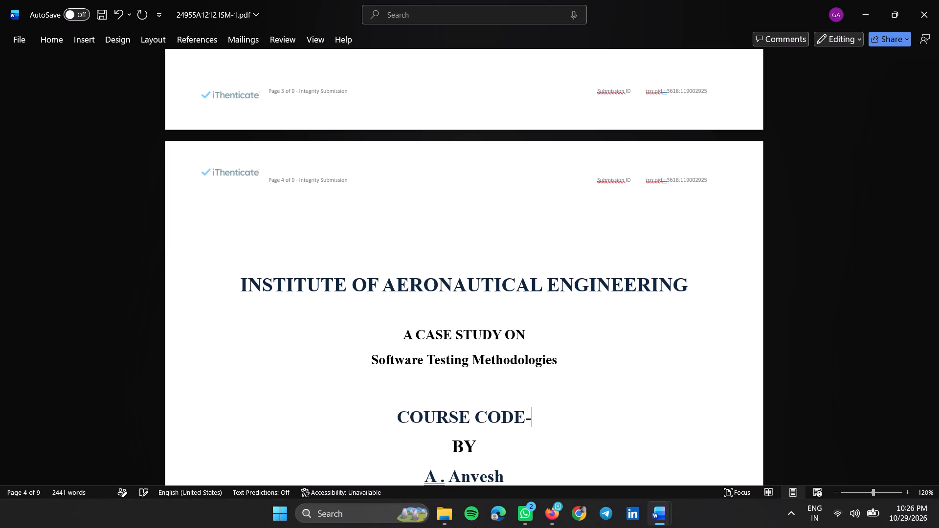
key("ctrl+v")
Replace all the Language Modeling answers in the report with the full case study text from STM_CS_AAT-1, from its title through the references.
scroll(572, 423, "down", 6)
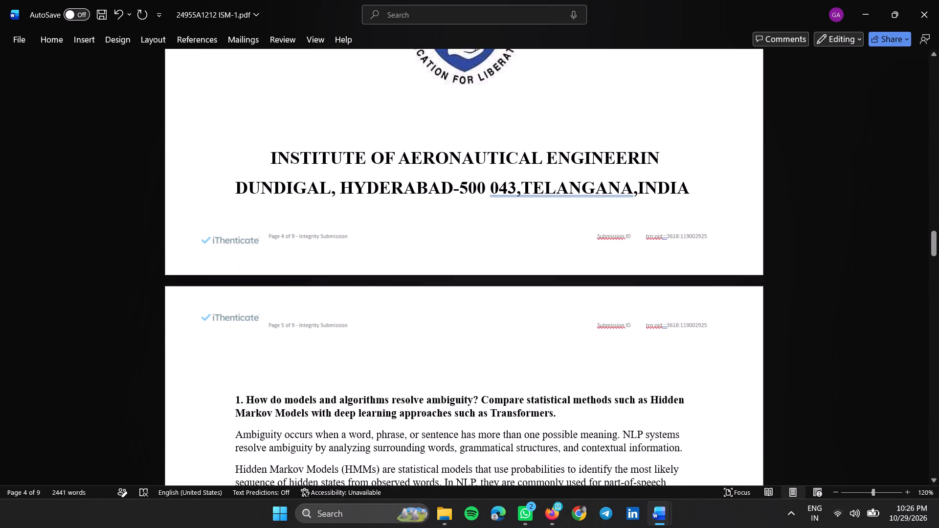
scroll(572, 423, "down", 1)
key("alt+Tab")
scroll(424, 396, "down", 3)
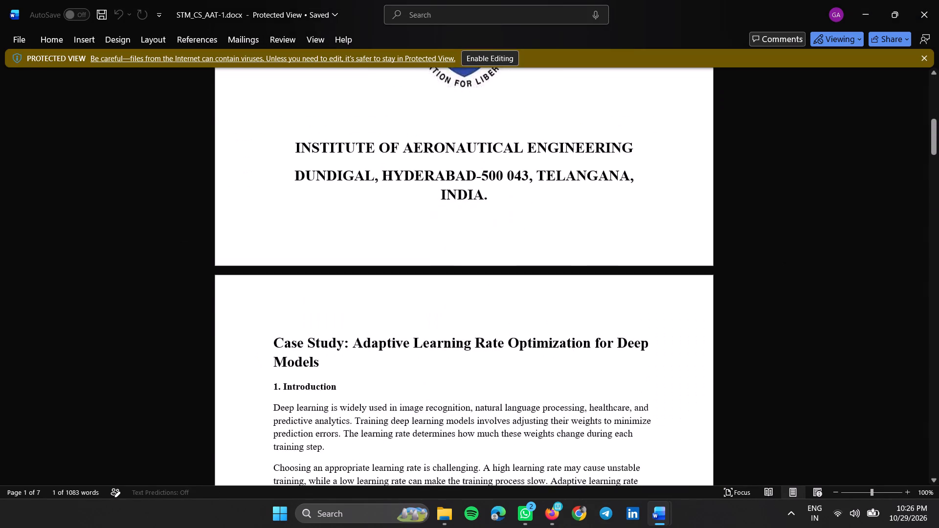
scroll(424, 396, "down", 1)
left_click_drag(273, 99, 287, 198)
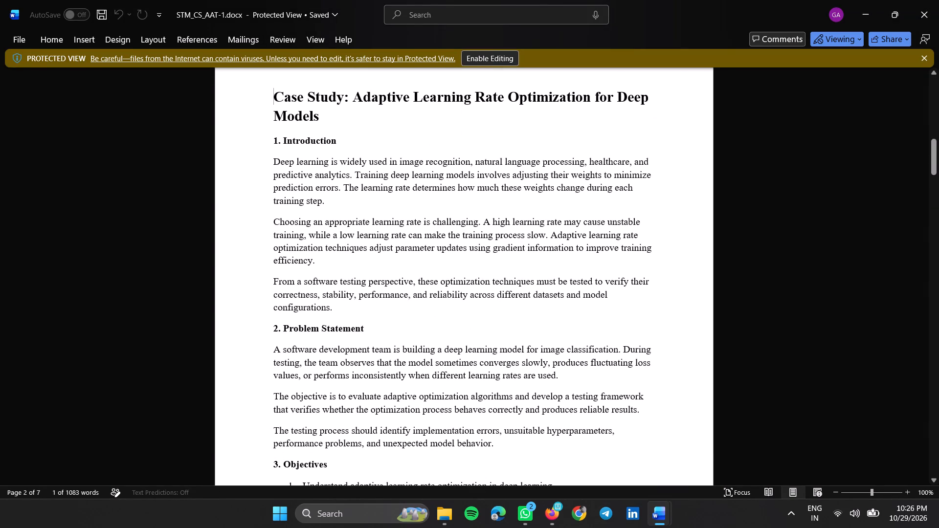
left_click_drag(287, 198, 396, 527)
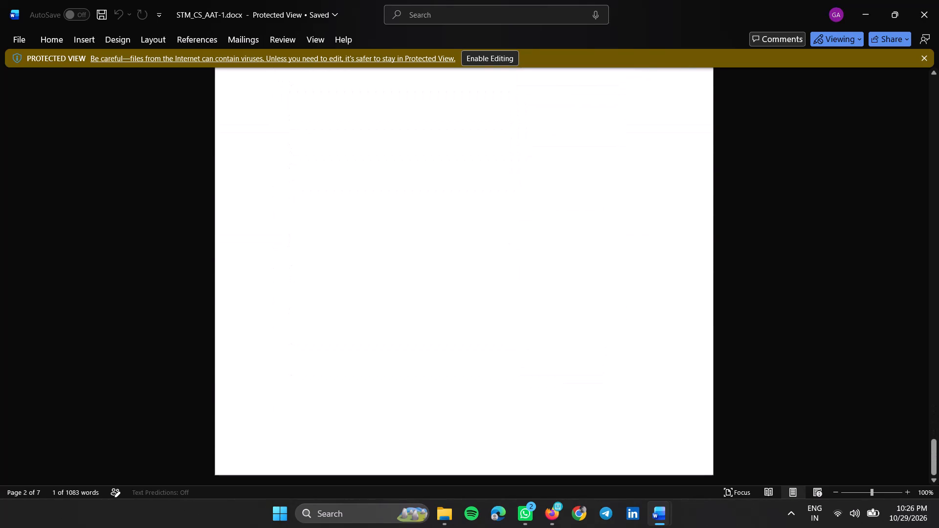
left_click_drag(396, 527, 408, 324)
scroll(408, 324, "up", 3)
key("ctrl+c")
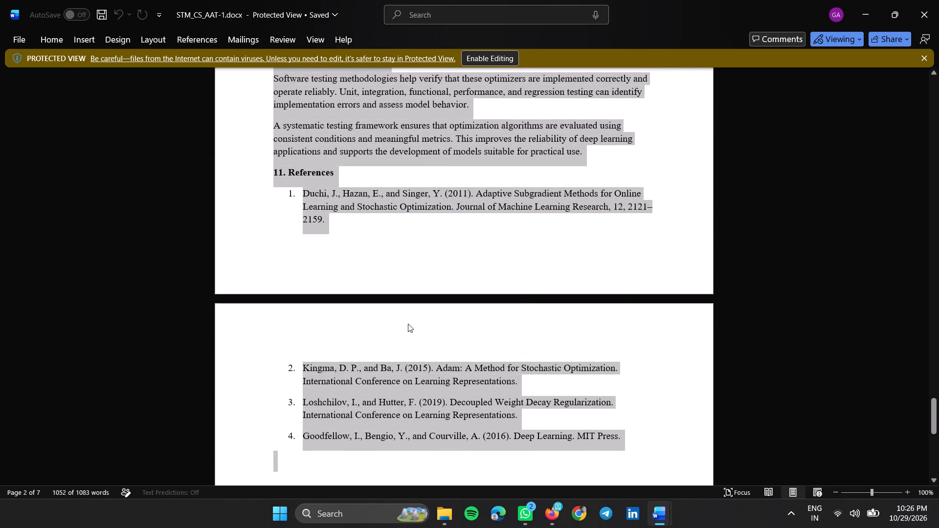
key("alt+Tab")
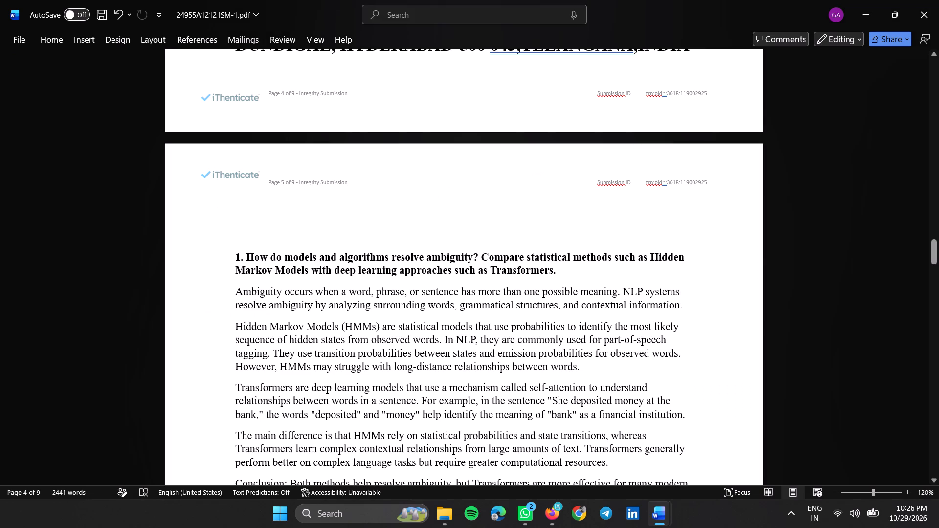
left_click_drag(232, 254, 549, 527)
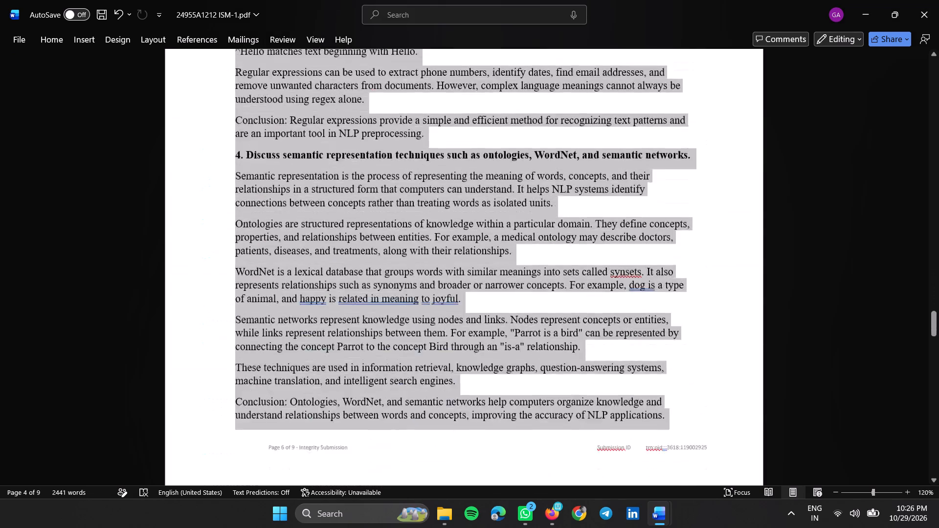
left_click_drag(549, 527, 568, 506)
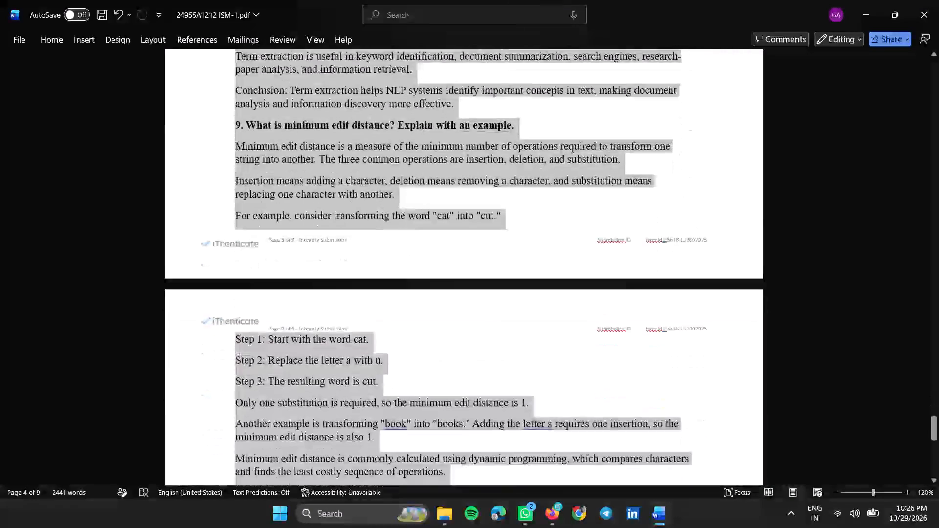
left_click_drag(568, 506, 612, 527)
key("BackSpace")
key("ctrl+v")
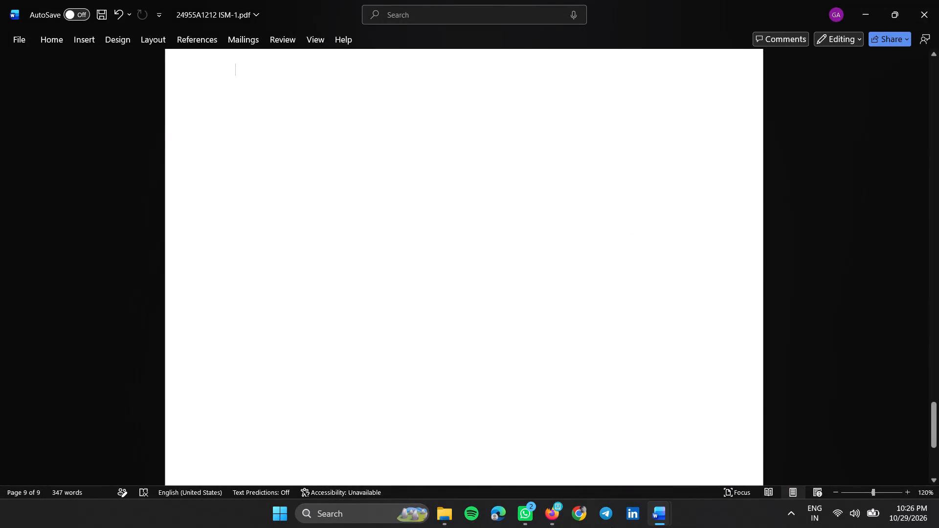
scroll(444, 395, "right", 1)
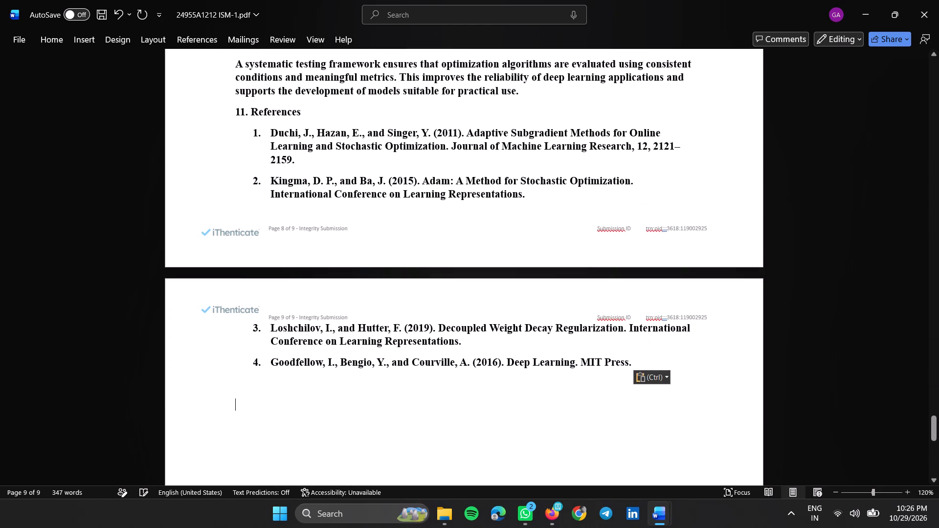
Remove bold from the four entries under 11. References, keeping the heading bold.
left_click_drag(431, 385, 236, 39)
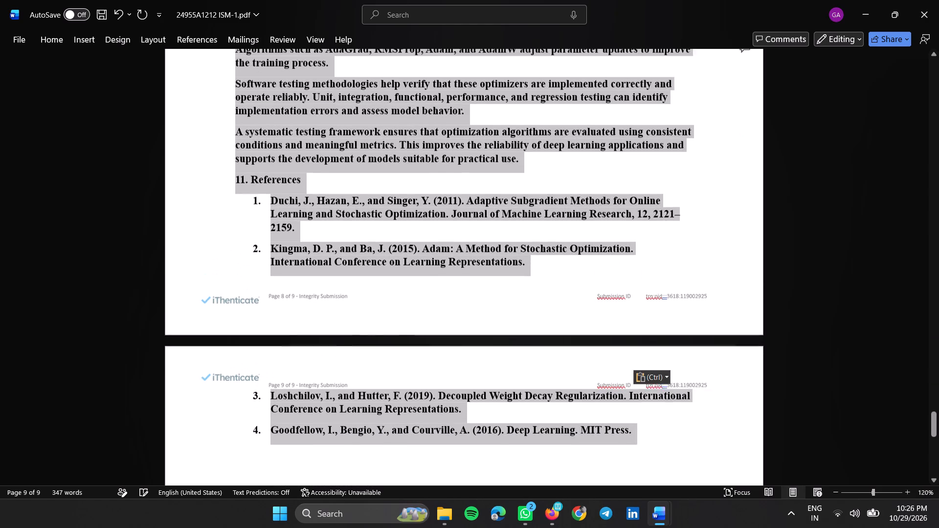
left_click_drag(236, 39, 267, 252)
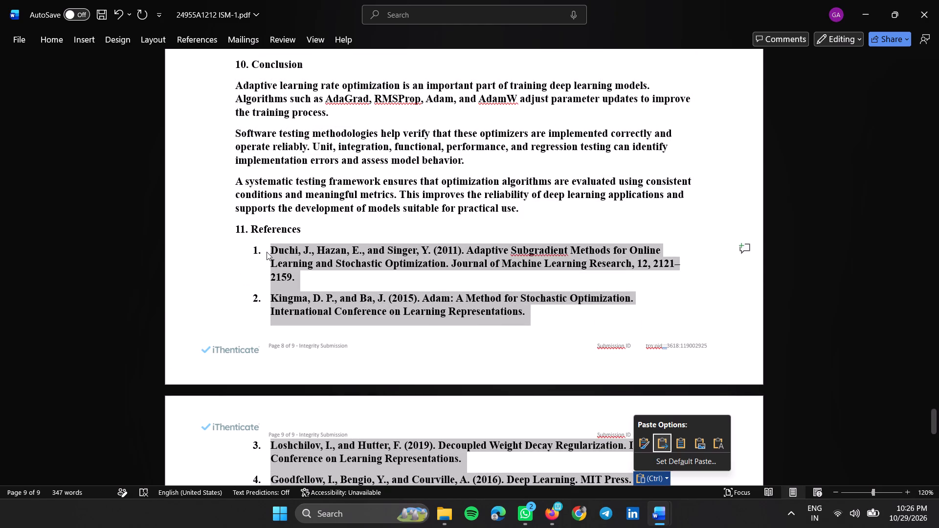
key("ctrl+b")
key("ctrl+b")
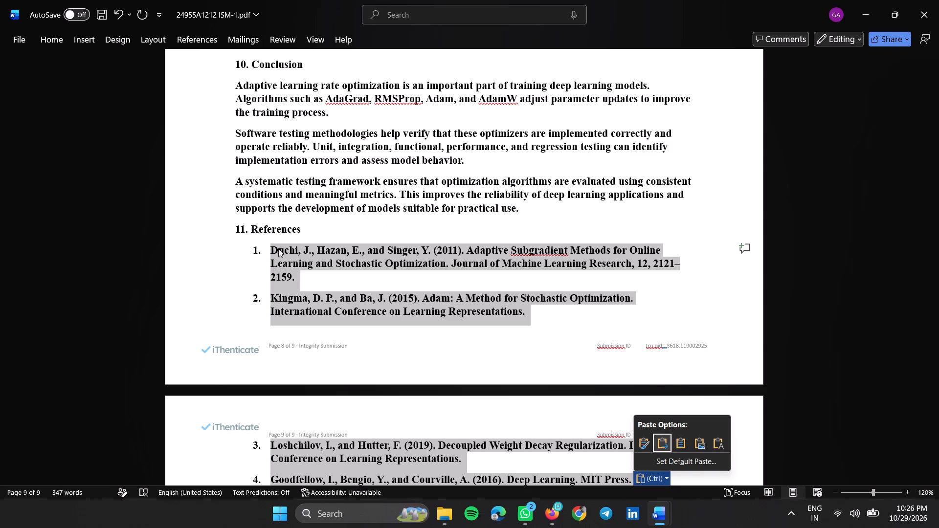
left_click(54, 36)
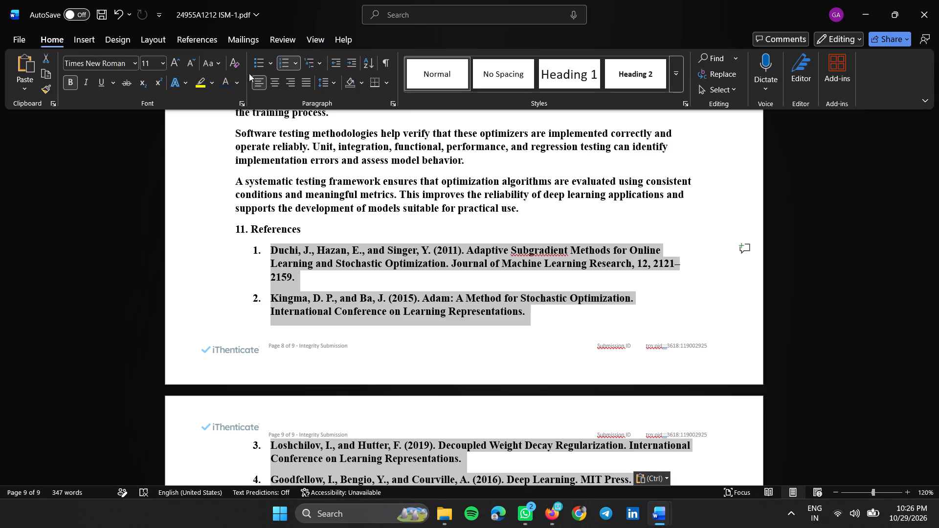
left_click(69, 81)
left_click(398, 321)
Remove bold from the body paragraphs under 10. Conclusion and 9. Challenges and Limitations, keeping both headings bold.
scroll(398, 321, "up", 1)
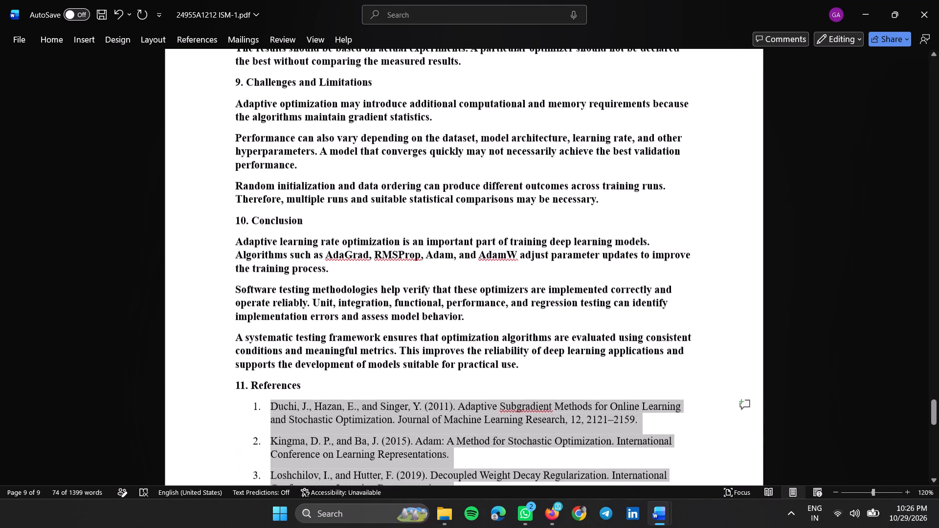
left_click_drag(527, 370, 232, 243)
key("ctrl+b")
scroll(350, 193, "up", 1)
left_click(615, 280)
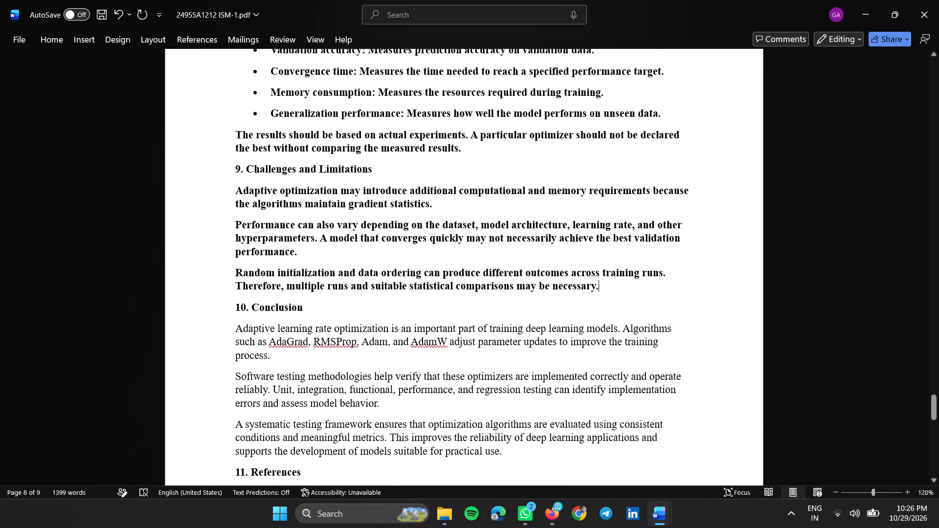
left_click(612, 287)
left_click_drag(612, 287, 228, 189)
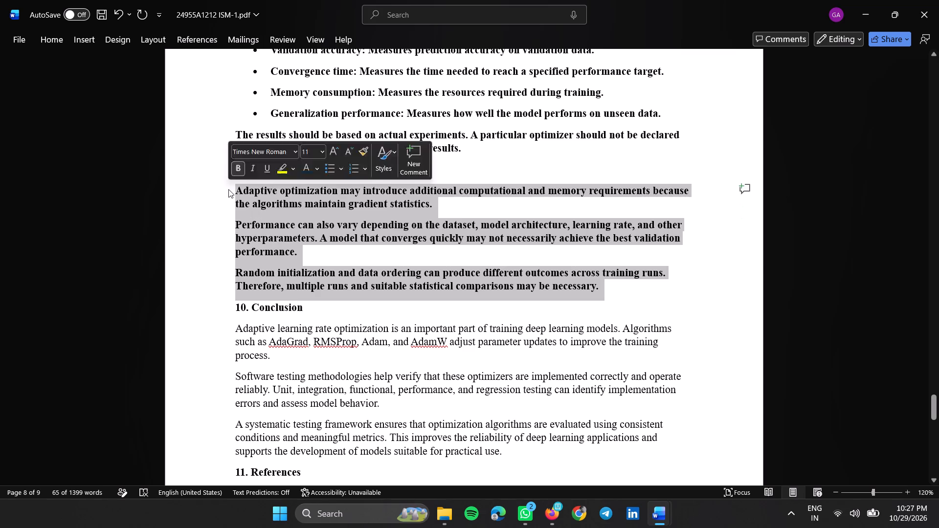
key("ctrl+b")
Remove bold from the paragraphs and metrics list under 8. Experimental Evaluation, keeping the heading bold.
scroll(349, 218, "up", 1)
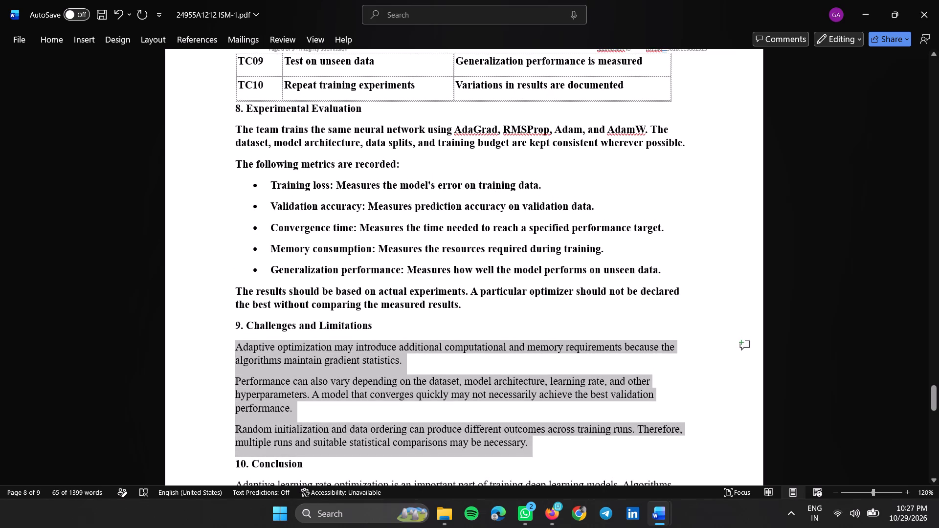
left_click_drag(475, 311, 240, 159)
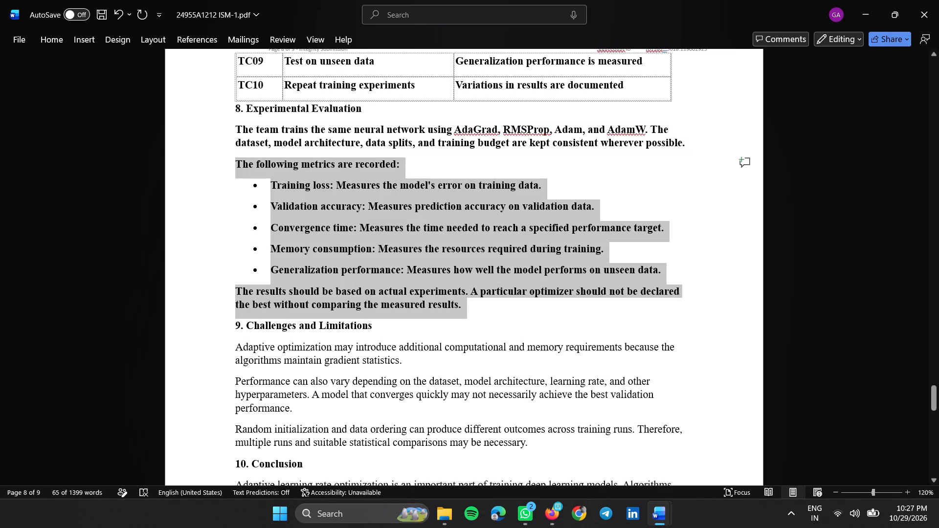
left_click_drag(240, 159, 234, 131)
key("ctrl+b")
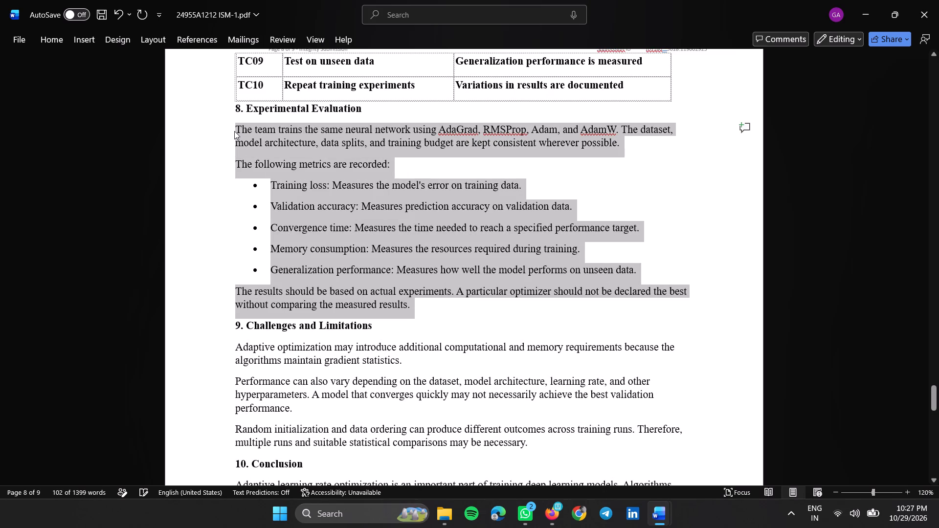
Remove bold from the whole table under 7. Test Cases, keeping the section heading bold.
scroll(340, 157, "up", 2)
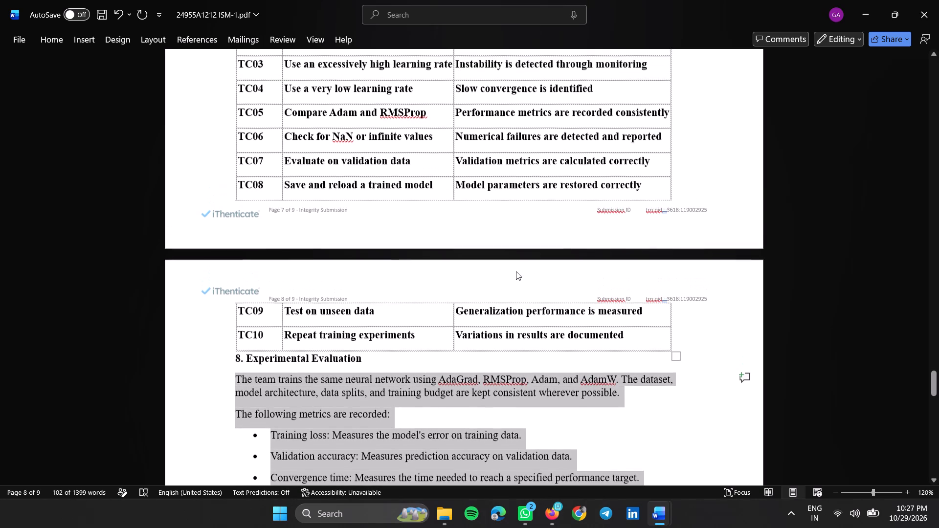
left_click_drag(645, 347, 506, 176)
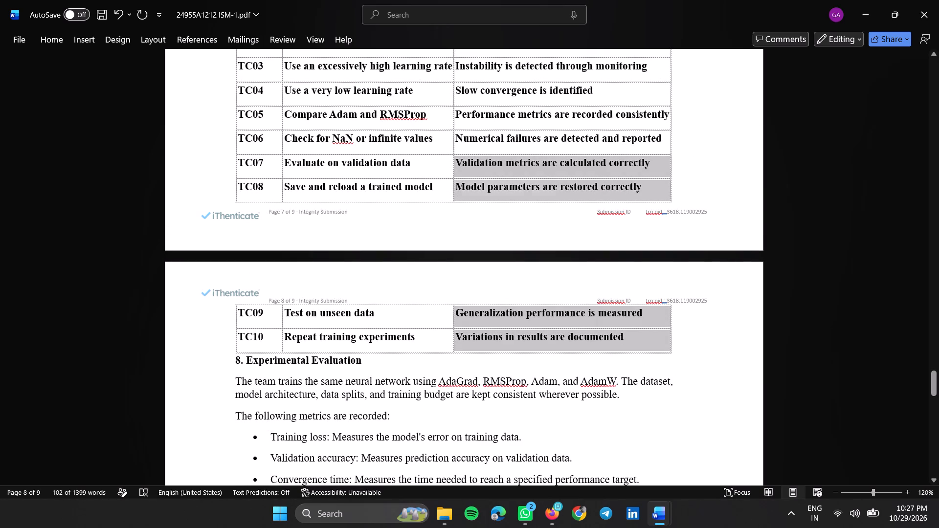
left_click_drag(506, 176, 259, 183)
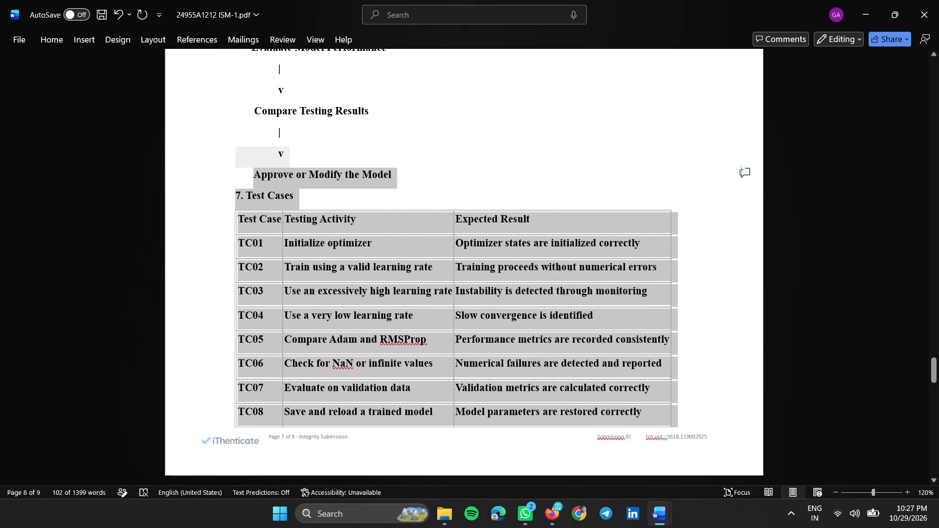
left_click_drag(259, 183, 234, 218)
key("ctrl+b")
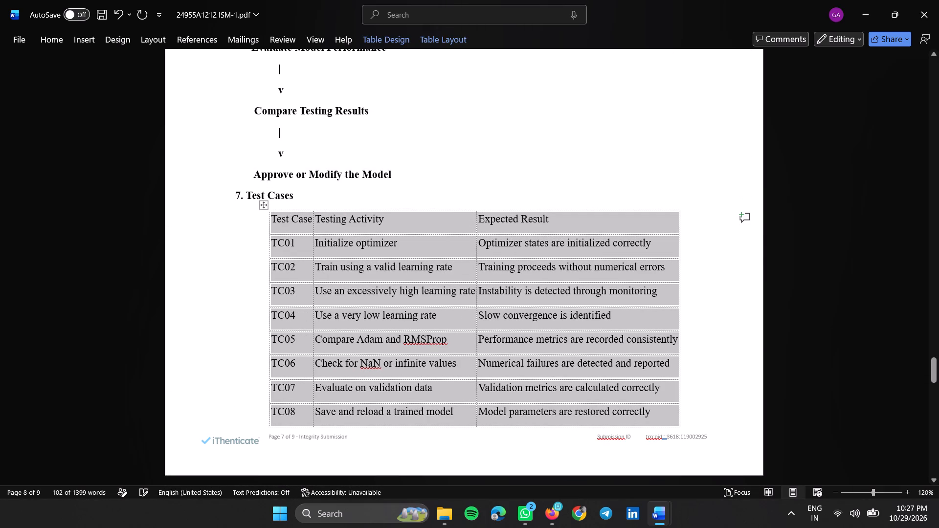
Remove bold from the text under D. Functional Testing through the end of E. Regression Testing, including the E. Regression Testing heading.
left_click(417, 177)
scroll(417, 177, "up", 2)
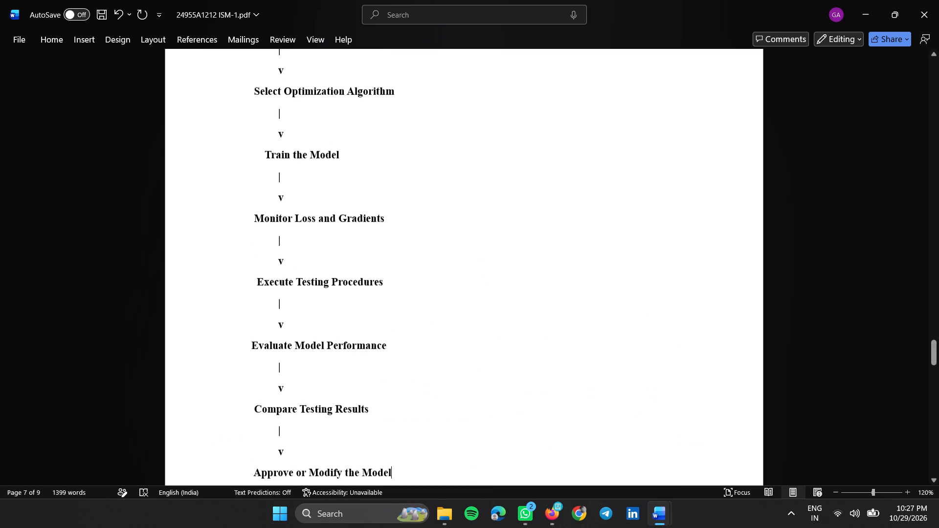
scroll(417, 177, "up", 3)
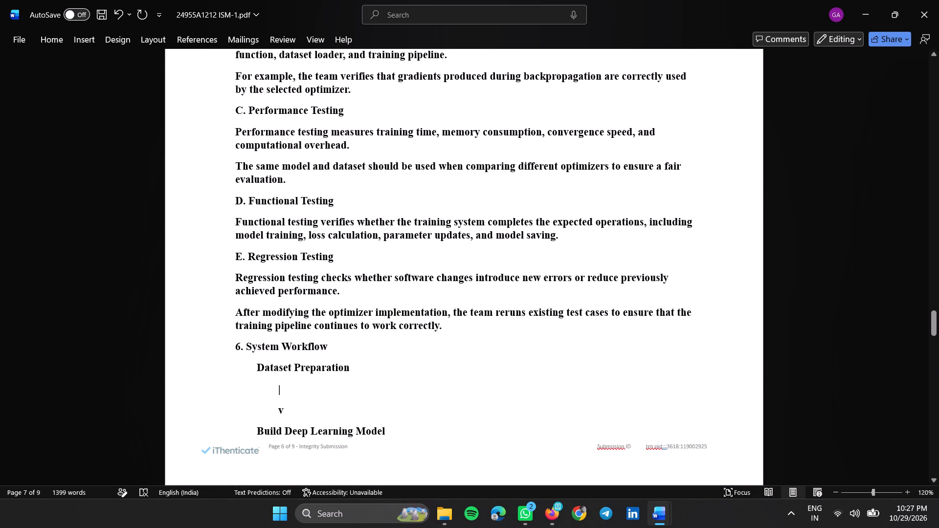
left_click_drag(450, 326, 234, 220)
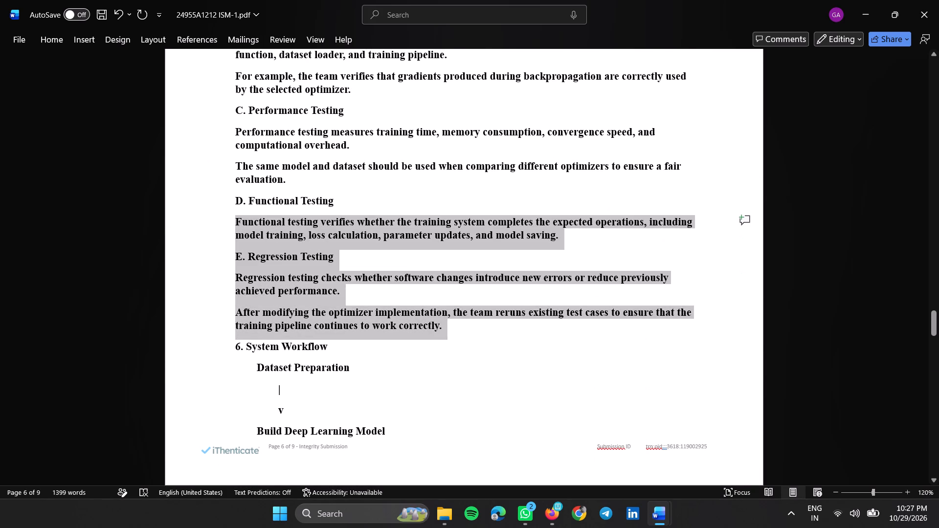
left_click_drag(234, 220, 233, 221)
key("ctrl+b")
Remove bold from the body paragraphs under C. Performance Testing and B. Integration Testing, keeping both headings bold.
left_click_drag(323, 176, 284, 146)
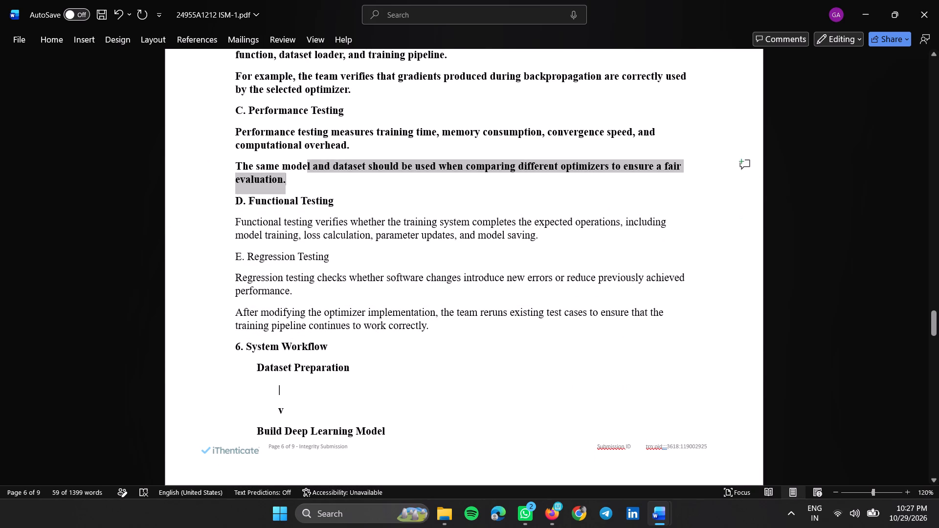
left_click_drag(284, 146, 227, 132)
key("ctrl+b")
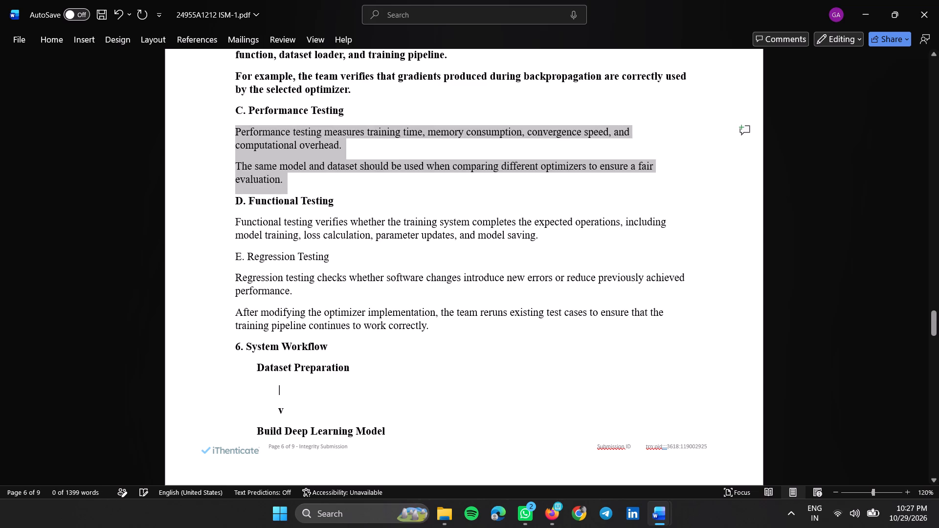
scroll(227, 132, "up", 1)
left_click_drag(376, 211, 230, 158)
key("ctrl+b")
Remove bold from the text and bullets under A. Unit Testing and the sentence under 5. Proposed Testing Methodology, keeping both headings bold.
scroll(230, 158, "up", 1)
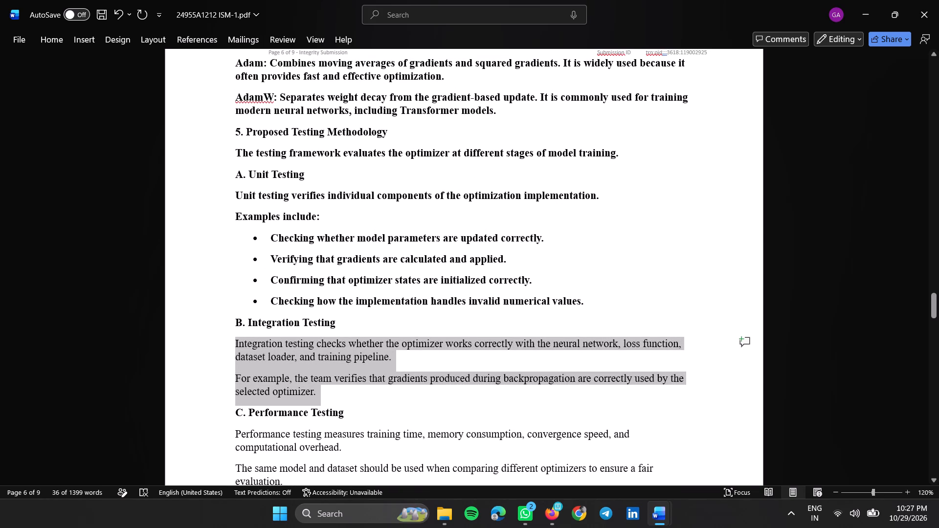
left_click_drag(589, 298, 278, 209)
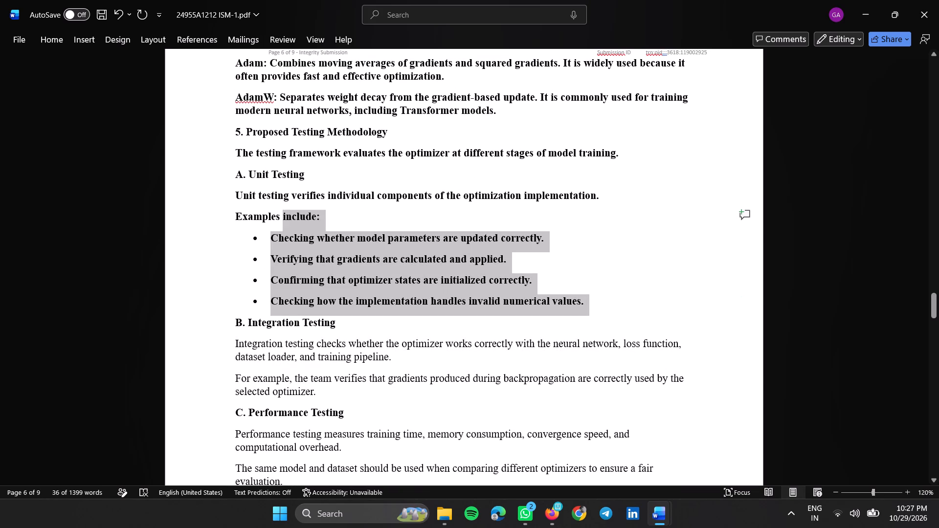
left_click_drag(278, 209, 233, 199)
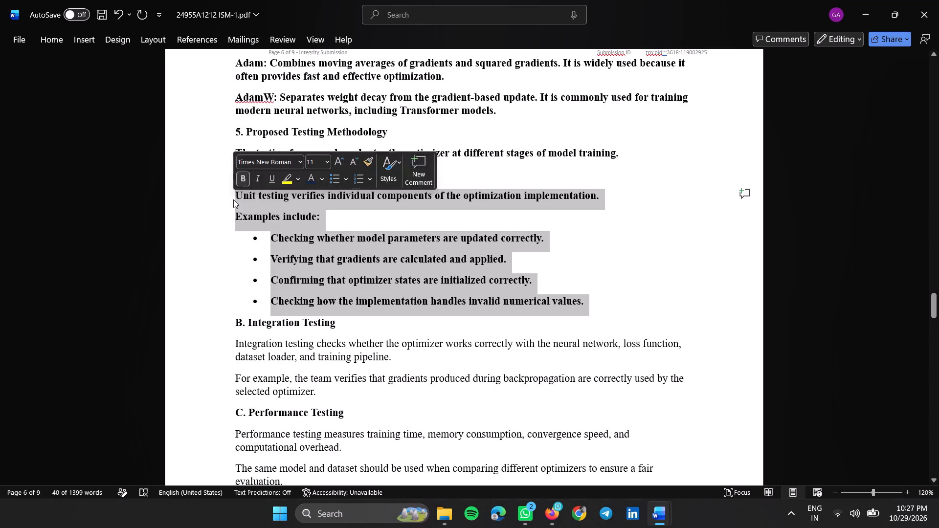
key("ctrl+b")
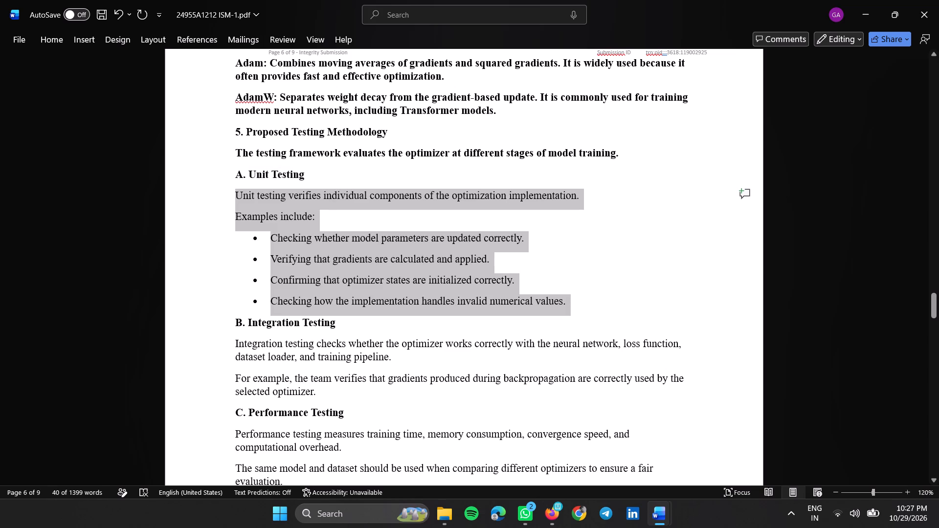
left_click_drag(652, 165, 235, 154)
key("ctrl+b")
Remove bold from the AdamW, Adam, RMSProp and AdaGrad descriptions in section 4, keeping the algorithm names bold.
scroll(235, 154, "up", 1)
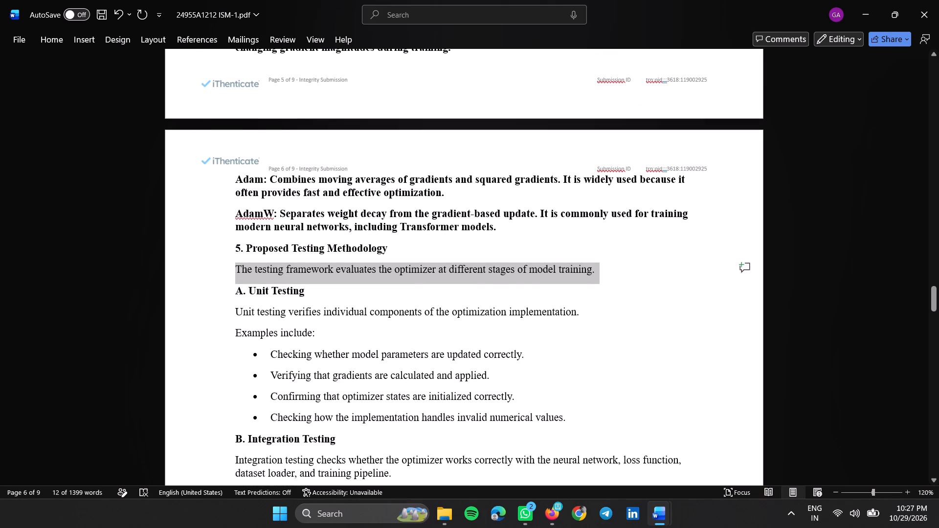
left_click_drag(504, 233, 289, 216)
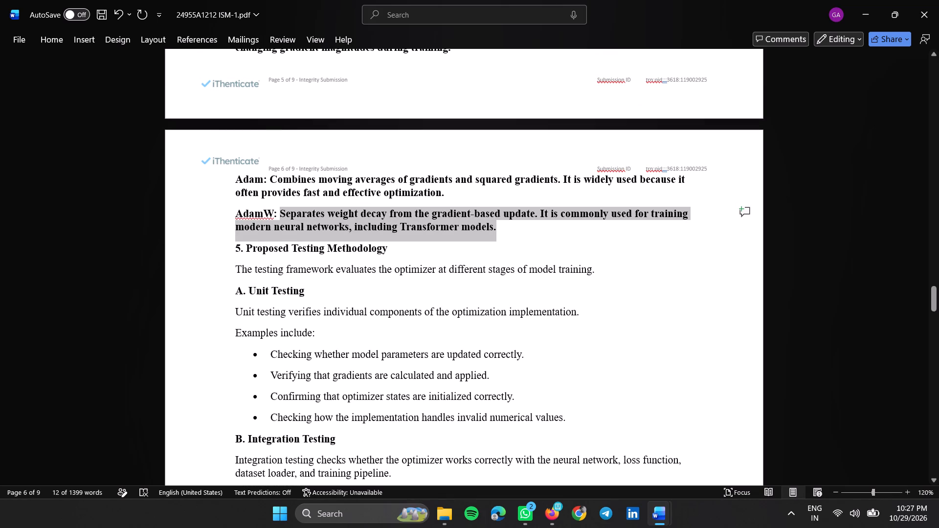
left_click_drag(289, 216, 289, 215)
key("ctrl+b")
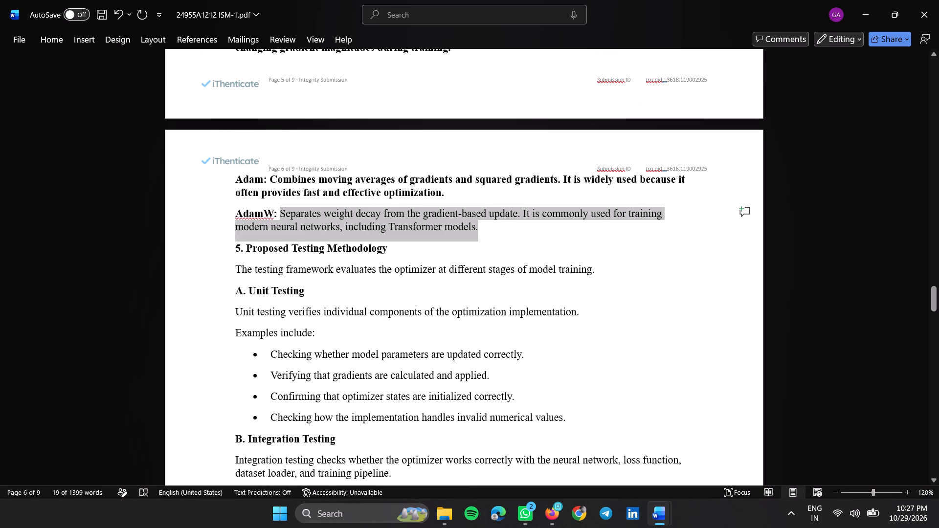
left_click_drag(459, 190, 271, 180)
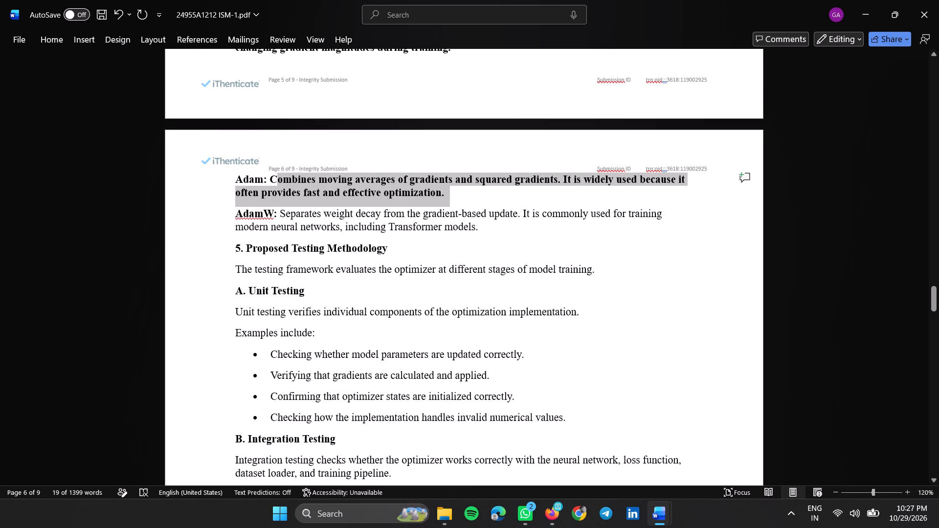
left_click_drag(271, 180, 269, 181)
key("ctrl+b")
scroll(269, 181, "up", 1)
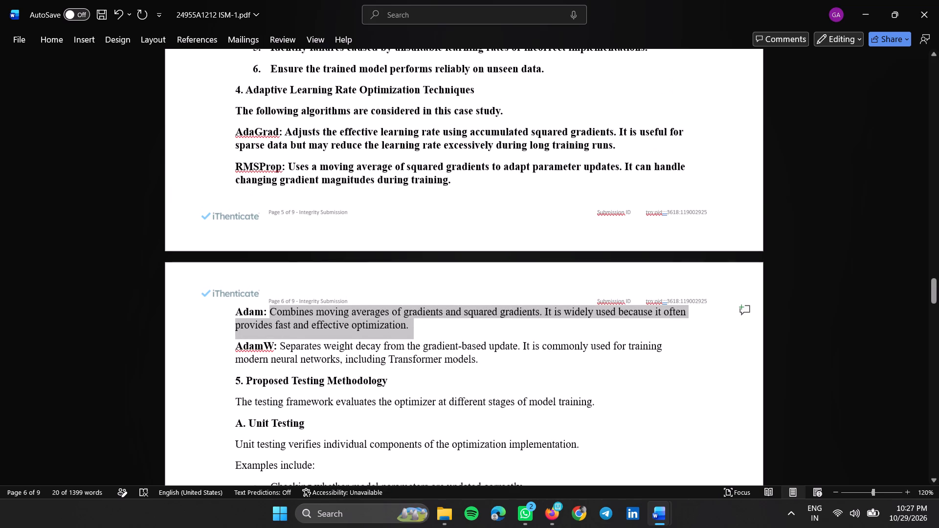
left_click_drag(457, 182, 303, 174)
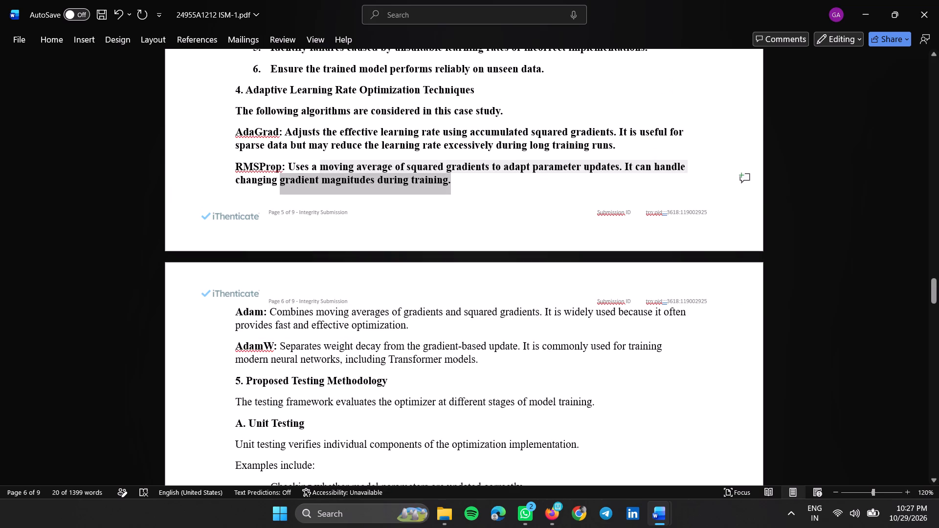
left_click_drag(303, 174, 289, 170)
key("ctrl+b")
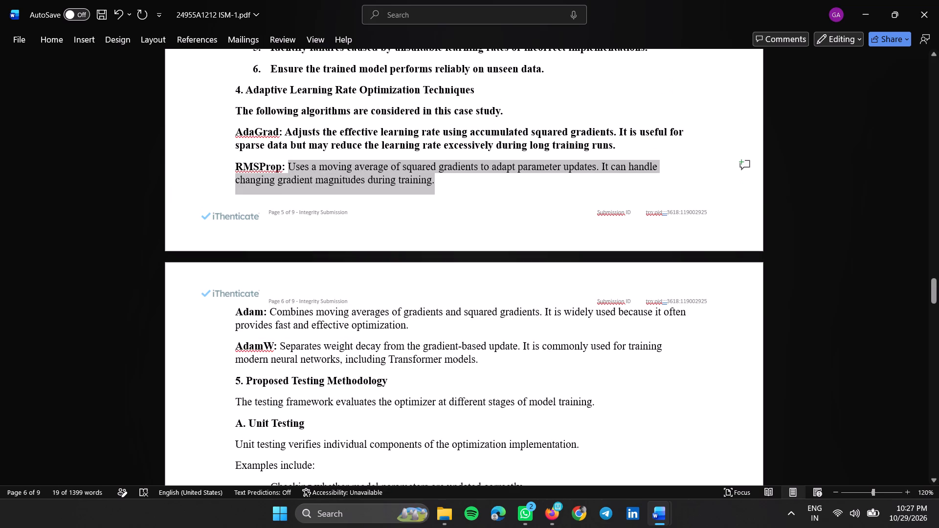
left_click_drag(618, 147, 291, 131)
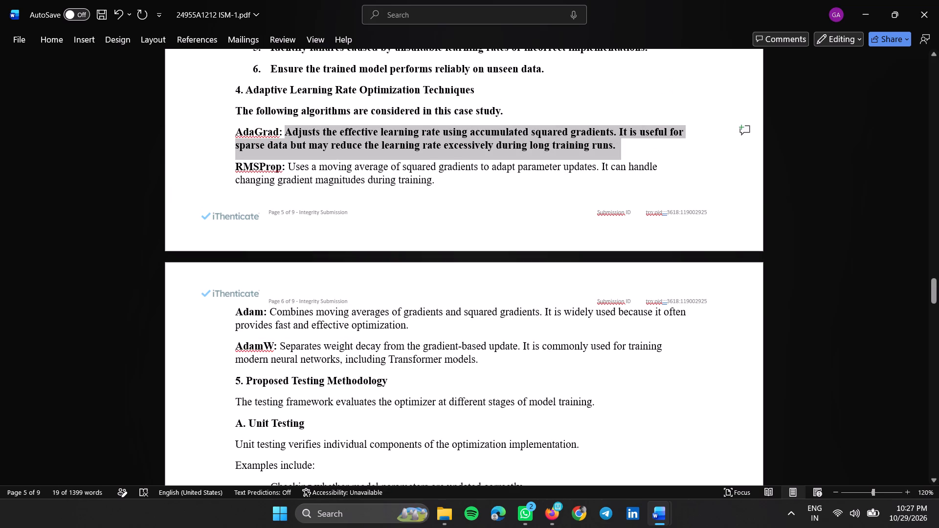
left_click_drag(291, 131, 285, 131)
key("ctrl+b")
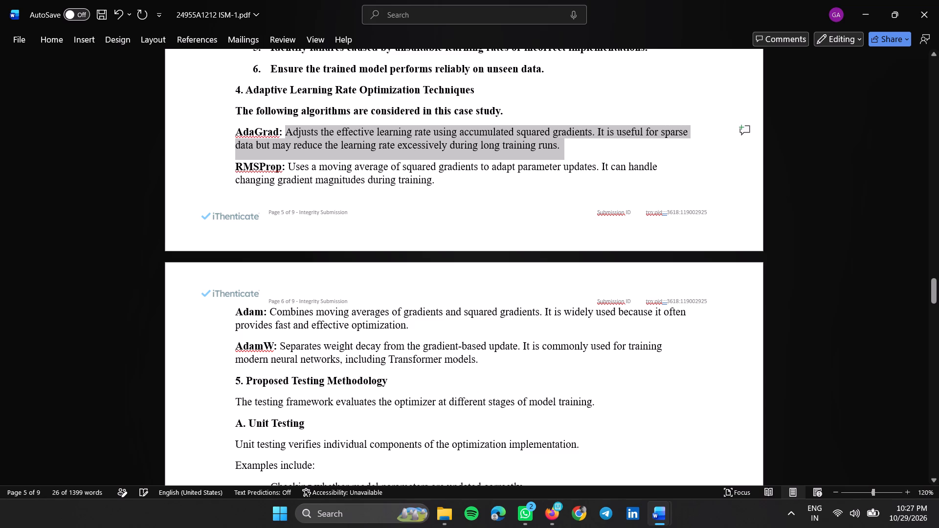
Remove bold from the six numbered items under 3. Objectives, keeping the heading bold.
scroll(285, 131, "up", 1)
scroll(494, 147, "up", 1)
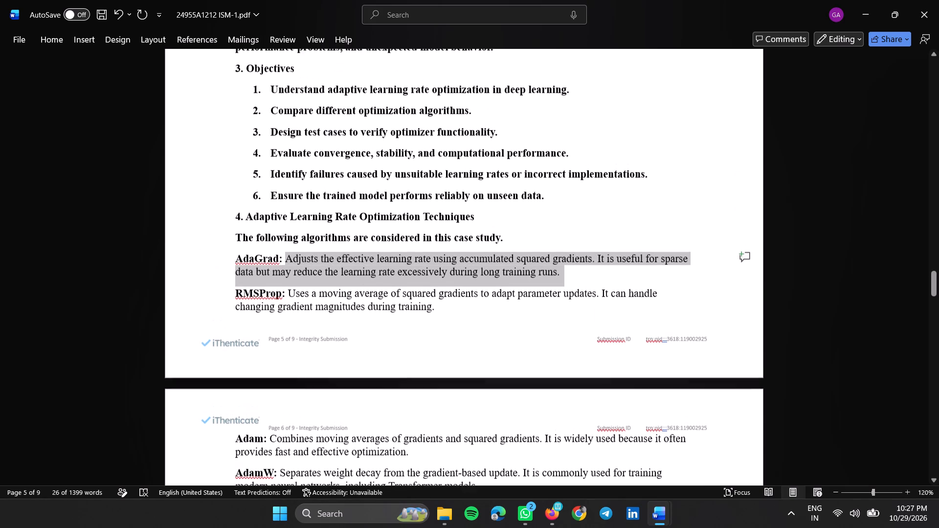
left_click_drag(545, 201, 278, 90)
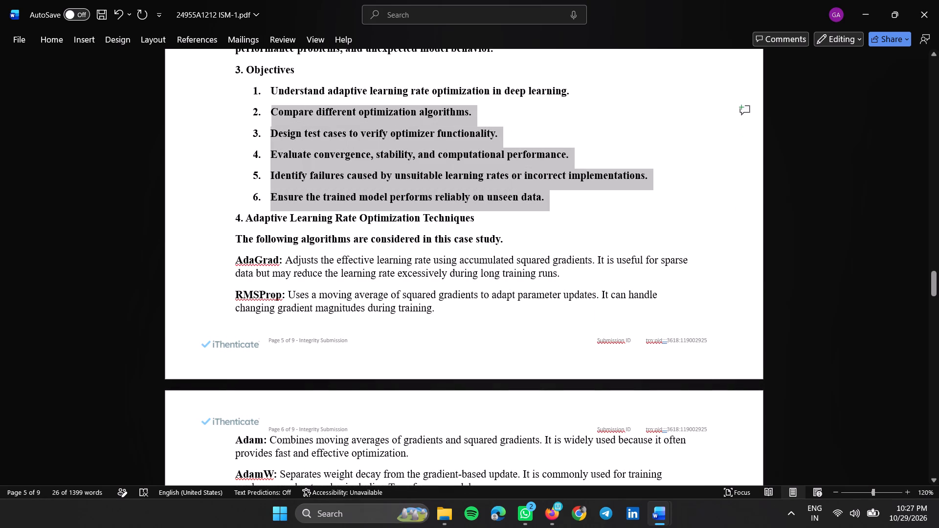
left_click_drag(278, 90, 278, 89)
key("ctrl+b")
Remove bold from the three paragraphs under 2. Problem Statement, keeping the heading bold.
scroll(278, 89, "up", 1)
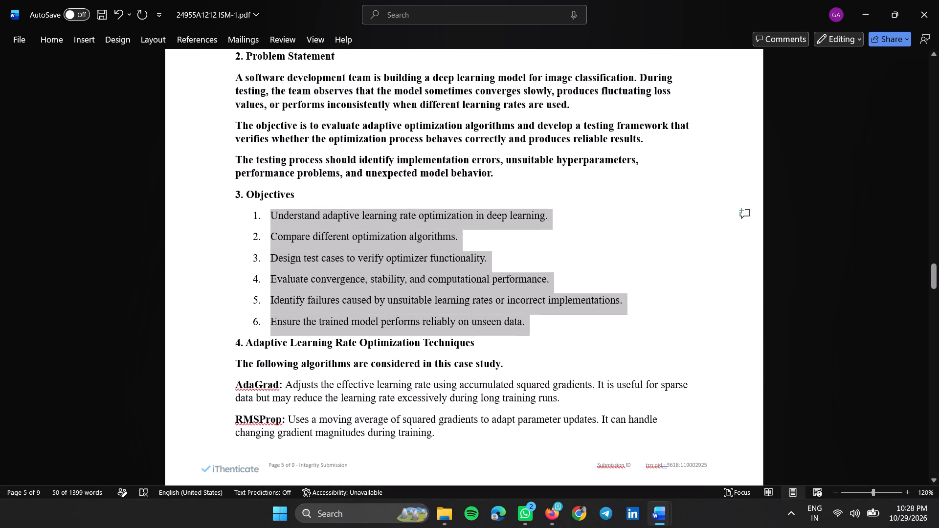
left_click_drag(504, 179, 224, 81)
key("ctrl+b")
Remove bold from the three paragraphs under 1. Introduction, keeping the heading bold.
scroll(224, 81, "up", 1)
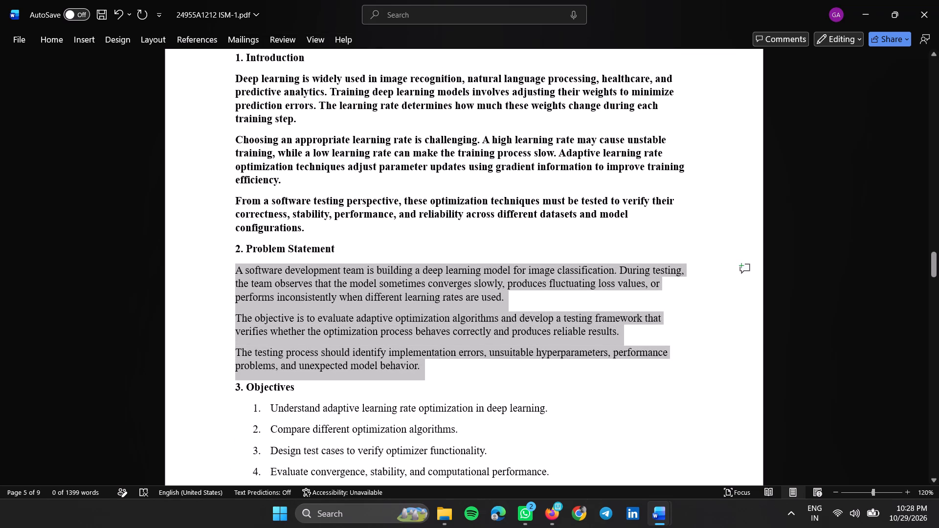
left_click_drag(326, 236, 227, 79)
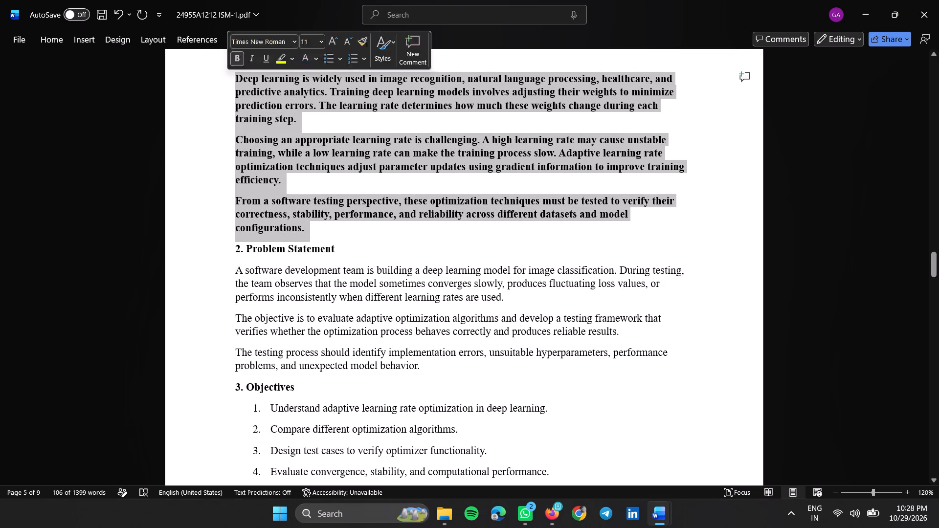
Remove bold from the three selected paragraphs under 1. Introduction, keeping the heading bold.
key("ctrl+b")
Change the subject abbreviation in the large PDF file name title on the cover page to STM.
scroll(227, 79, "up", 2)
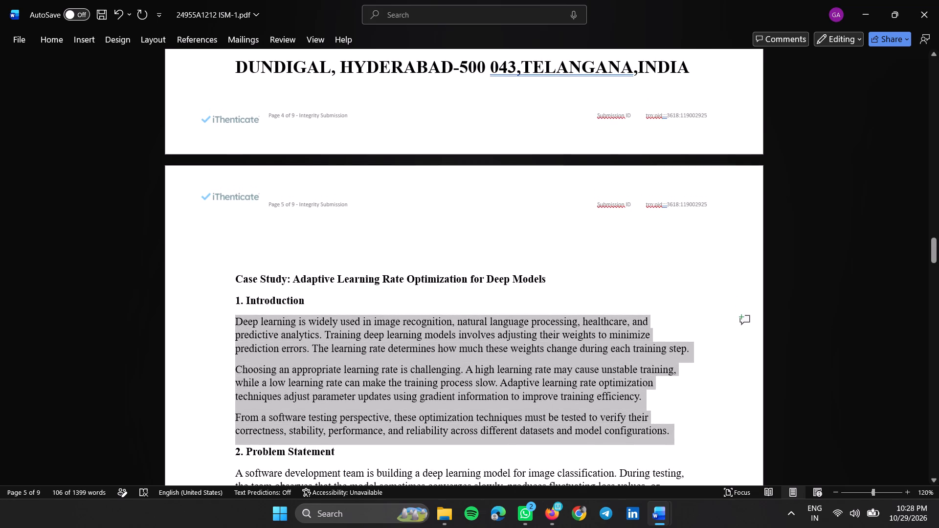
scroll(335, 245, "up", 12)
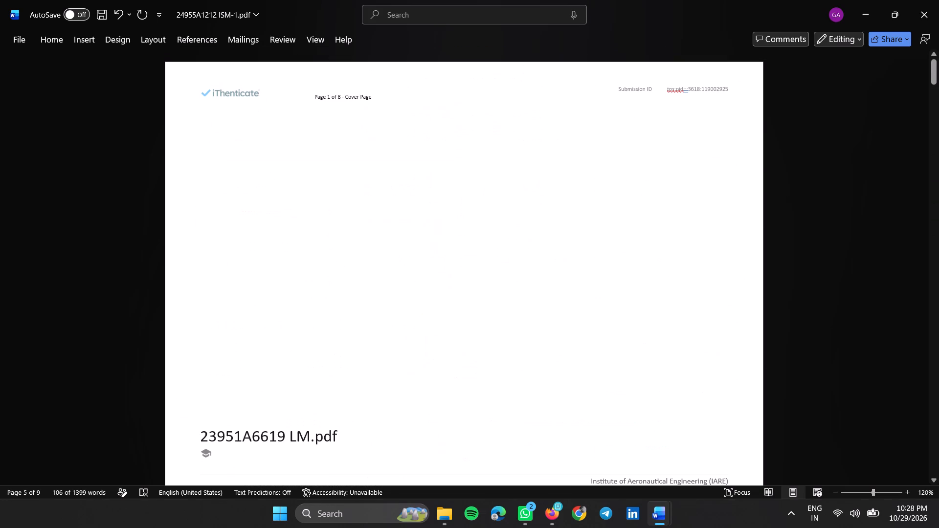
left_click(312, 438)
key("BackSpace")
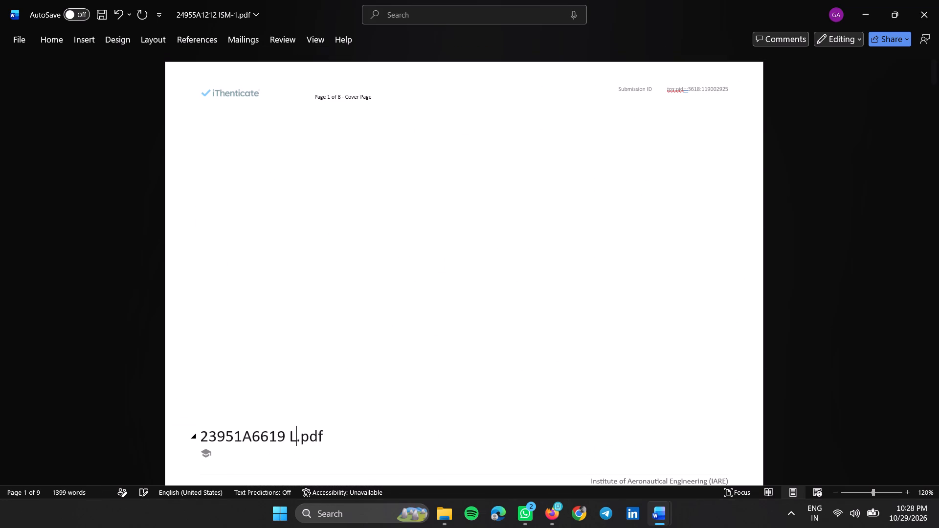
key("BackSpace")
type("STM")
Change the subject abbreviation in the File Name entry under Document Details to STM.
scroll(312, 438, "down", 2)
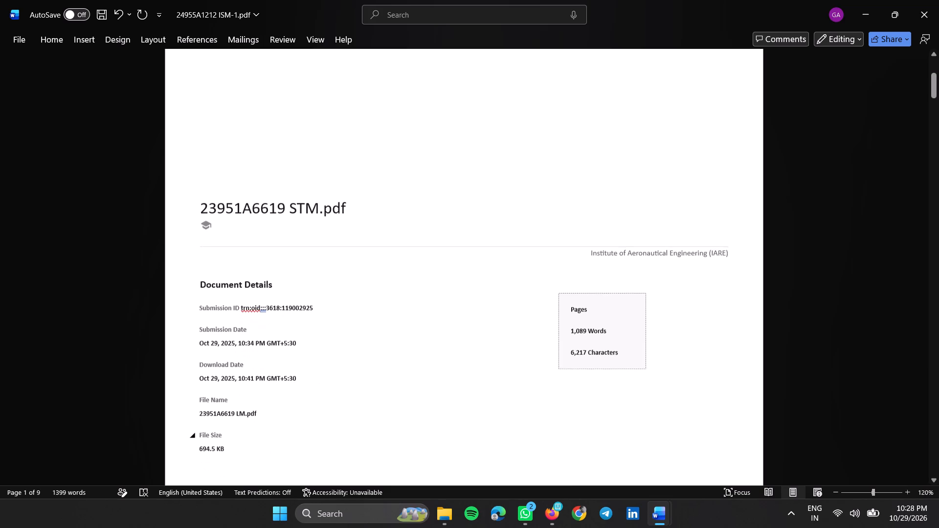
left_click(243, 412)
key("BackSpace")
key("BackSpace")
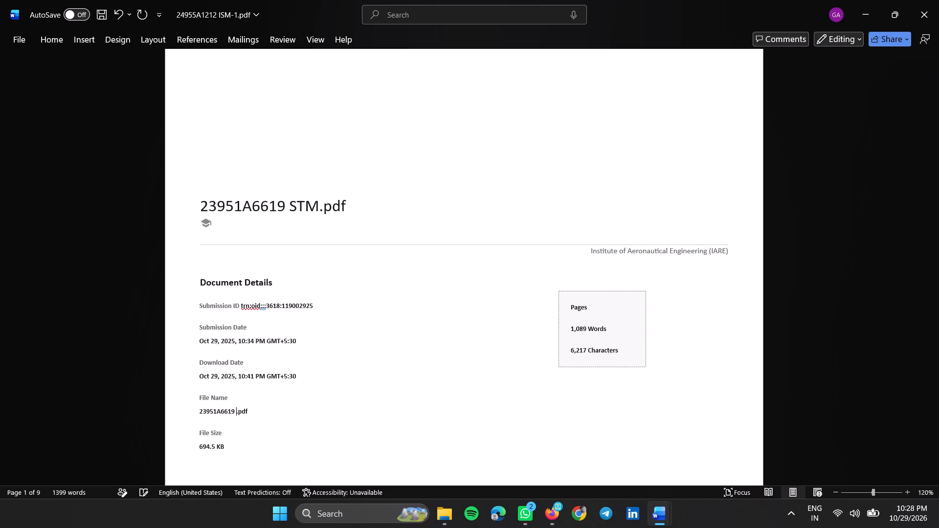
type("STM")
Print the whole document with Microsoft Print to PDF, saving the file as ANVESH STM.
scroll(243, 412, "down", 3)
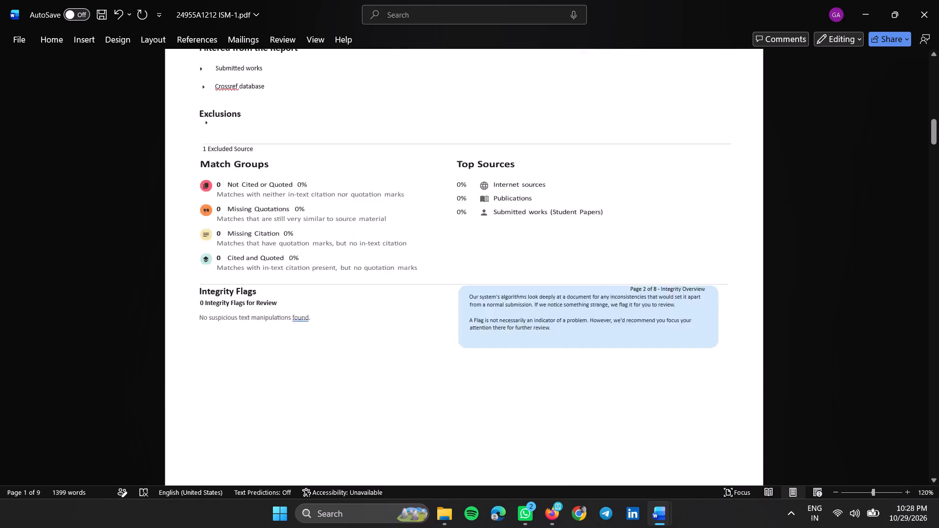
scroll(243, 412, "down", 7)
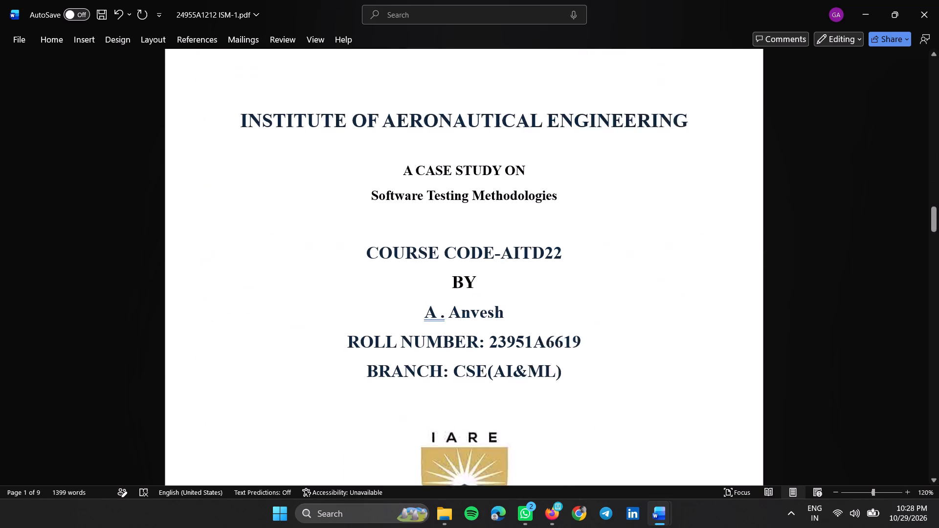
scroll(243, 412, "down", 2)
key("ctrl+p")
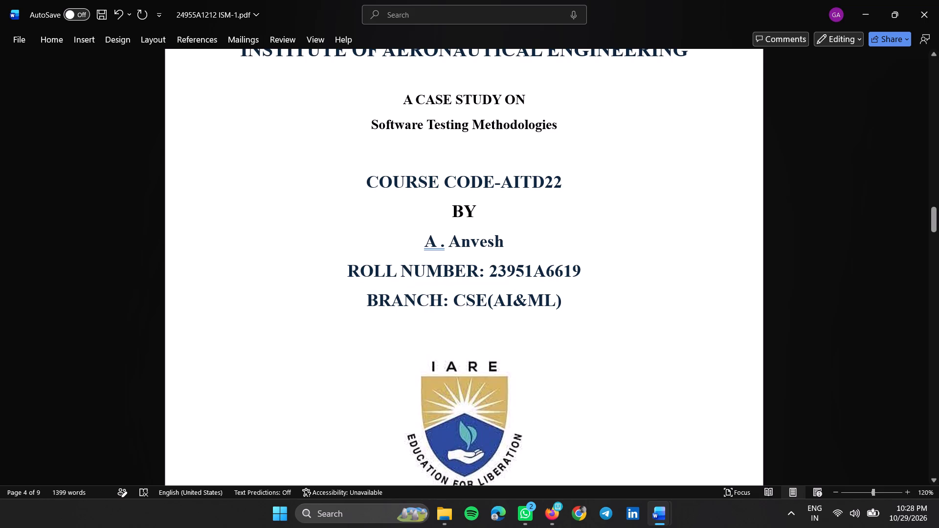
left_click(144, 93)
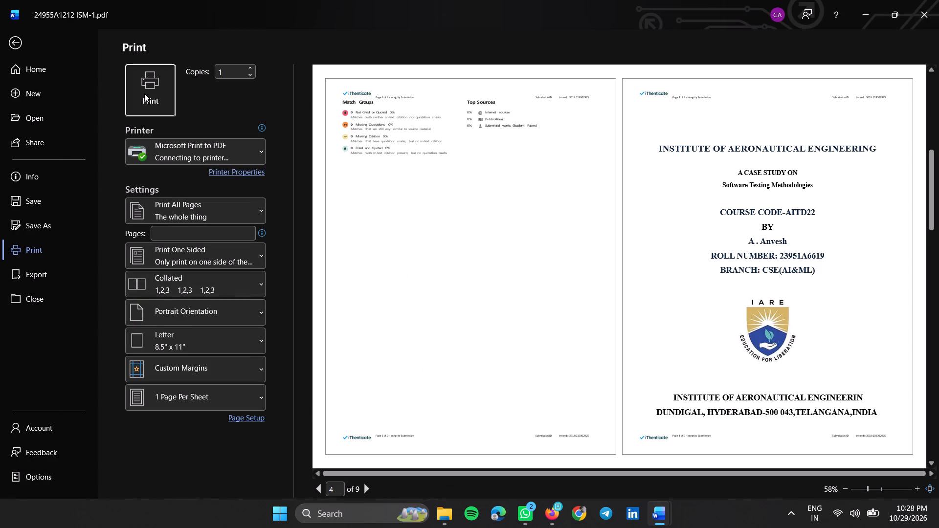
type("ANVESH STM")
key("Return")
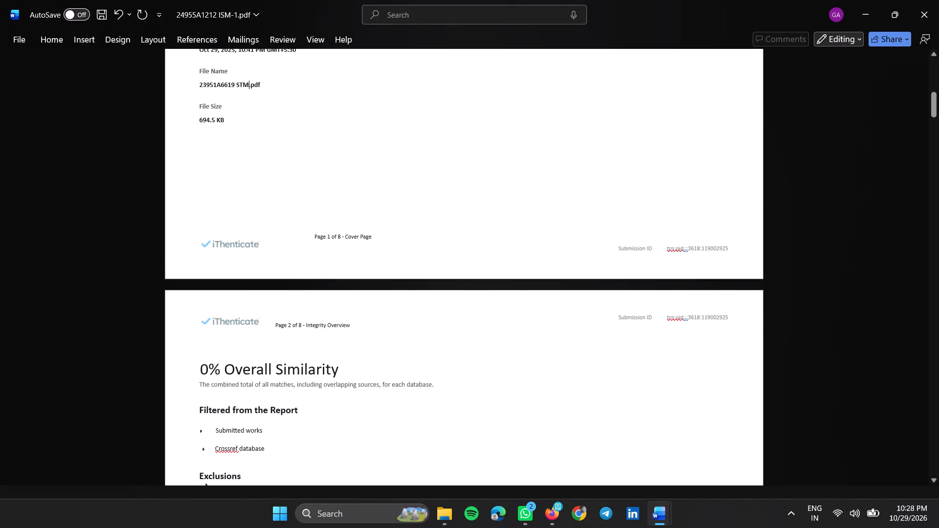
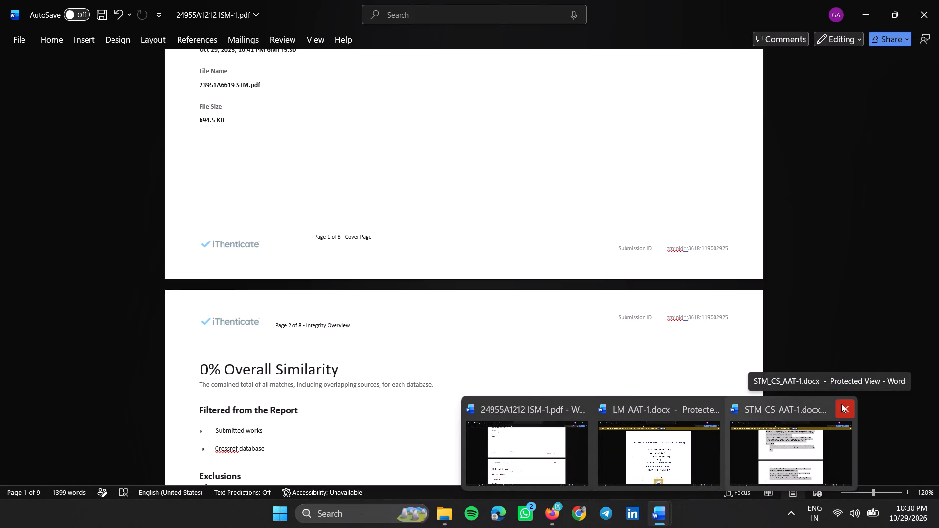
Close the STM_CS_AAT-1 and LM_AAT-1 source documents.
left_click(841, 404)
left_click(786, 407)
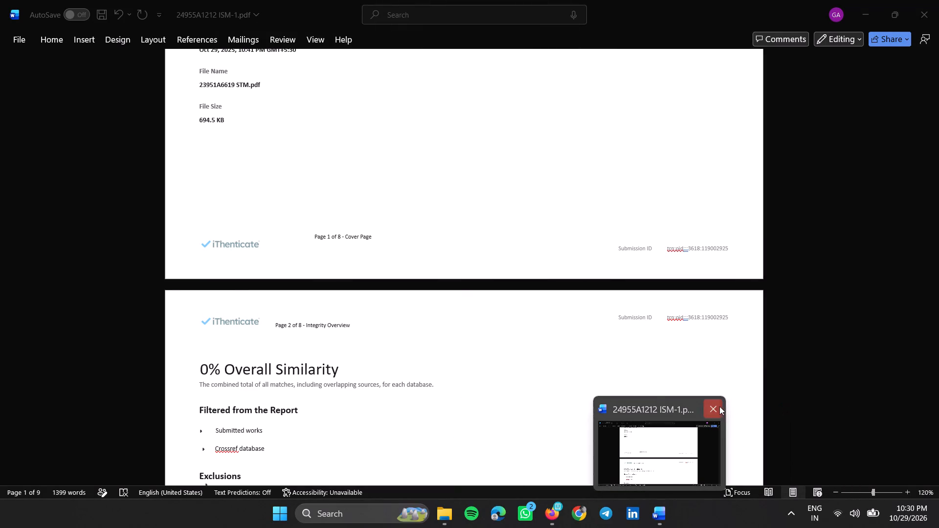
Close the similarity-report document, saving it as a Word document under the suggested name in the Telegram Desktop folder.
left_click(713, 408)
left_click(645, 438)
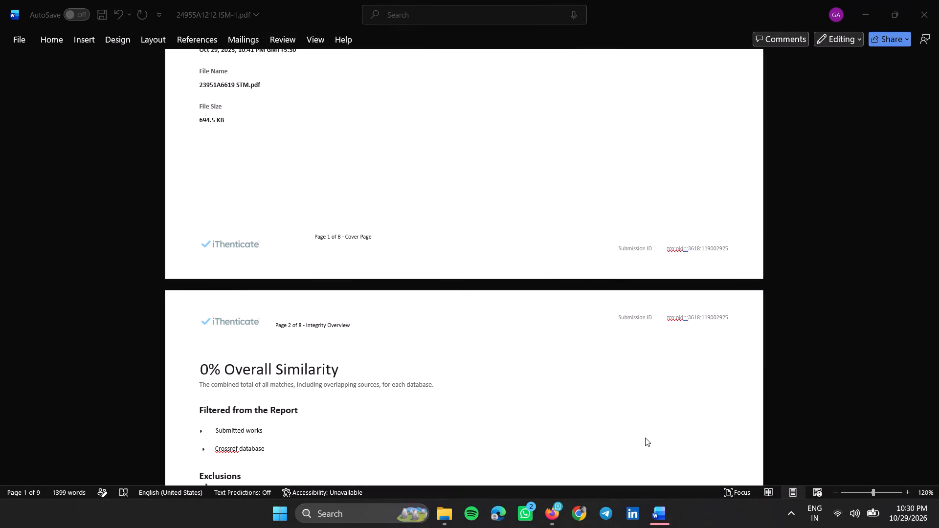
left_click(452, 350)
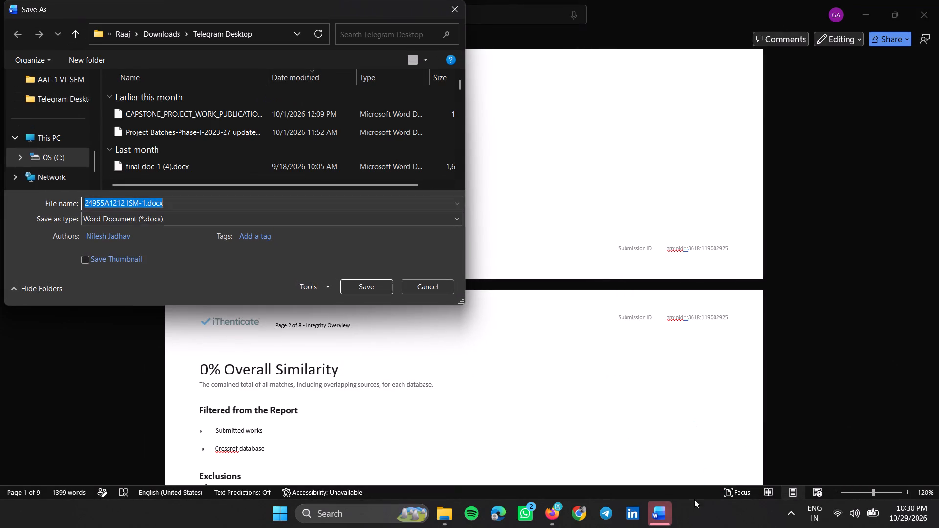
left_click(369, 289)
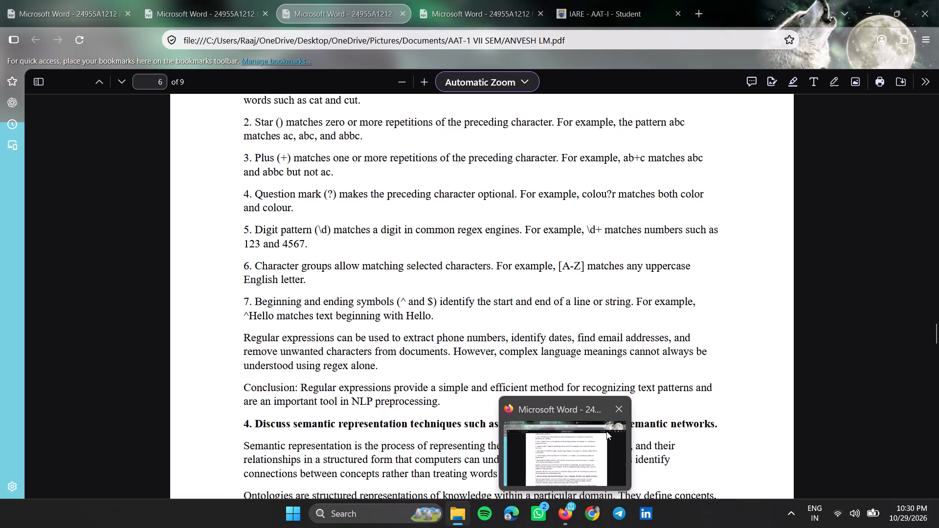
Close the Firefox window with the PDFs and the AAT-1 VII SEM folder window.
left_click(618, 415)
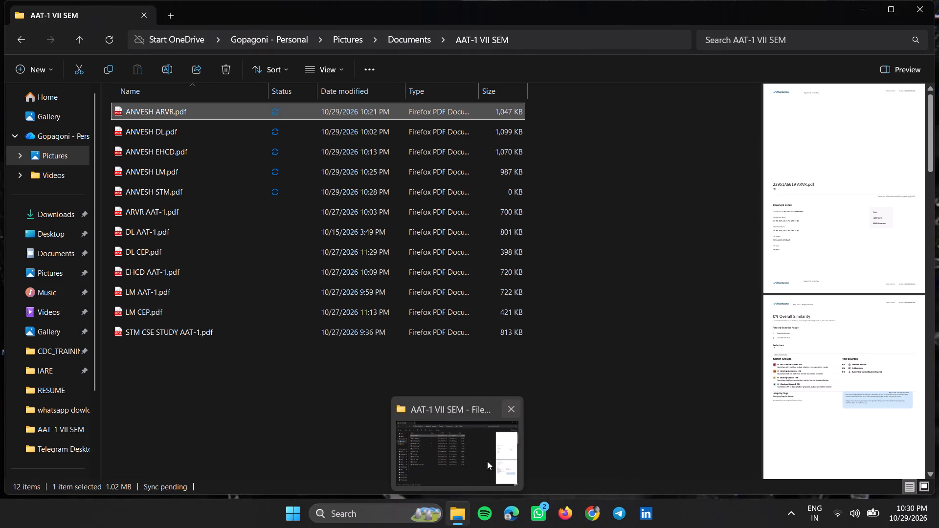
left_click(516, 414)
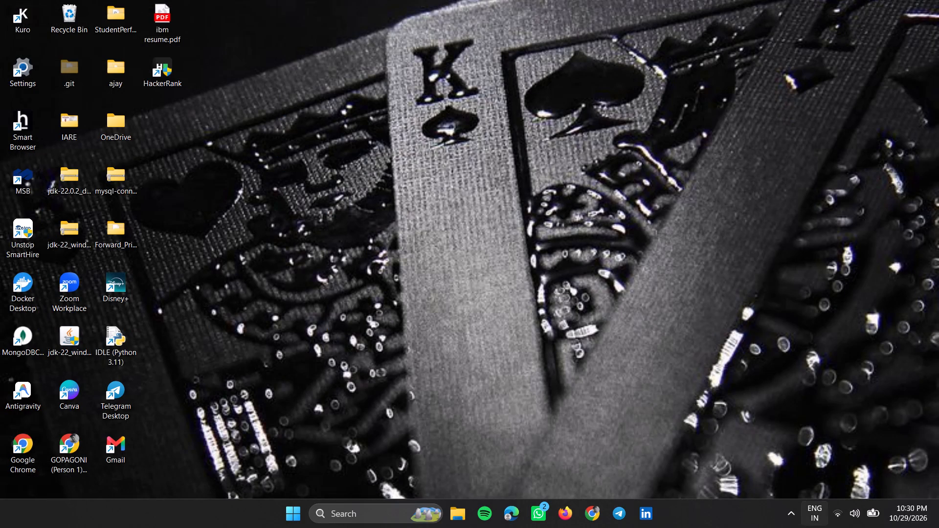
Show the hidden system tray icons.
left_click(787, 523)
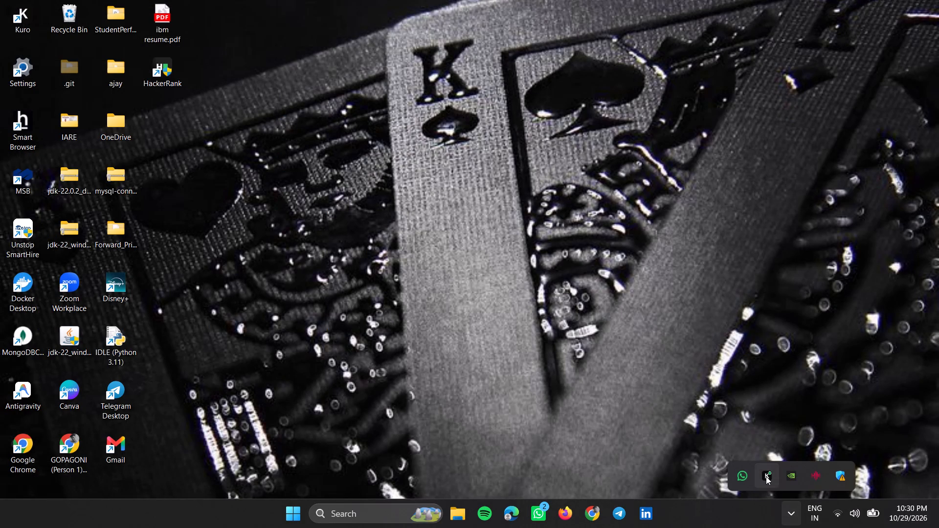